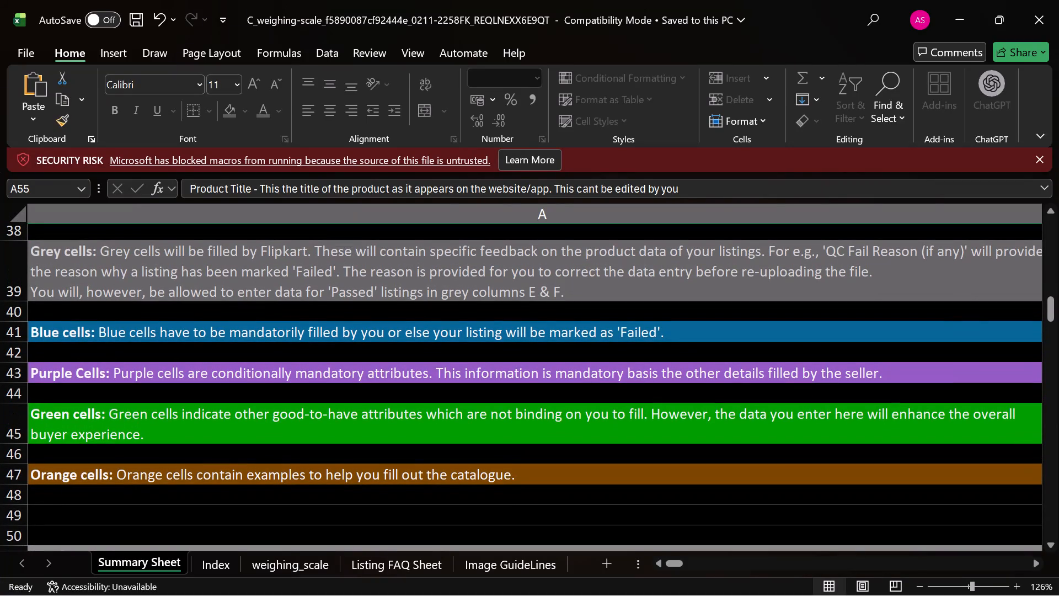
Read the Attribute Usage section of the Summary Sheet, covering the meanings of the listing attributes.
scroll(507, 405, down, 2)
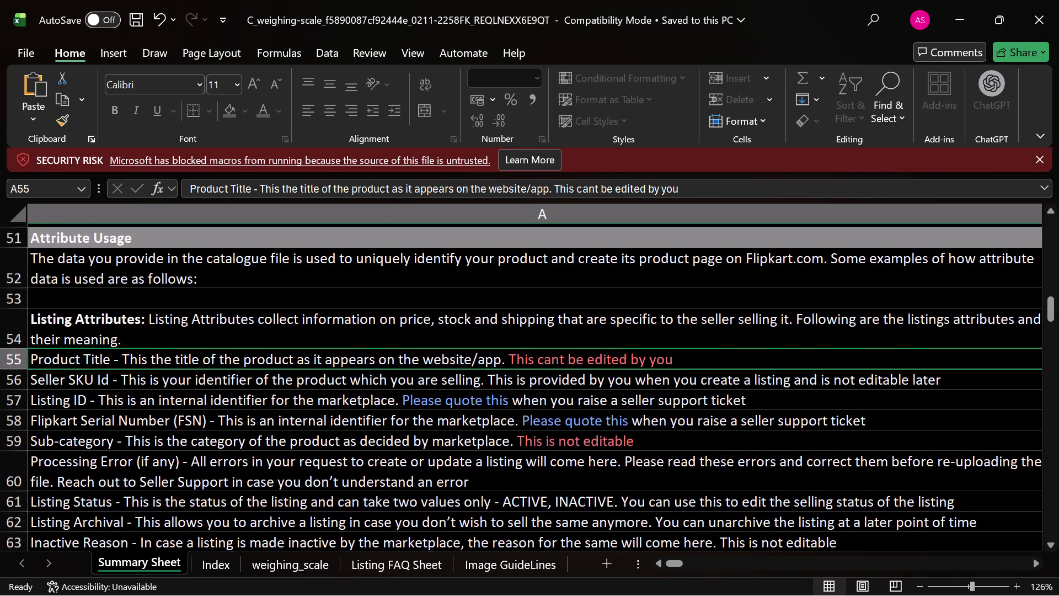
scroll(507, 405, down, 1)
scroll(507, 405, up, 1)
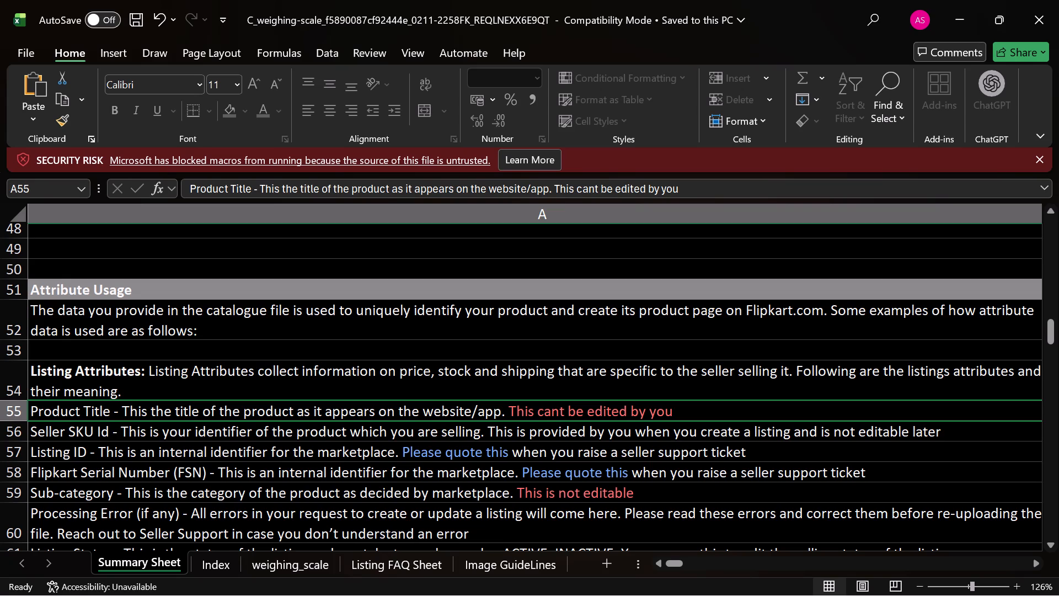
scroll(507, 405, right, 2)
scroll(507, 405, down, 1)
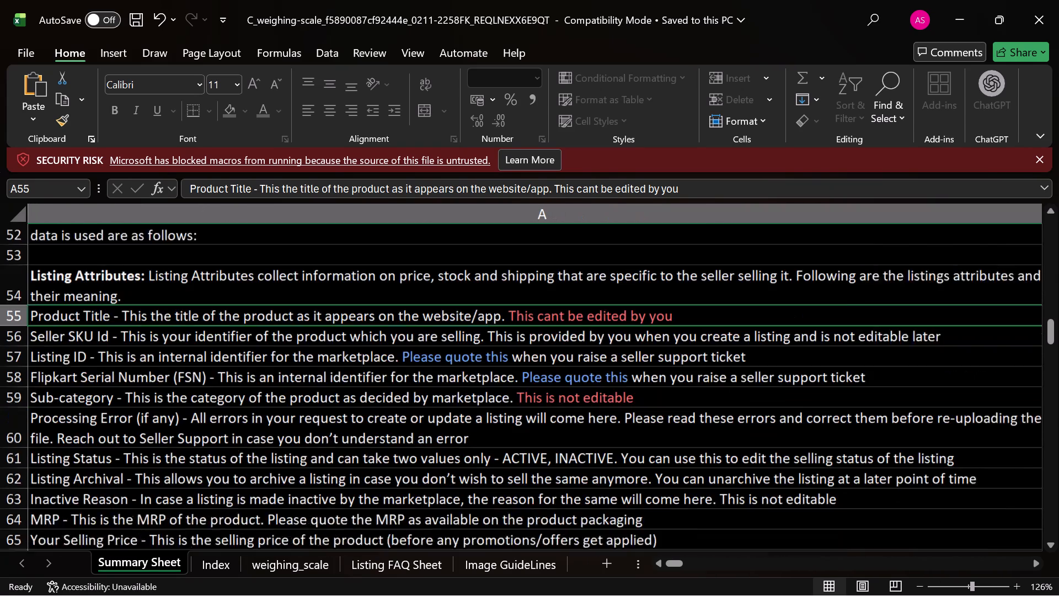
scroll(507, 405, down, 2)
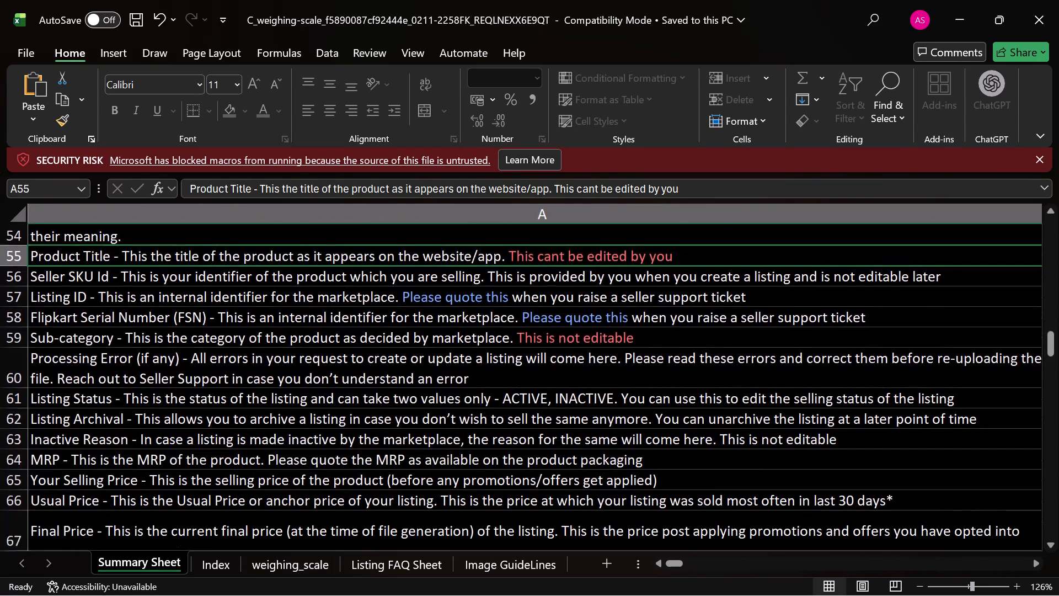
scroll(507, 405, down, 4)
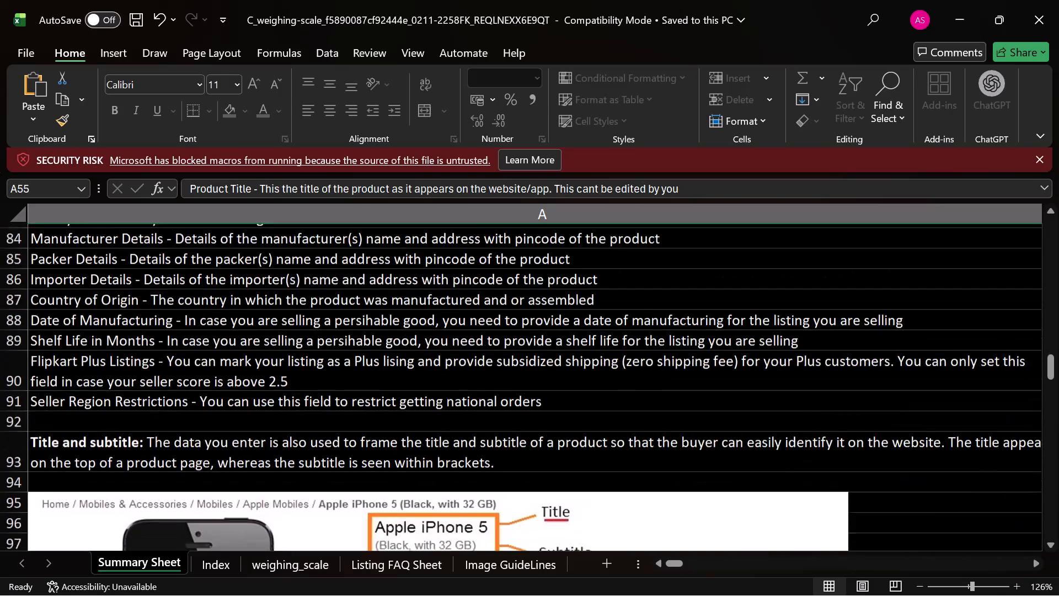
Review the illustrated Title and subtitle and Refiners examples in the Summary Sheet.
scroll(507, 405, down, 2)
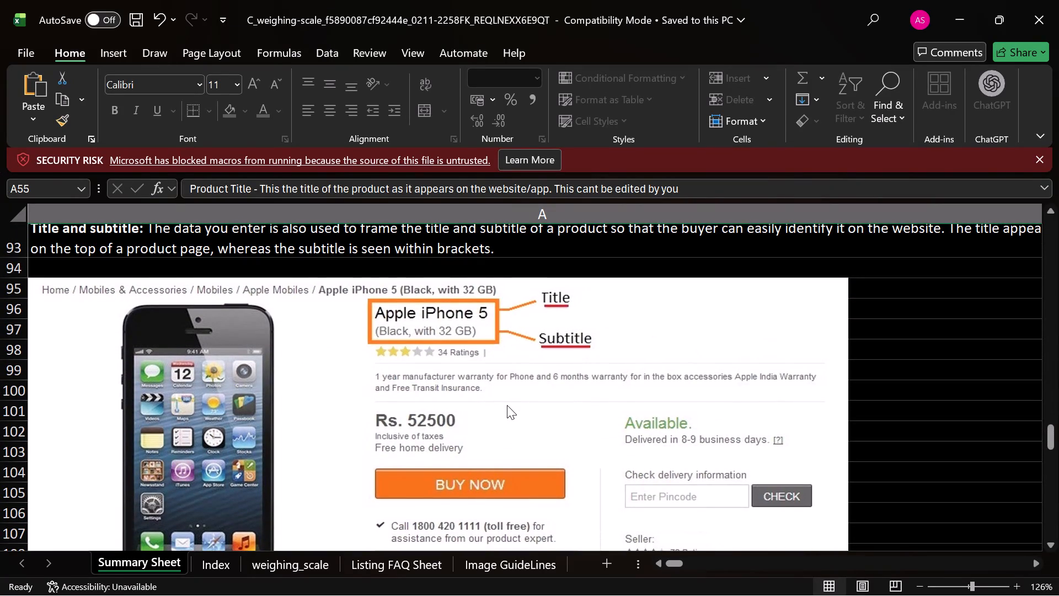
scroll(507, 405, down, 3)
scroll(507, 405, up, 1)
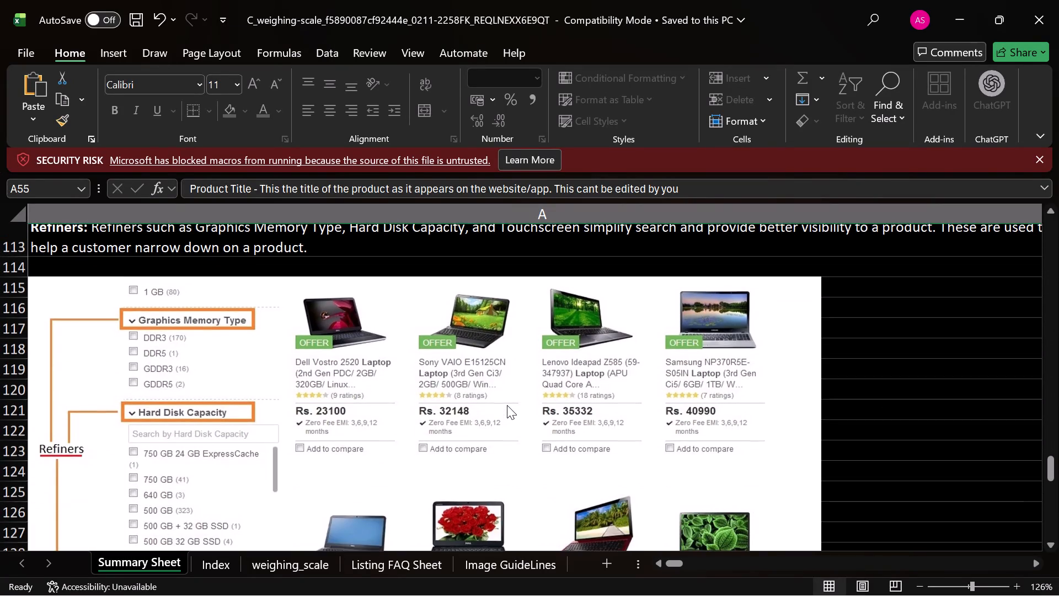
scroll(507, 405, up, 5)
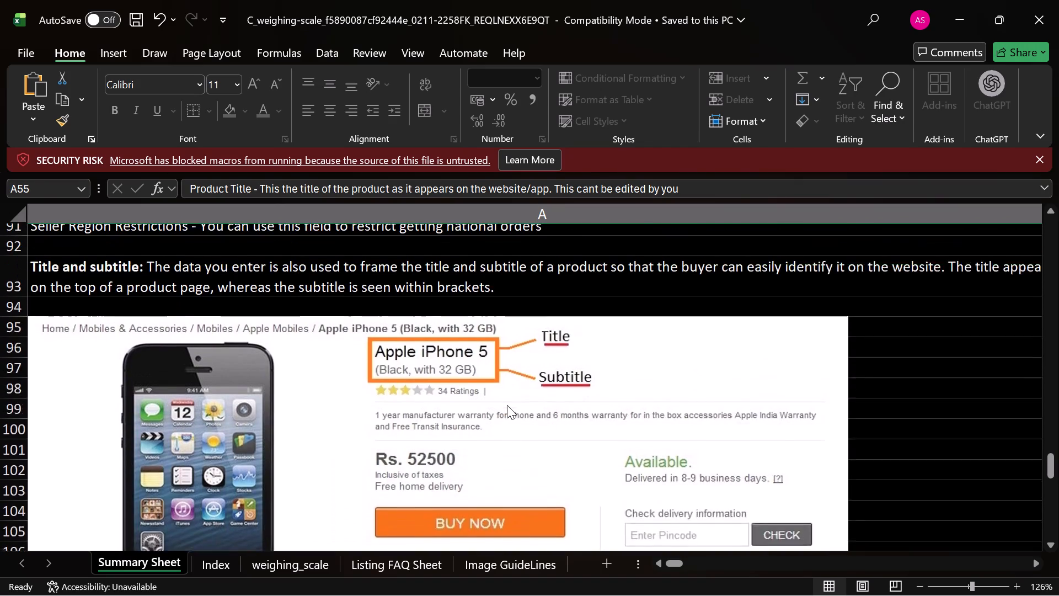
scroll(507, 405, up, 1)
scroll(507, 405, down, 3)
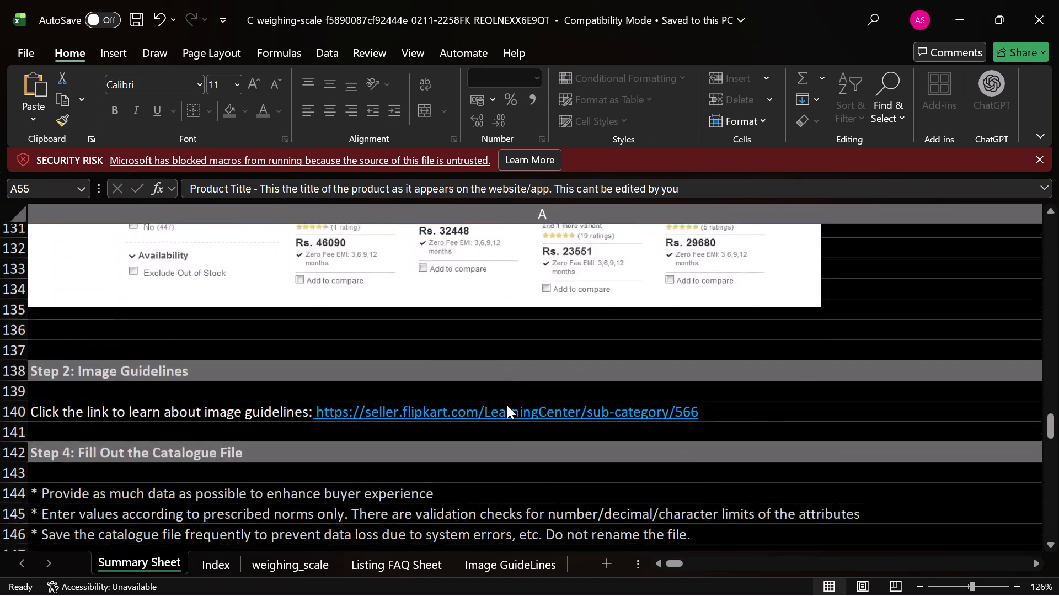
Read the image guidelines, catalogue filling, upload and seller support instructions through to the end of the Summary Sheet.
scroll(507, 405, down, 1)
scroll(507, 405, up, 1)
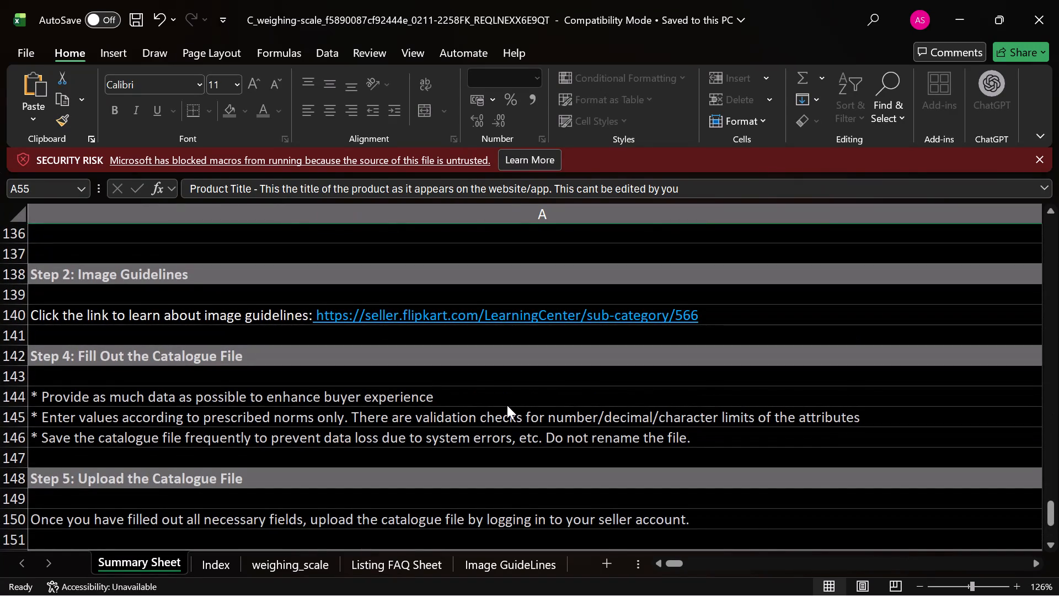
scroll(507, 405, down, 1)
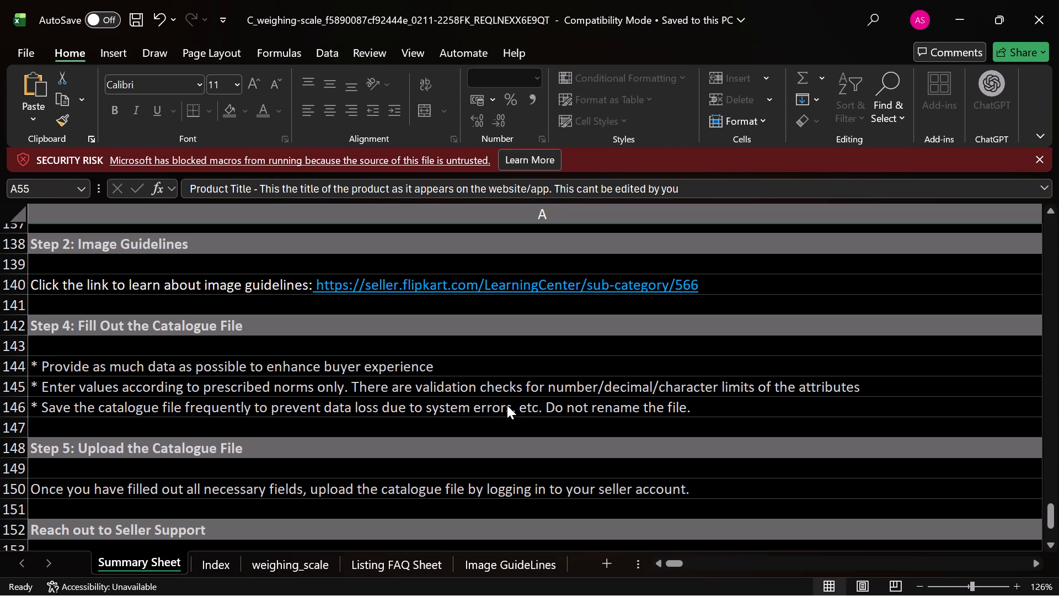
scroll(507, 405, down, 2)
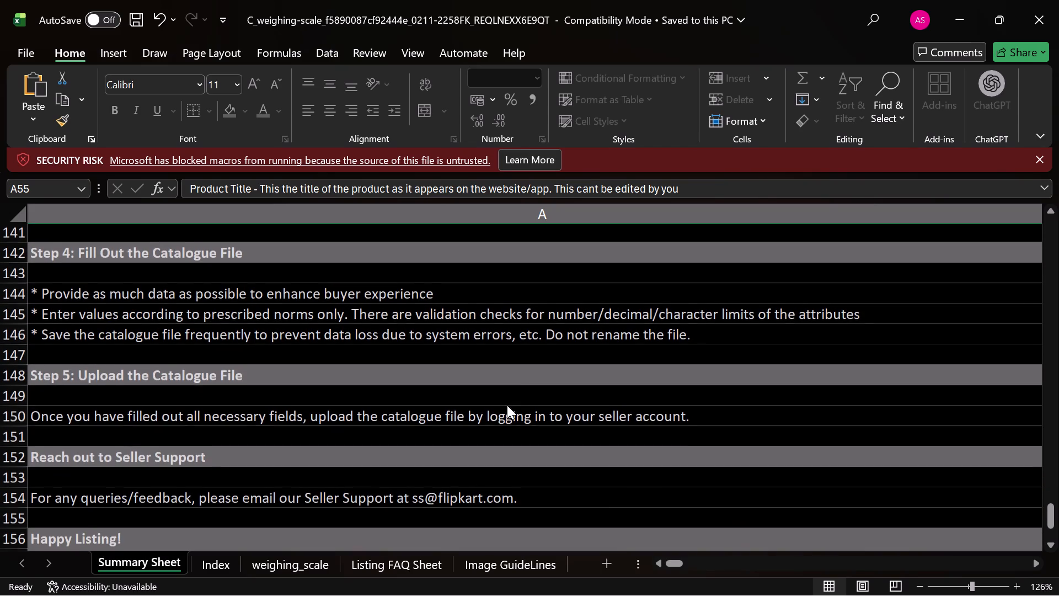
scroll(507, 405, down, 1)
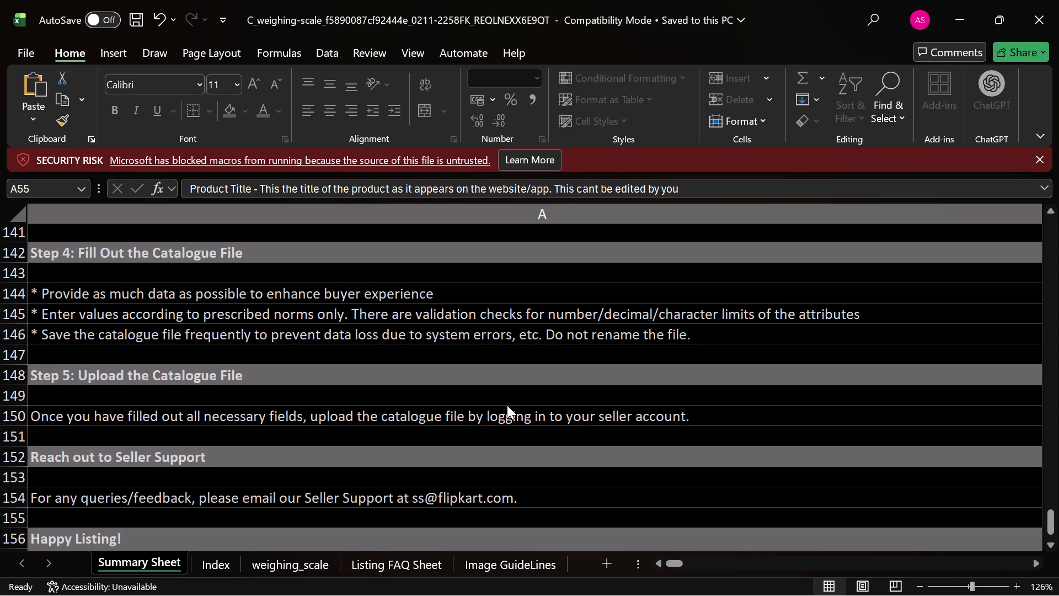
scroll(507, 405, down, 2)
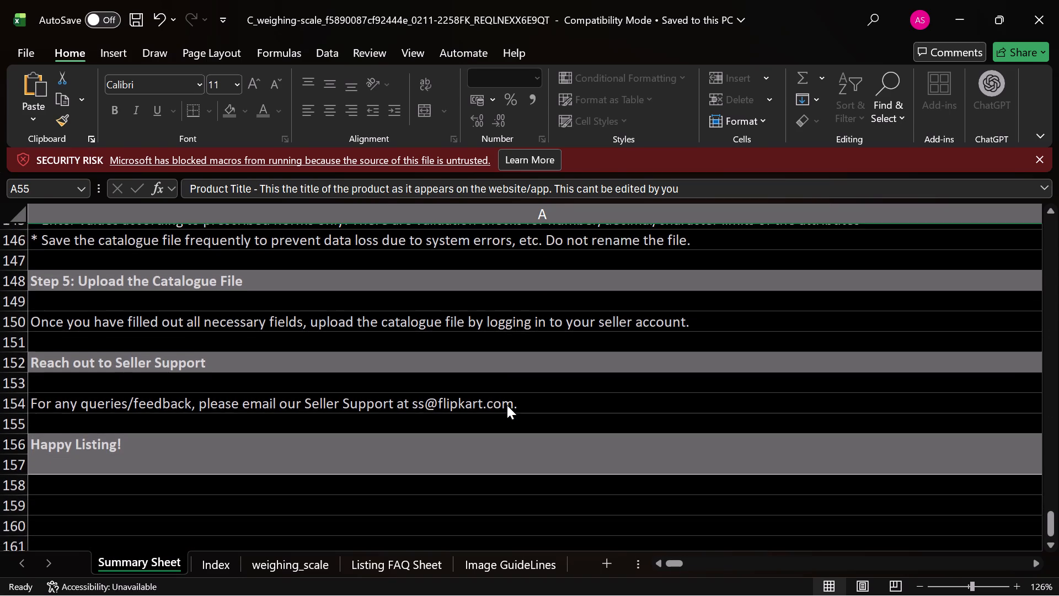
scroll(507, 405, down, 4)
scroll(507, 405, up, 1)
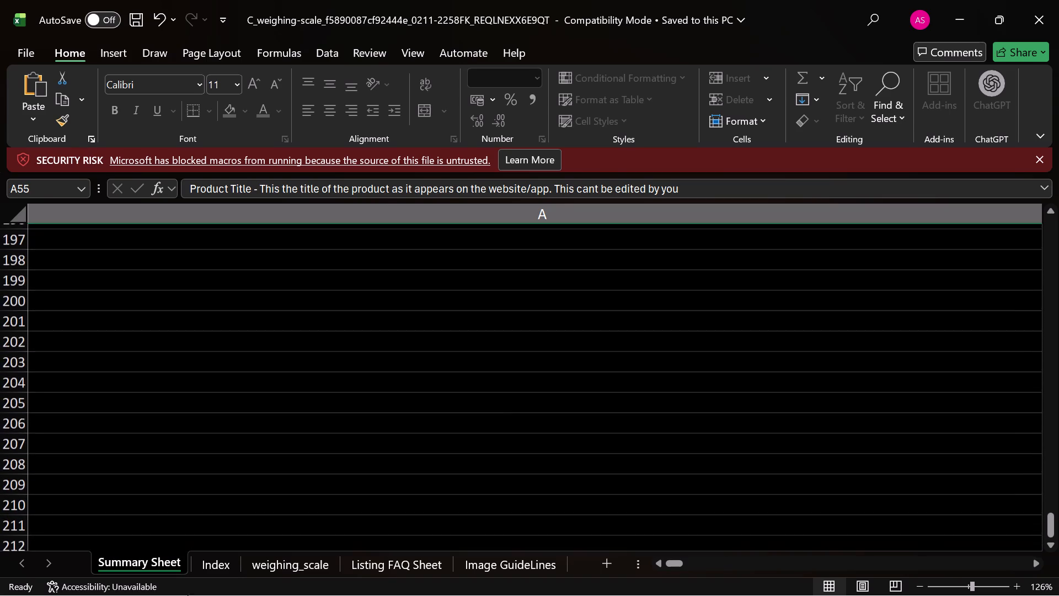
Open the Index sheet and follow its weighing_scale link to view the listing sheet.
click(215, 560)
click(105, 268)
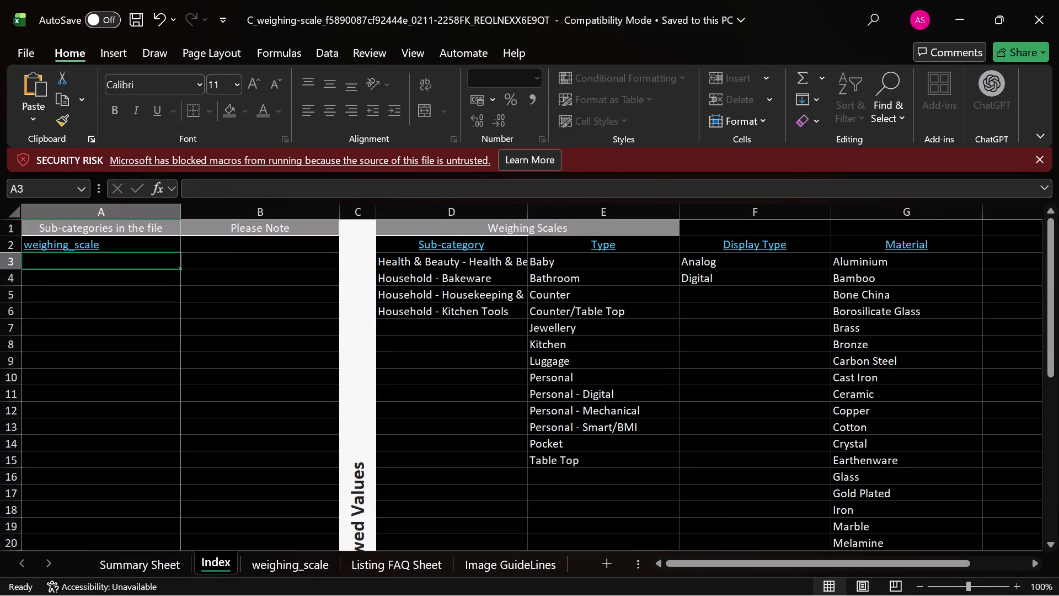
click(201, 251)
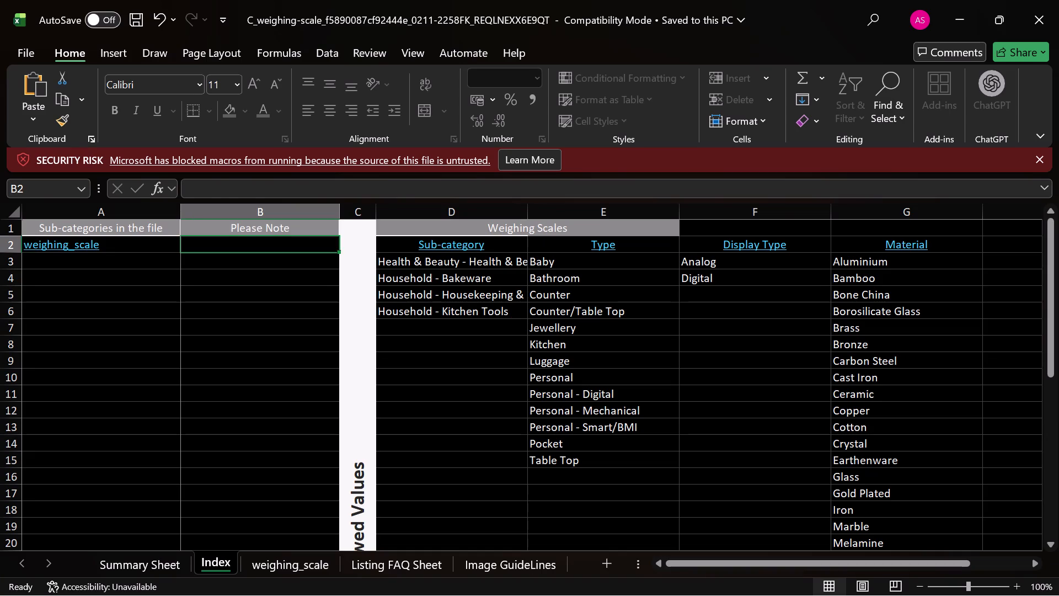
click(126, 251)
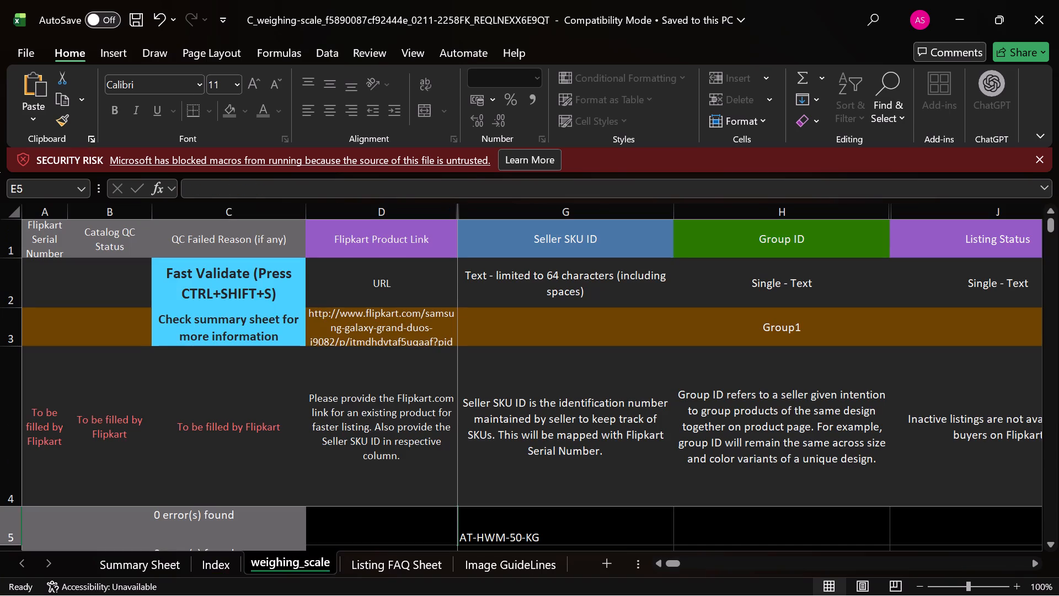
scroll(177, 329, down, 2)
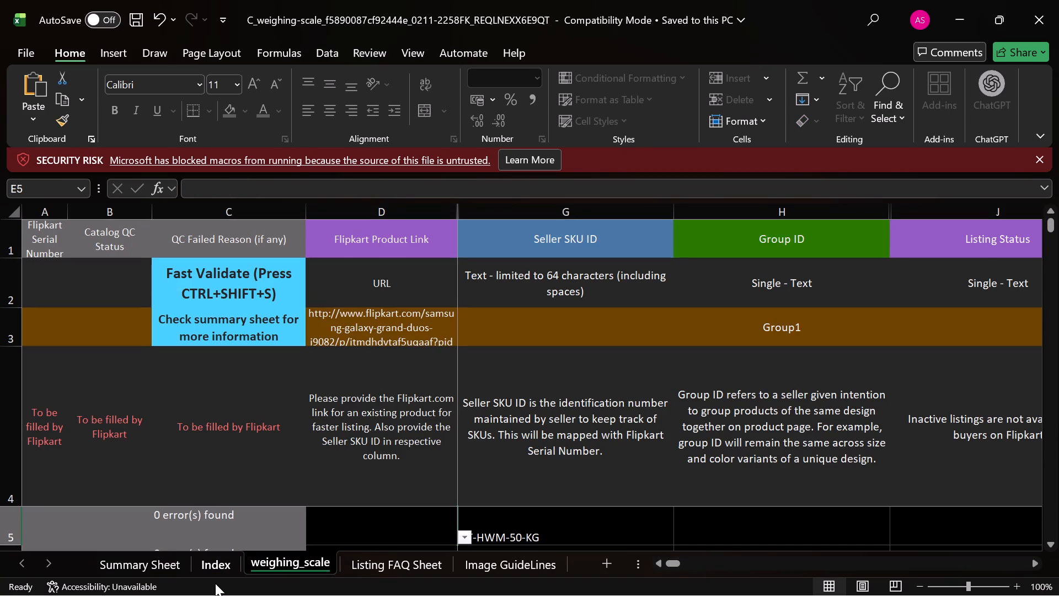
scroll(308, 513, down, 3)
scroll(308, 513, up, 6)
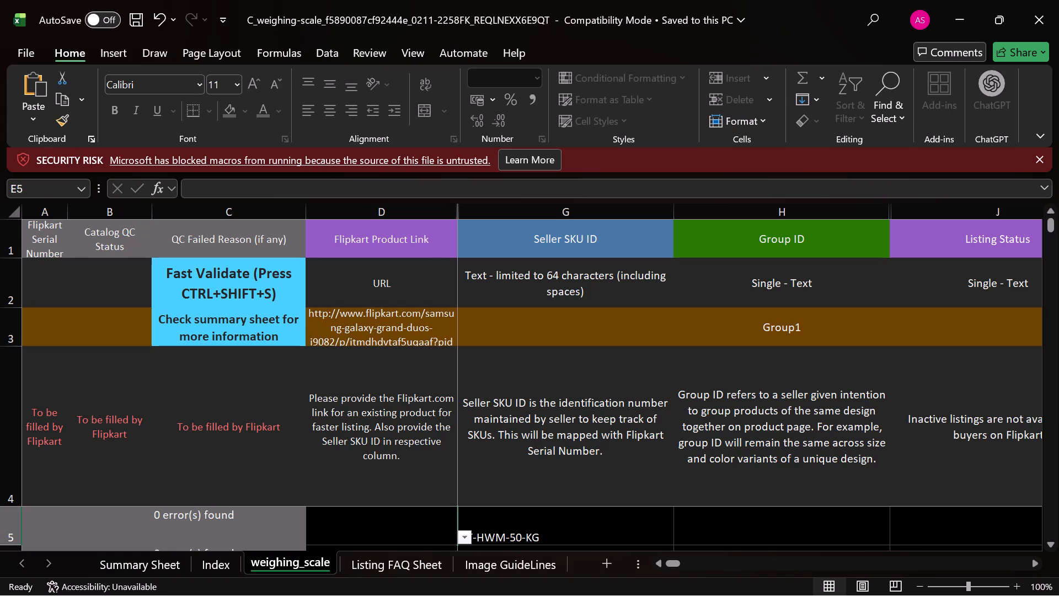
scroll(682, 514, down, 1)
Check the Index sheet again for the weighing scale allowed values and any further columns.
click(213, 567)
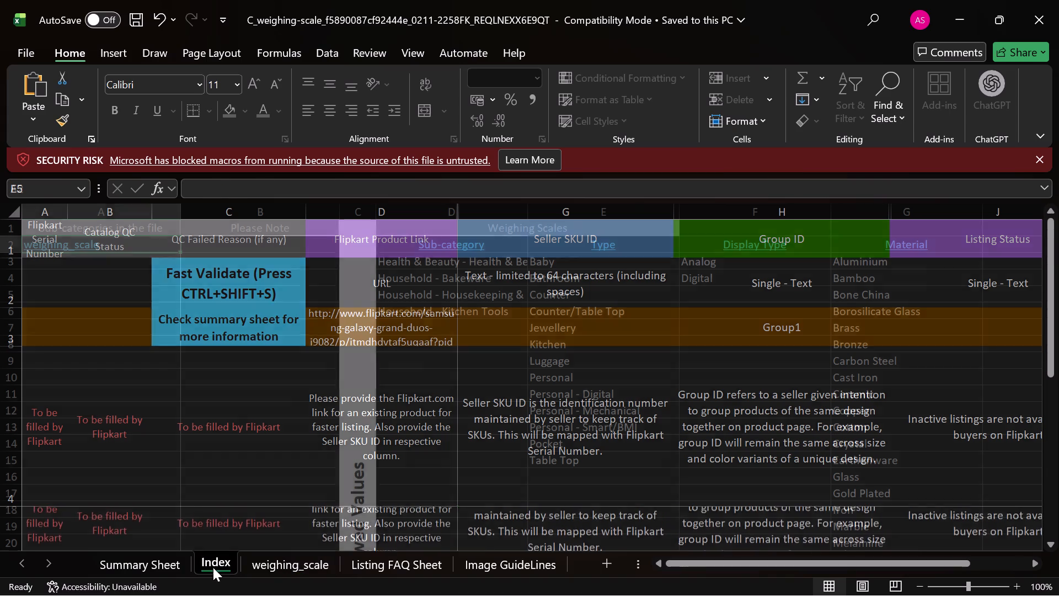
scroll(479, 384, right, 1)
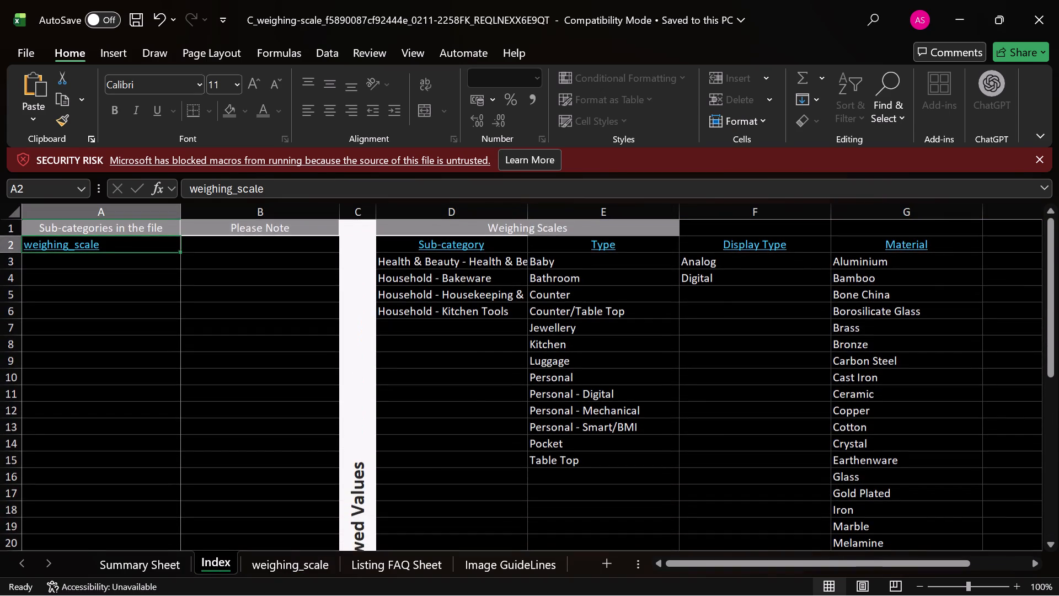
scroll(479, 384, left, 3)
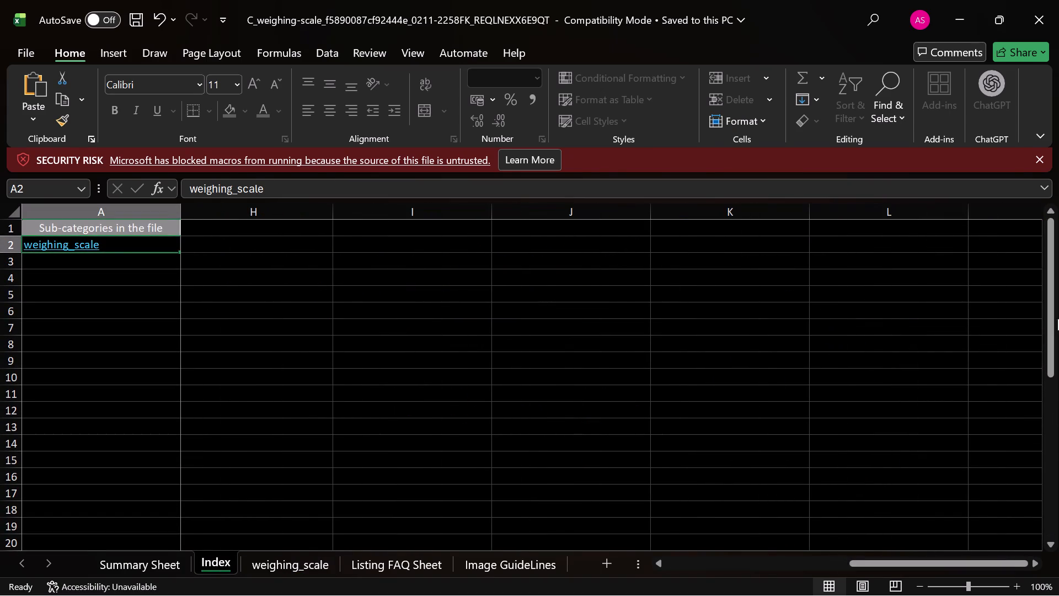
Return to the weighing_scale sheet and set the ribbon to show tabs only.
click(309, 563)
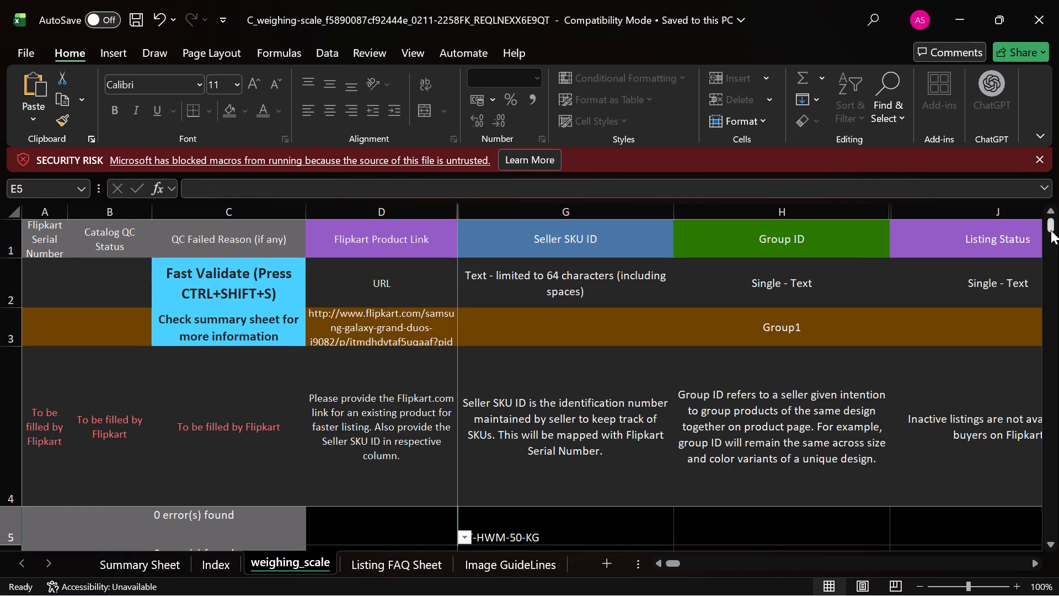
right_drag(1051, 229, 1057, 298)
click(1051, 251)
click(1051, 251)
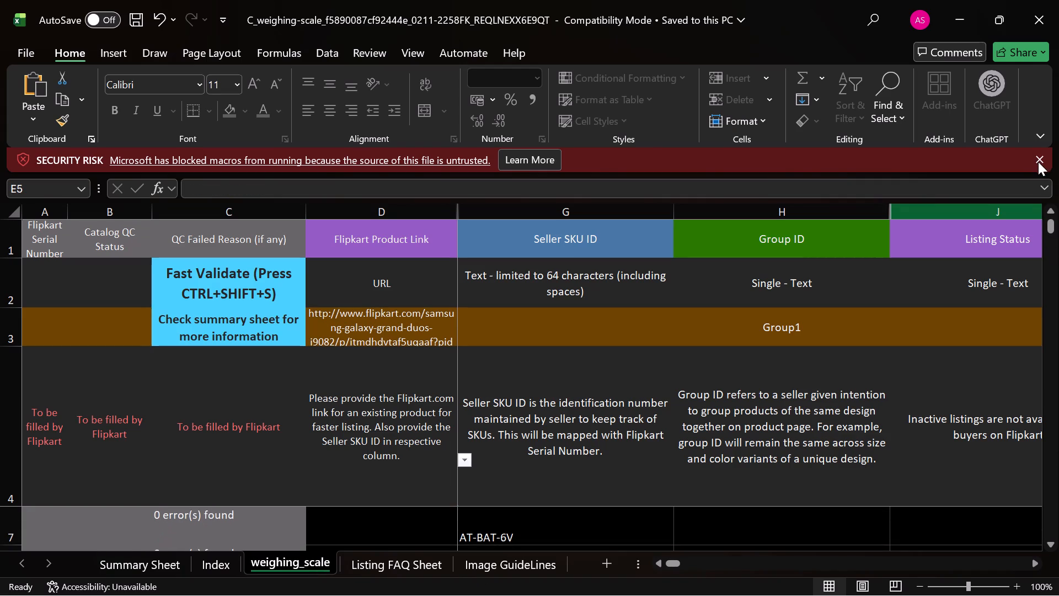
click(1039, 137)
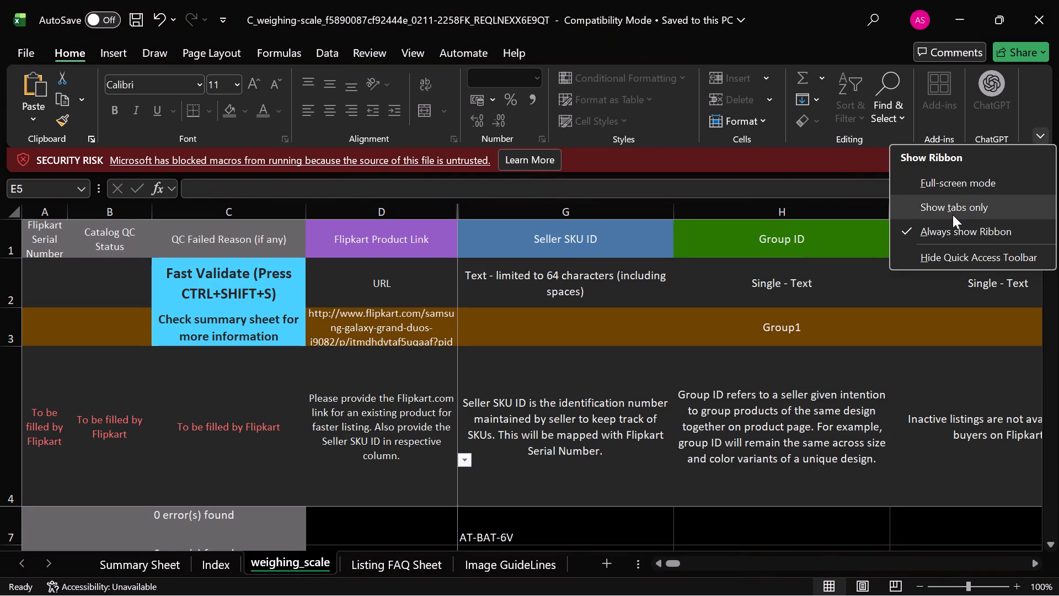
click(954, 211)
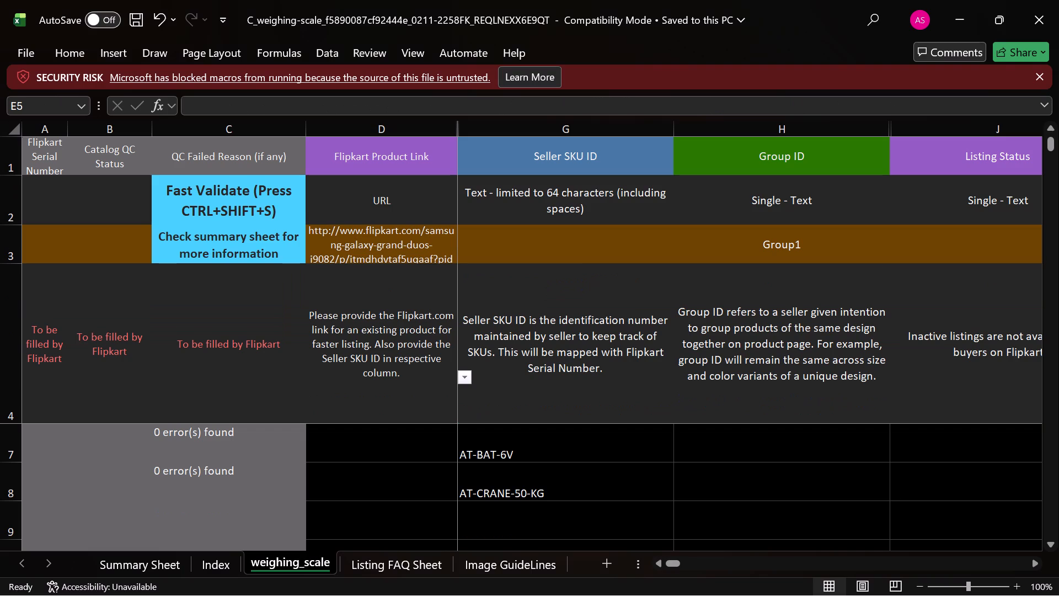
Examine the column headers and first seller SKU rows of the weighing_scale sheet, selecting the row 4 descriptions.
scroll(659, 481, up, 4)
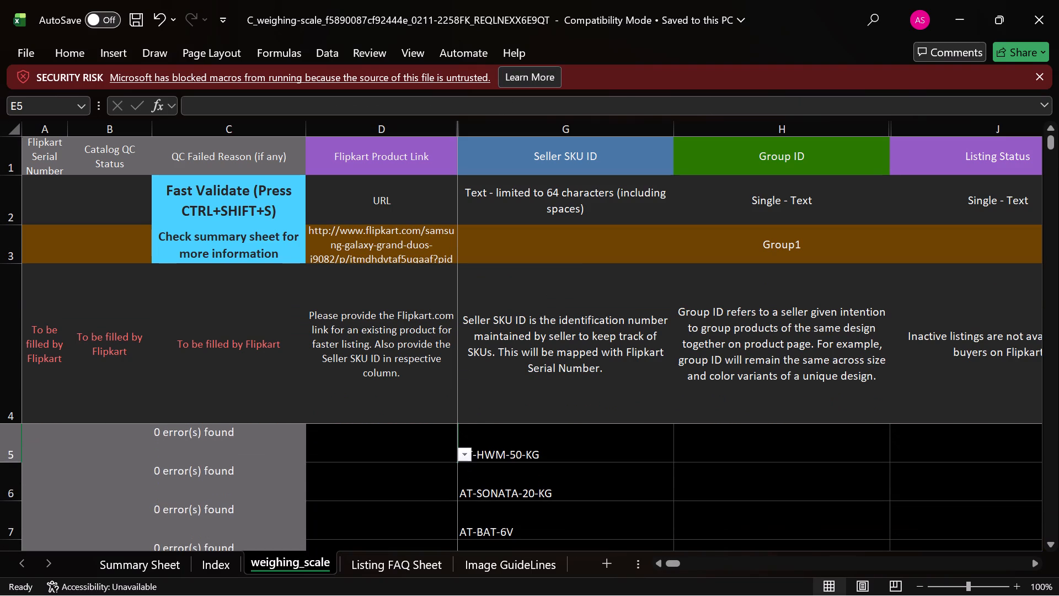
scroll(659, 481, up, 2)
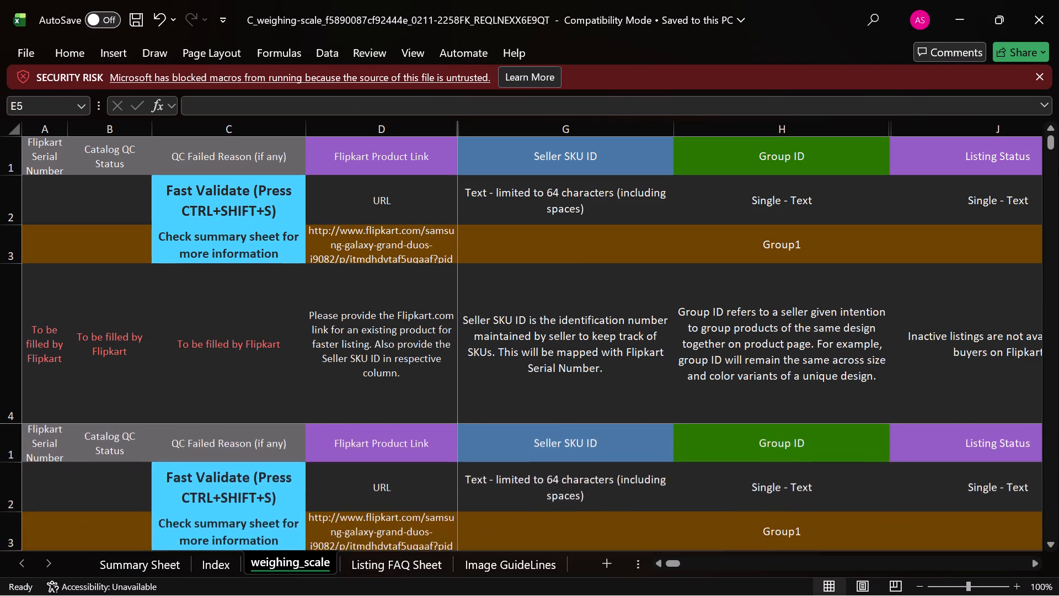
scroll(659, 481, left, 1)
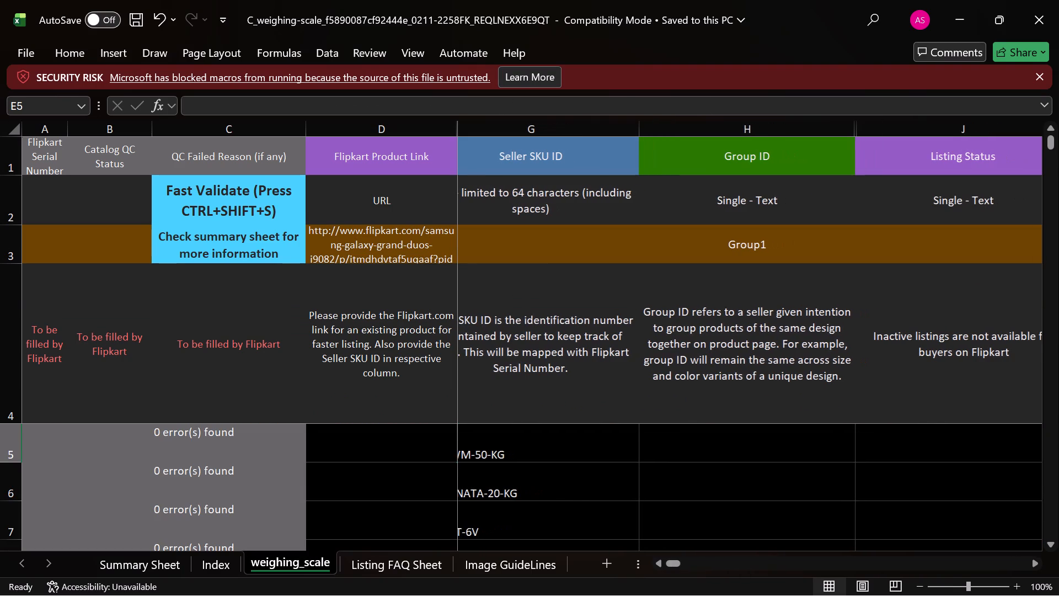
scroll(659, 481, up, 1)
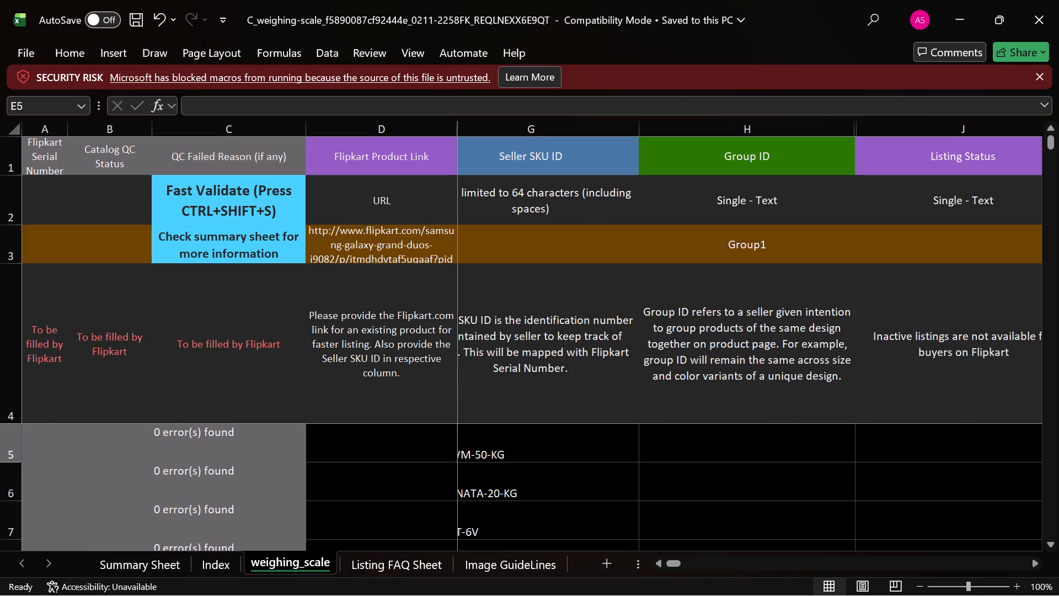
scroll(699, 377, up, 3)
scroll(687, 448, up, 4)
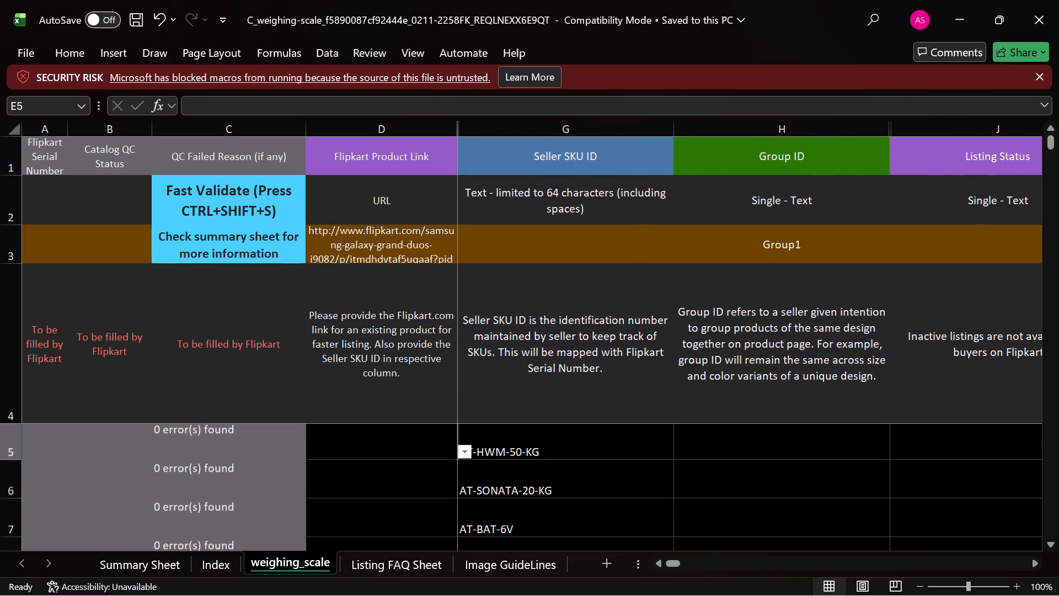
click(12, 419)
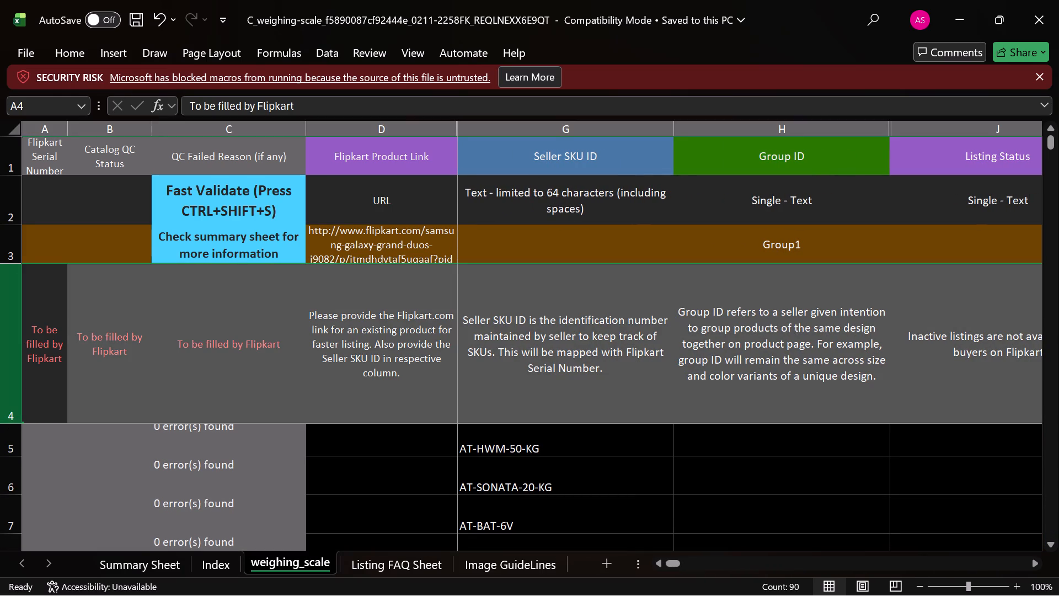
scroll(4, 397, up, 1)
scroll(4, 397, down, 2)
scroll(4, 397, up, 6)
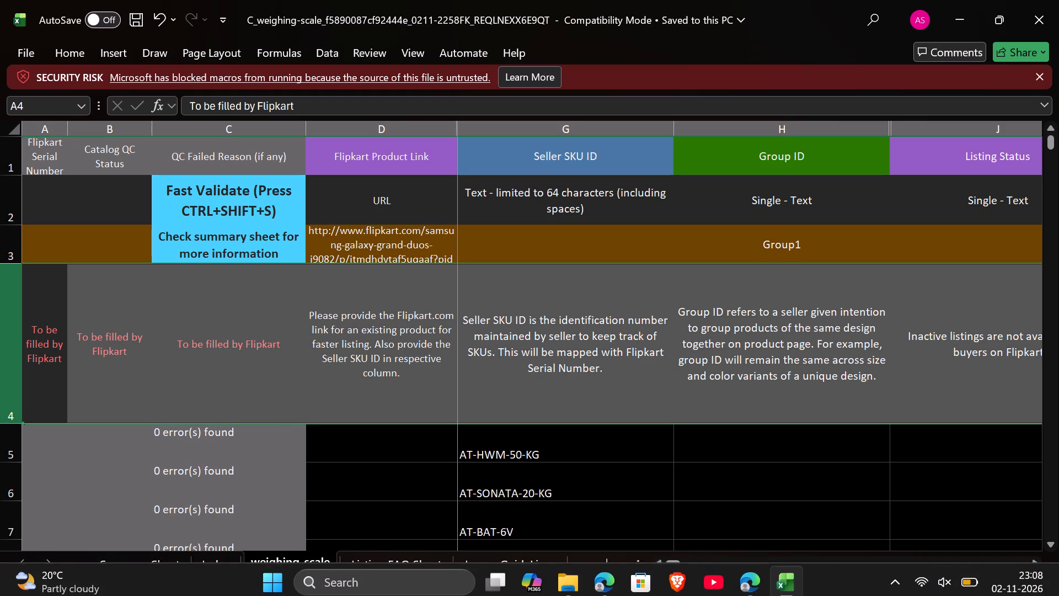
Set the Listing Status of the first SKU, AT-HWM-50-KG in row 5, to Active.
click(951, 588)
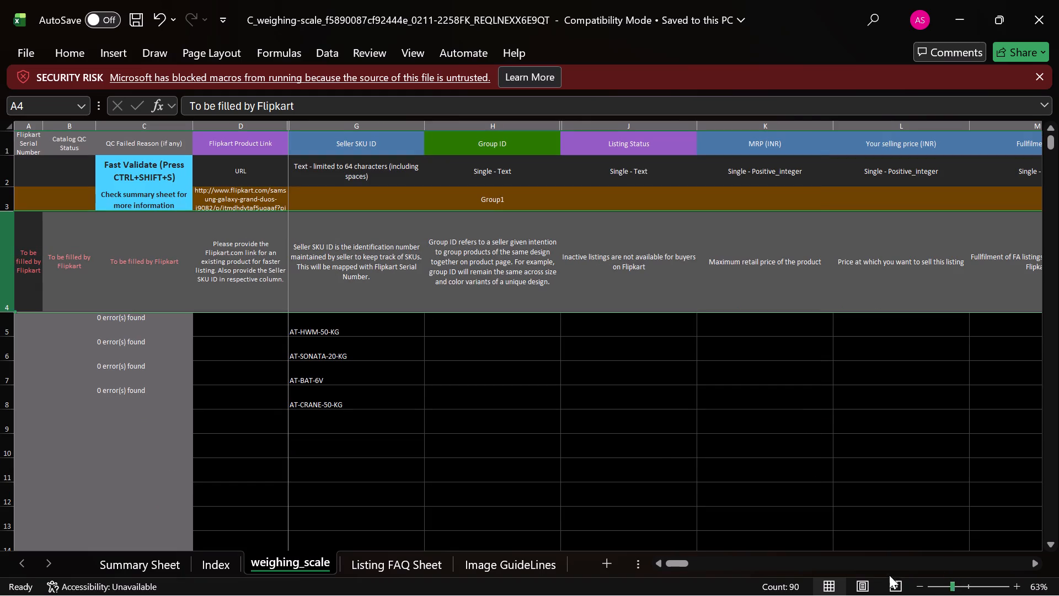
click(672, 469)
scroll(672, 469, right, 7)
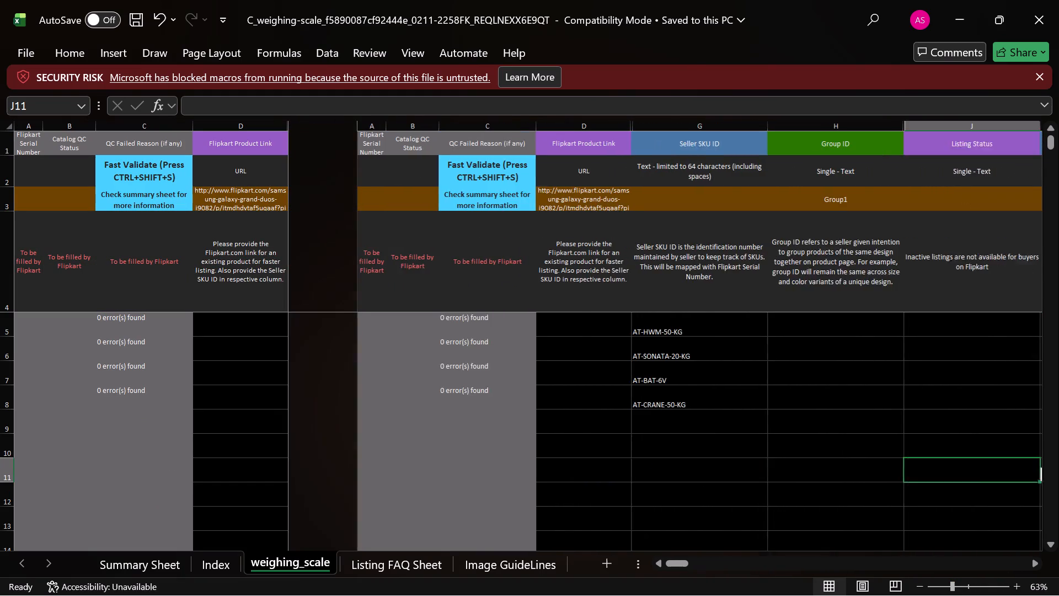
scroll(458, 396, right, 1)
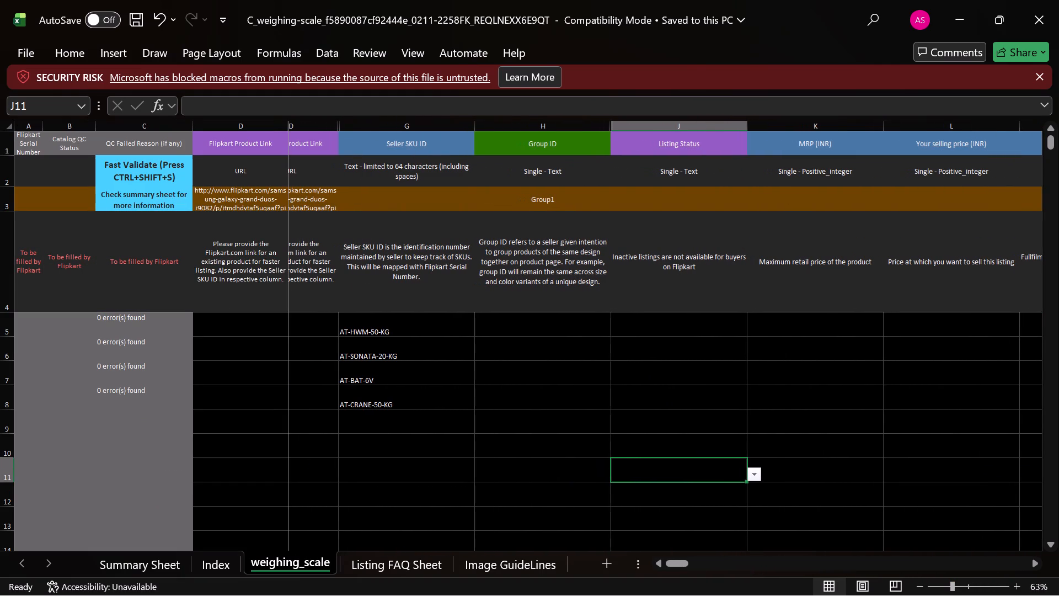
click(604, 329)
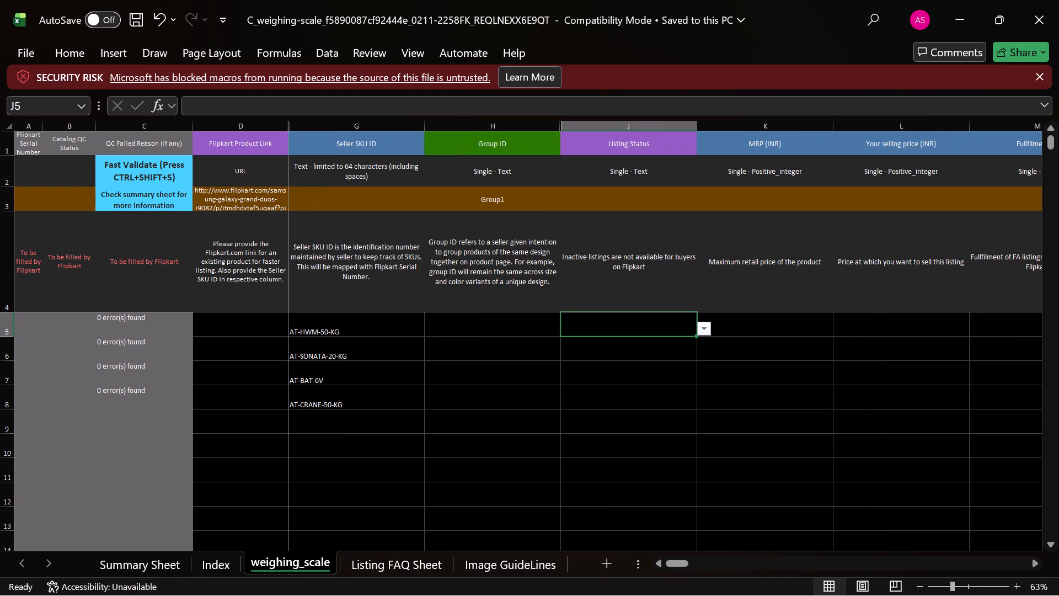
text(Active)
click(602, 344)
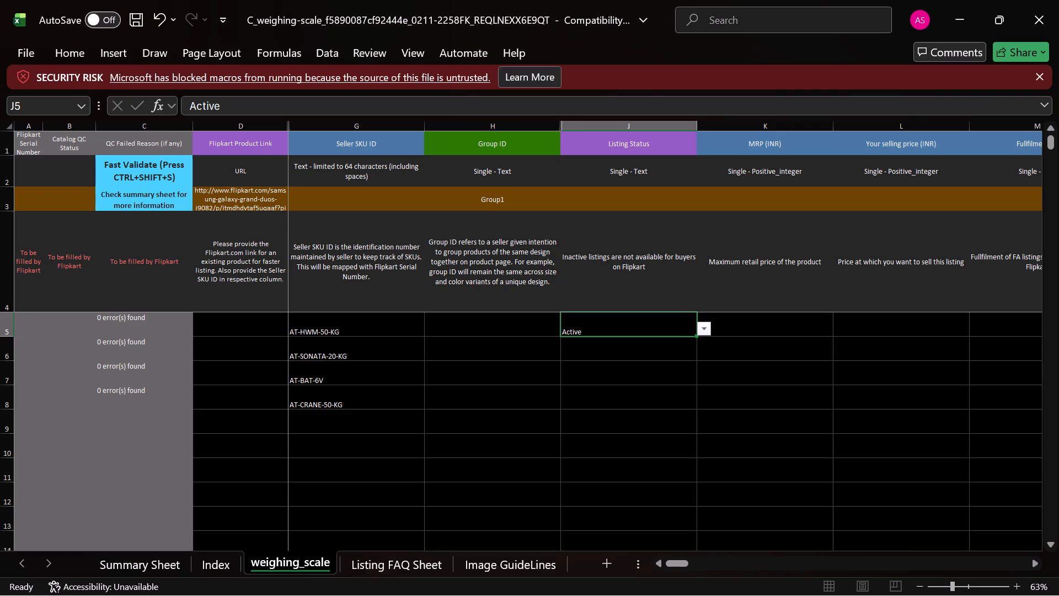
Set the Listing Status to Active for AT-SONATA-20-KG, AT-BAT-6V and AT-CRANE-50-KG in rows 6 to 8.
drag(697, 338, 680, 416)
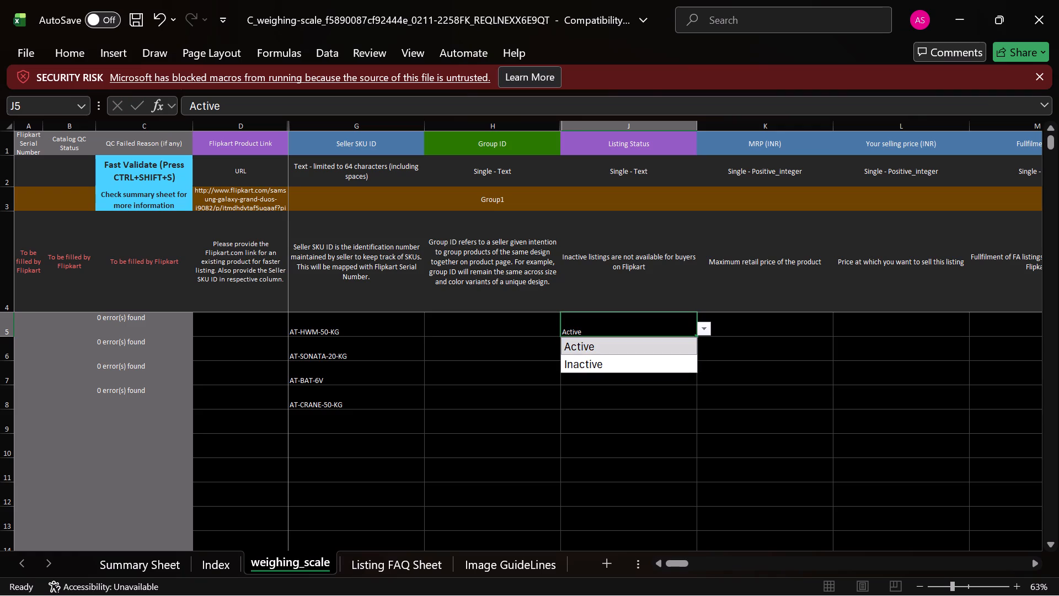
click(671, 390)
click(665, 357)
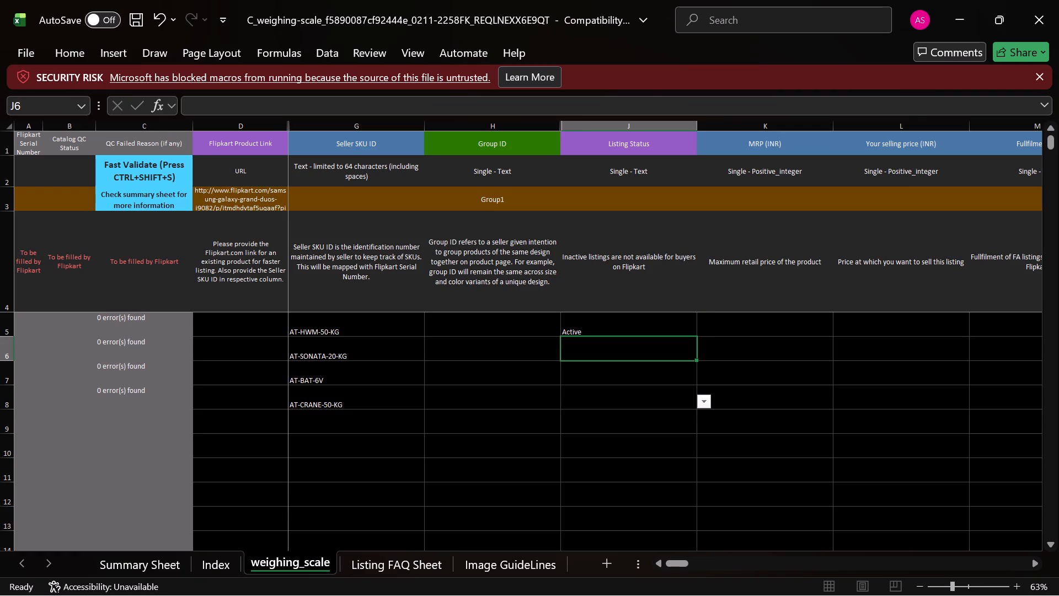
click(704, 355)
click(648, 370)
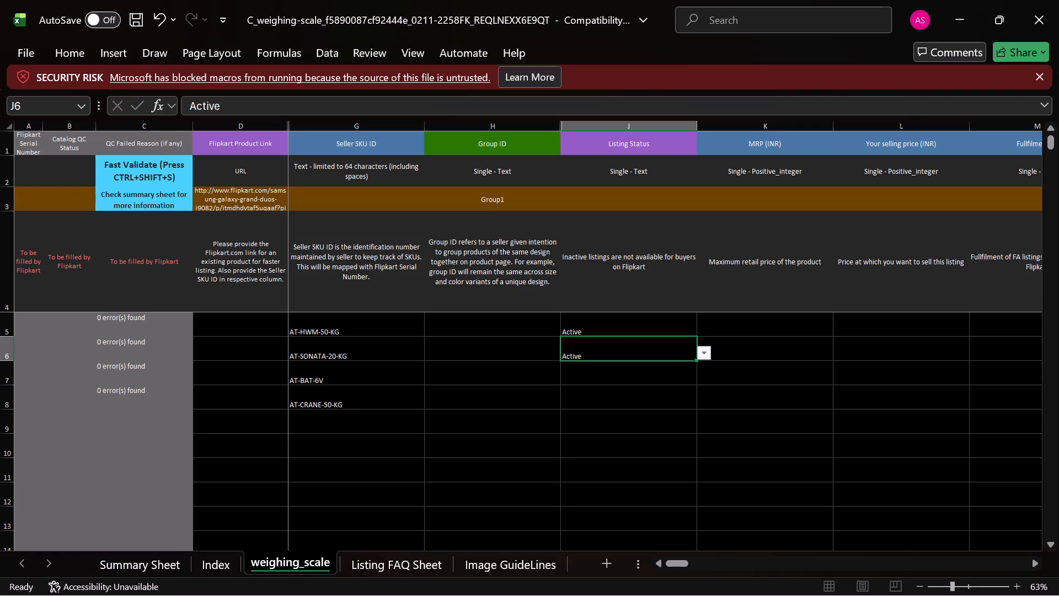
click(684, 379)
click(705, 377)
click(636, 395)
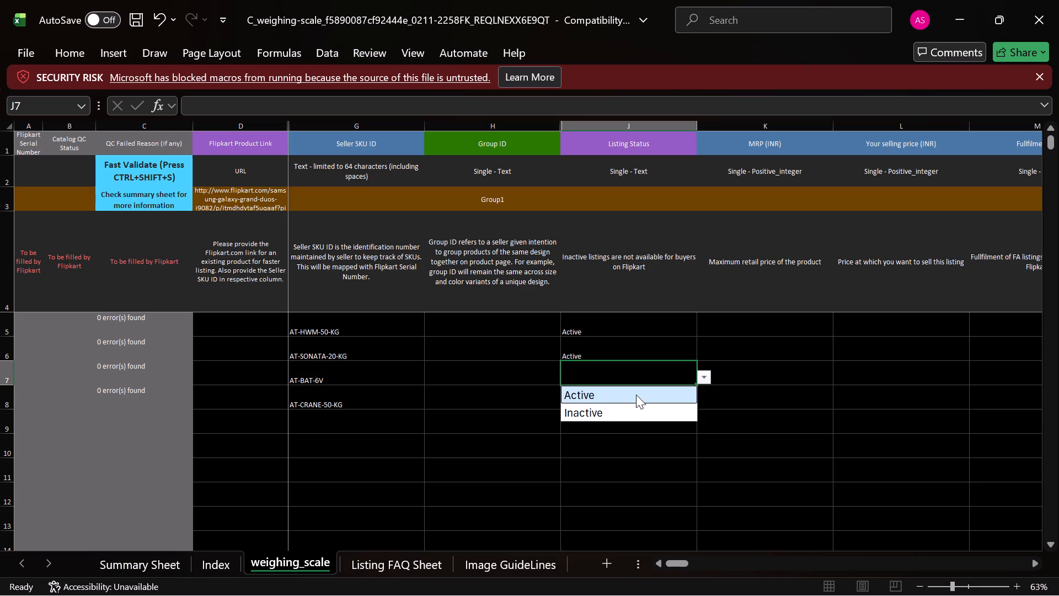
click(643, 405)
click(702, 396)
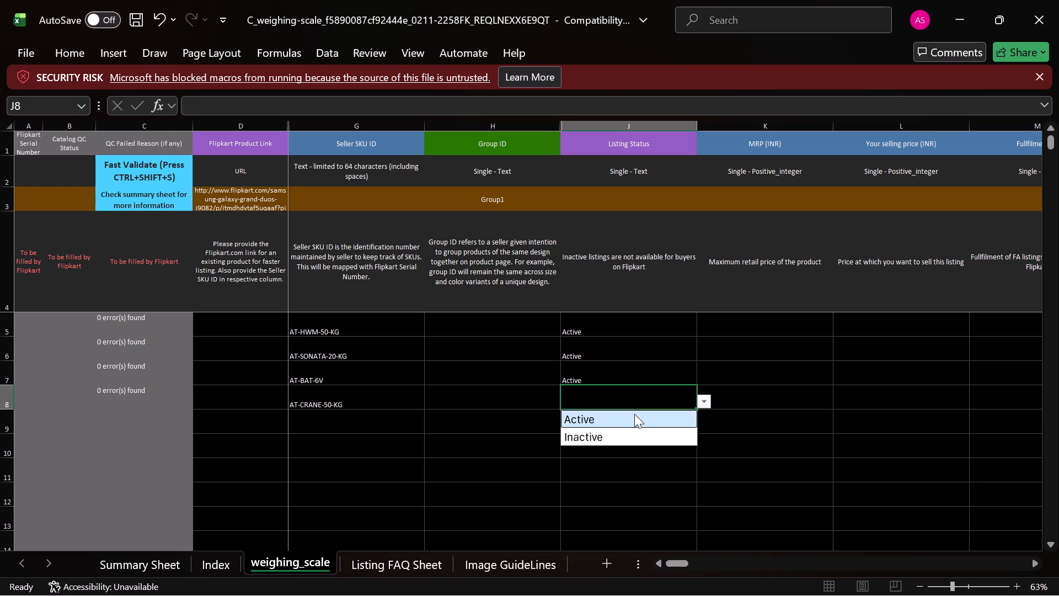
click(634, 414)
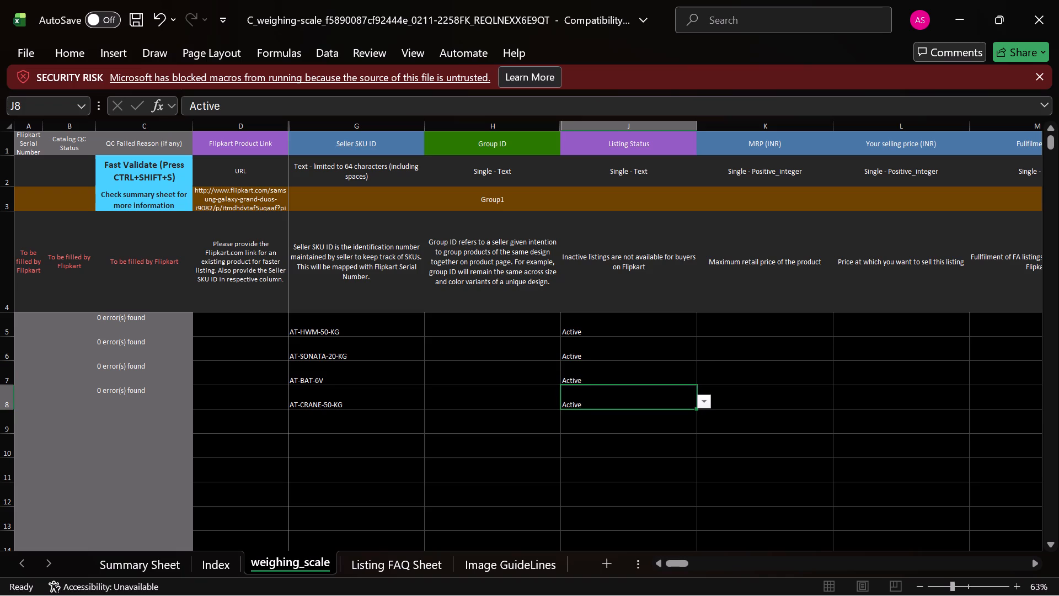
Select the MRP (INR) cell of AT-HWM-50-KG in row 5.
click(733, 327)
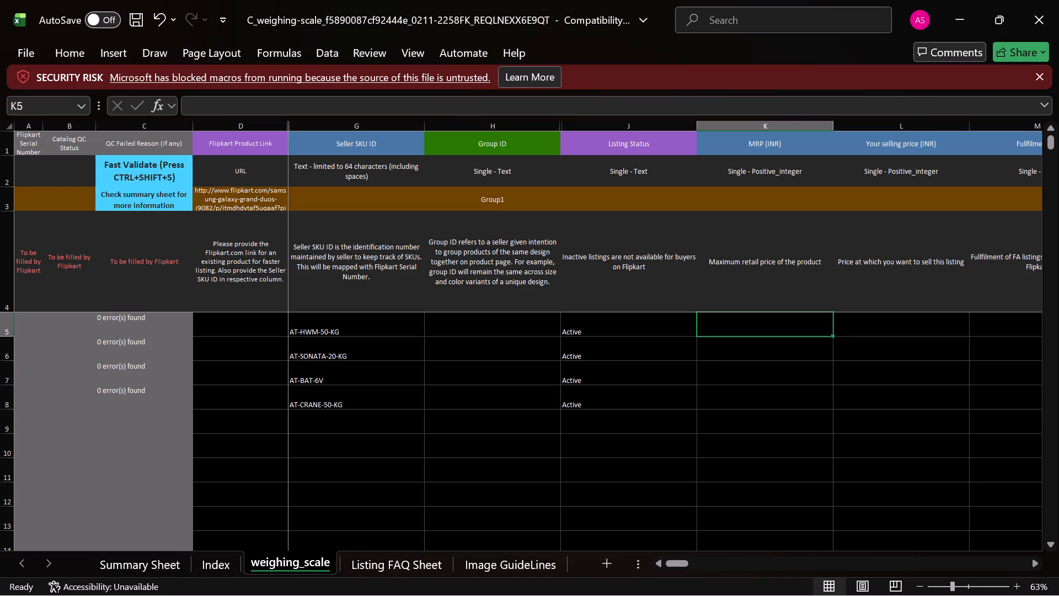
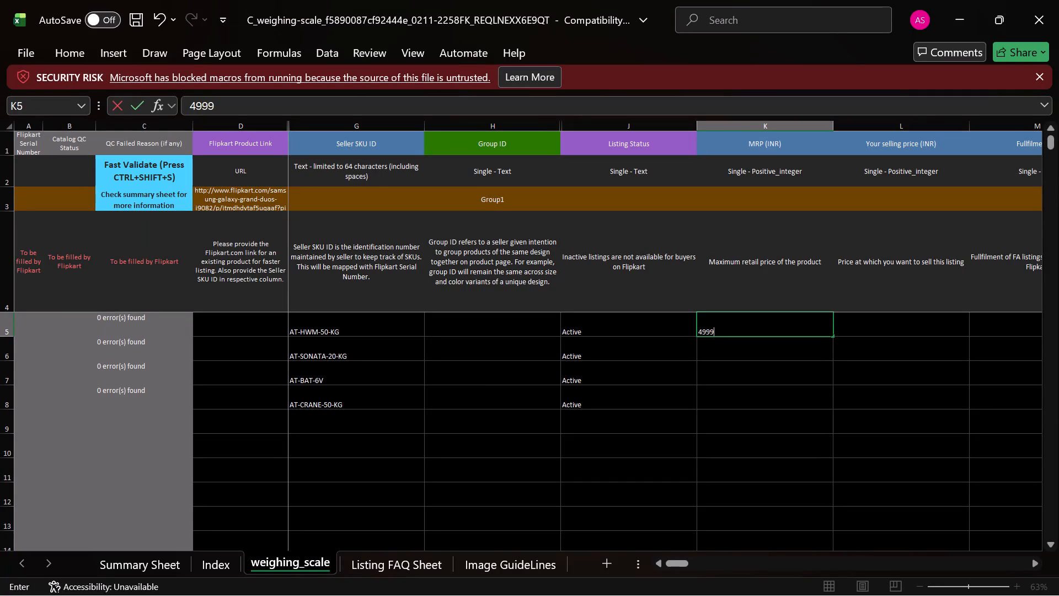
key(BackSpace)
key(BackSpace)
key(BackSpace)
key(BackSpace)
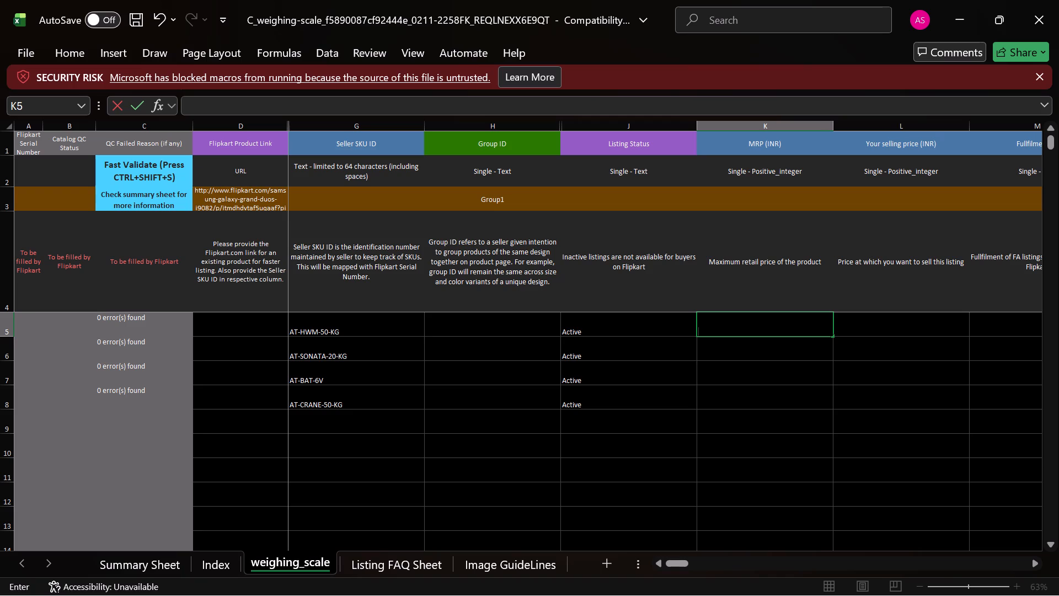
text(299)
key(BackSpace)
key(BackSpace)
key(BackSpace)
Enter an MRP of 4999 and a selling price of 2999 INR for AT-HWM-50-KG in row 5.
text(4999)
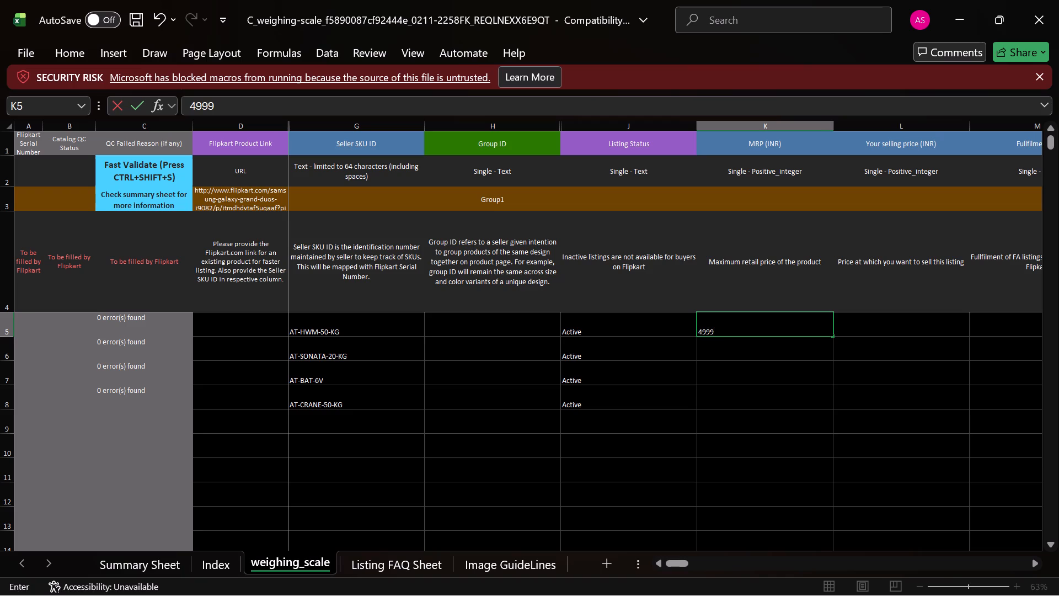
click(863, 334)
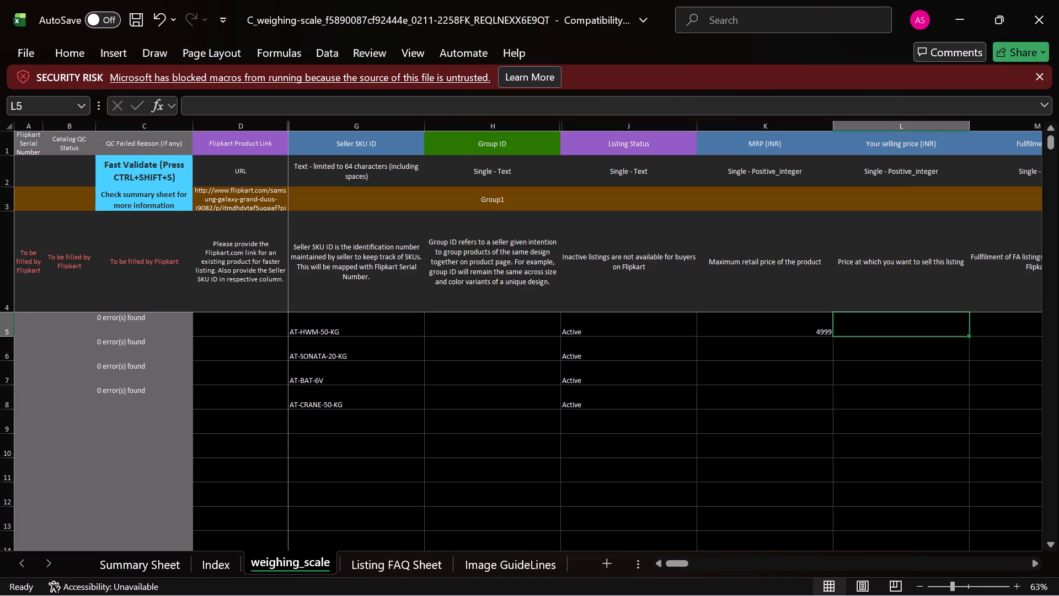
text(2999)
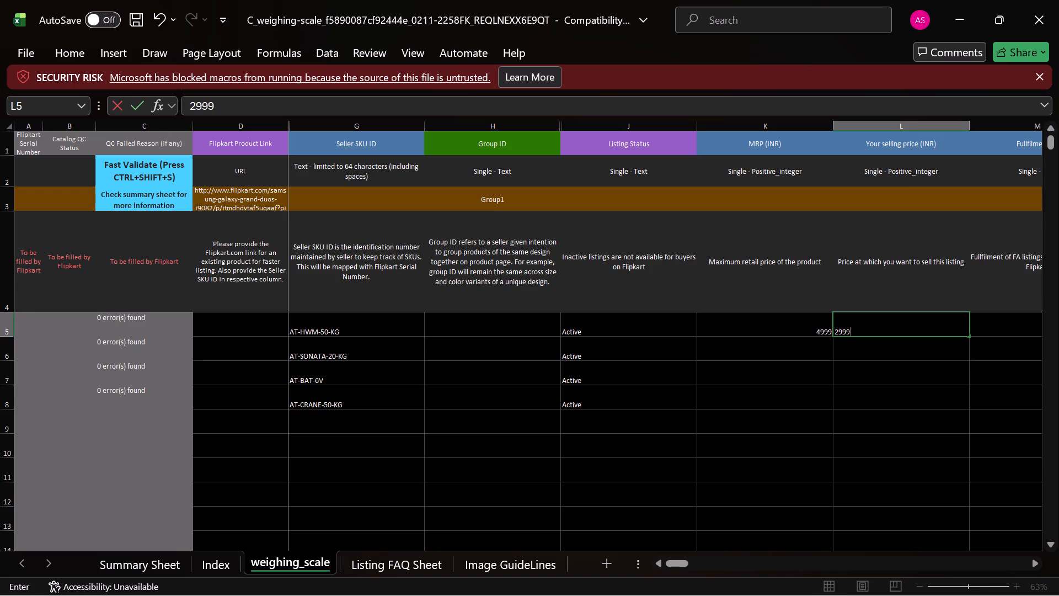
click(807, 348)
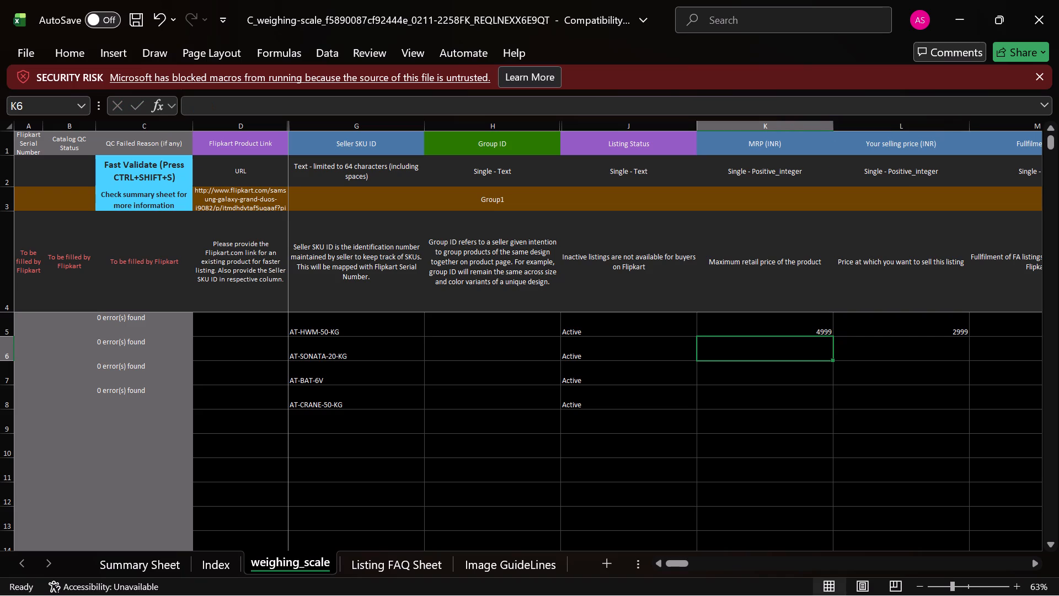
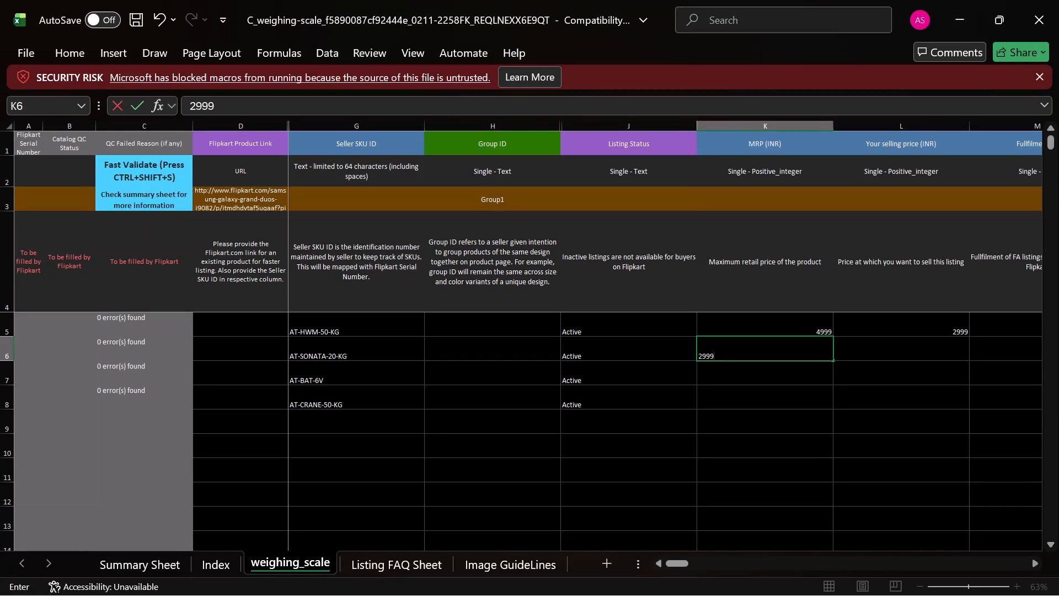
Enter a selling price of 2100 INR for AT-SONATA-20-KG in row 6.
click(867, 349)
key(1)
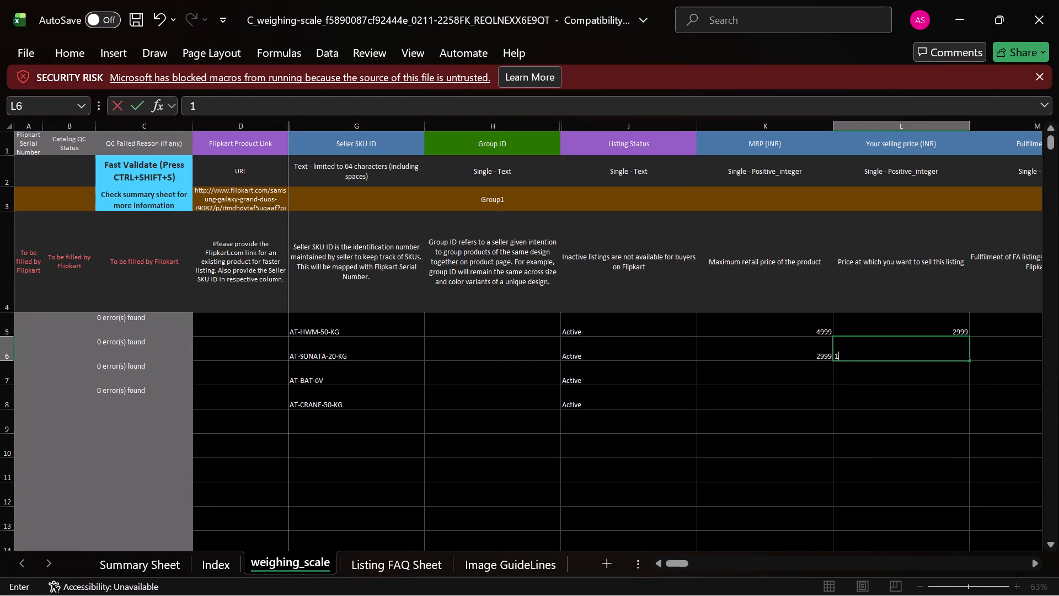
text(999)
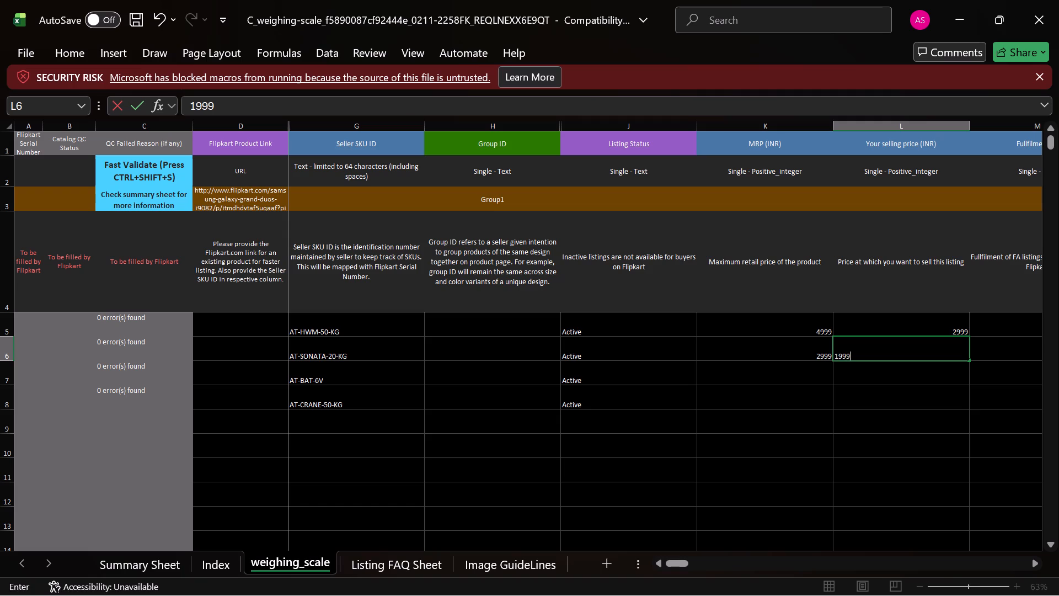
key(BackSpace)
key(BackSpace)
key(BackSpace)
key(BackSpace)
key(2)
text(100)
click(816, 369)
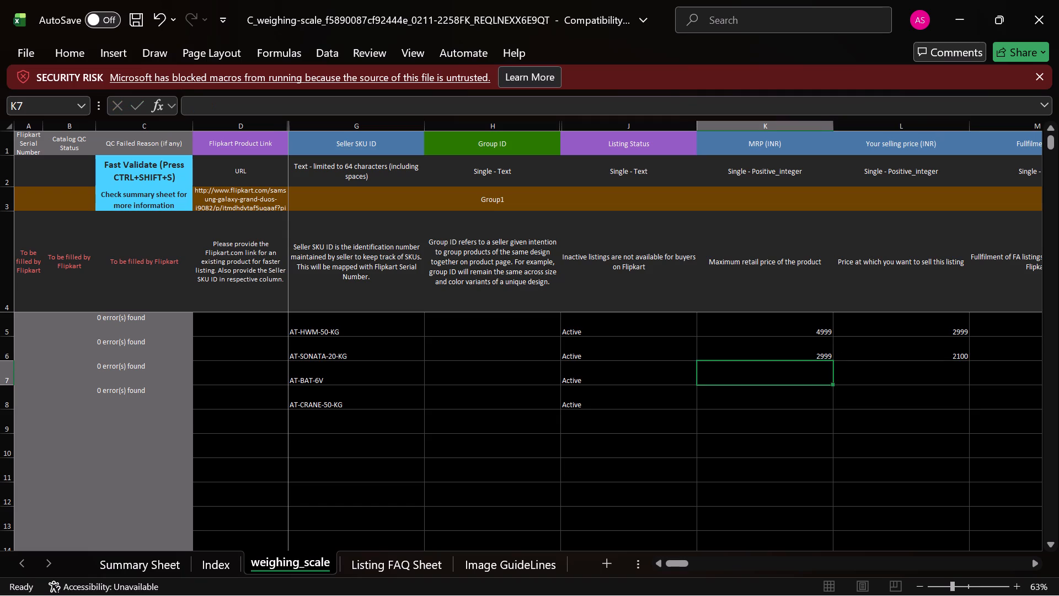
Set the selling price of AT-SONATA-20-KG in row 6 to 2099 INR.
click(878, 357)
key(BackSpace)
text(2099)
click(814, 379)
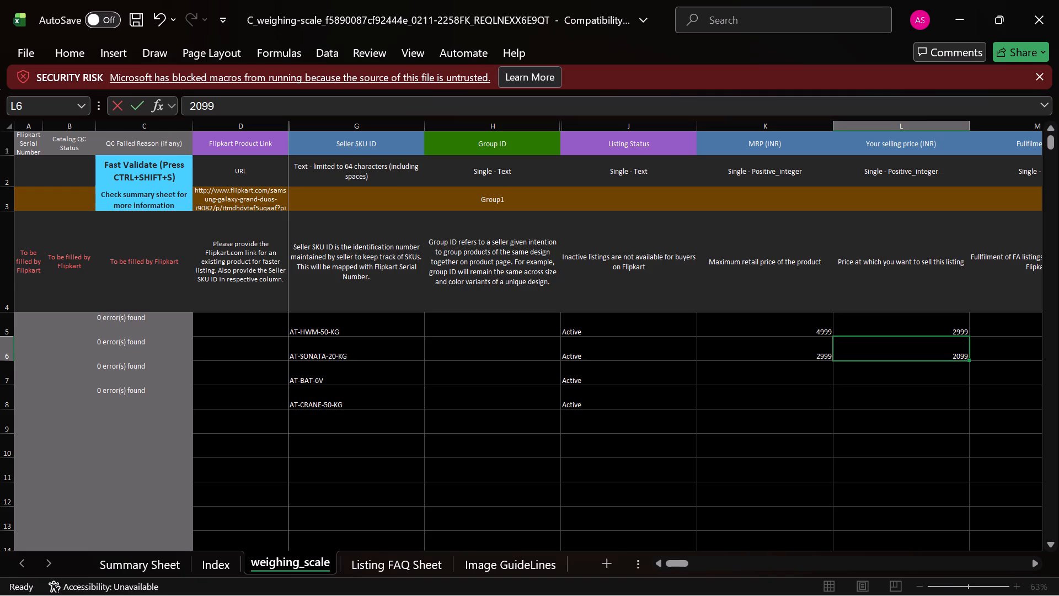
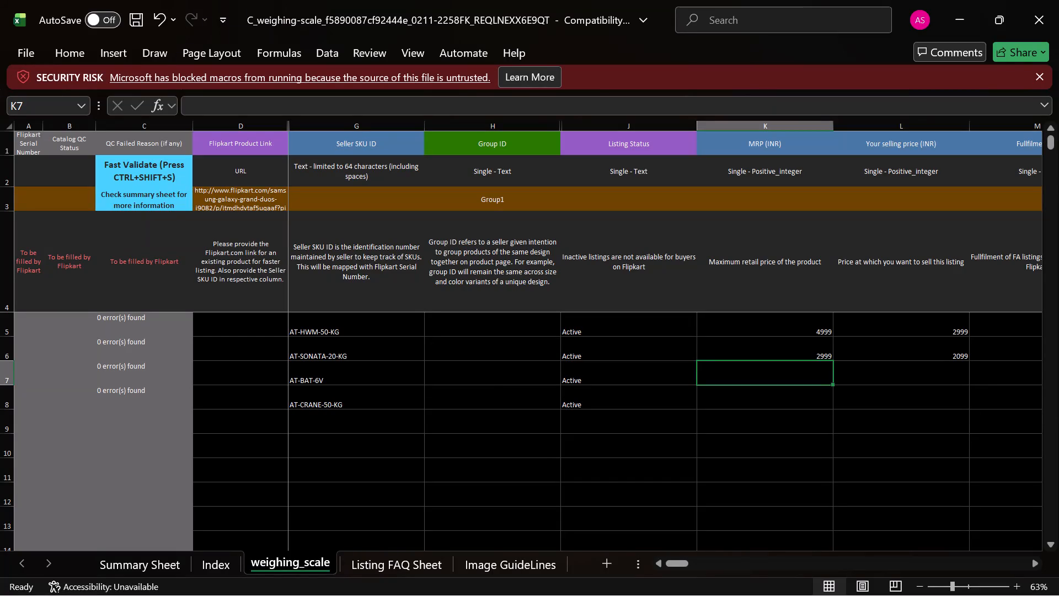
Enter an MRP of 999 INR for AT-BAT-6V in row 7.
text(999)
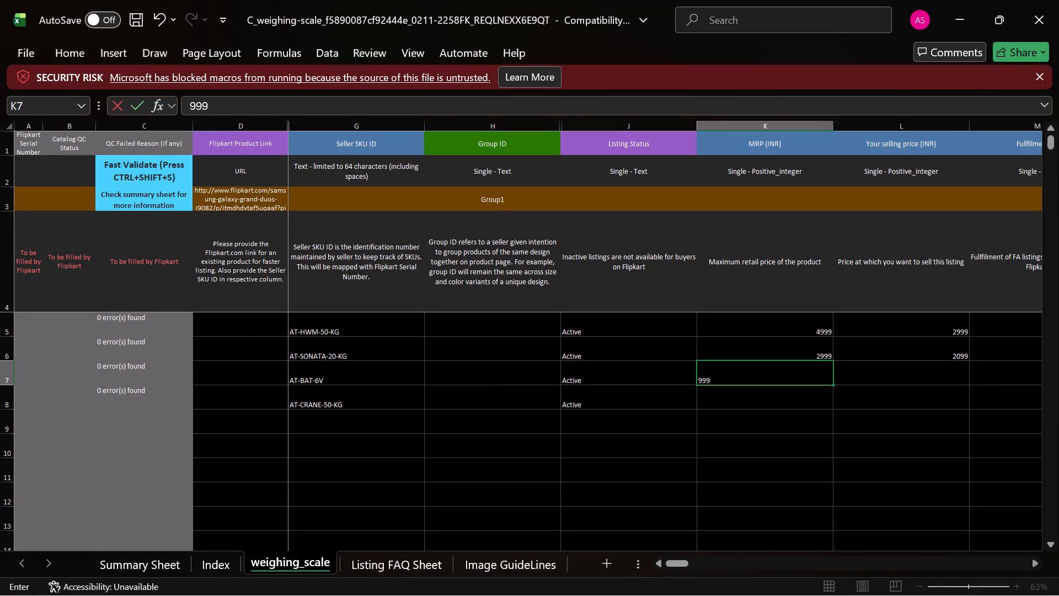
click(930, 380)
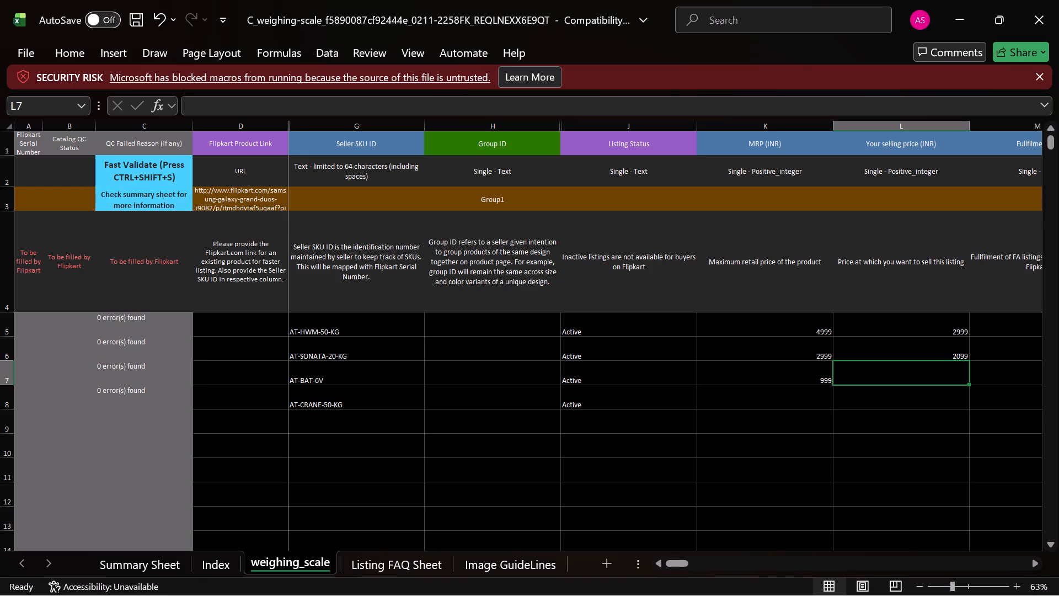
Set the MRP of AT-BAT-6V in row 7 to 1399 INR and its selling price to 999 INR.
click(787, 370)
key(BackSpace)
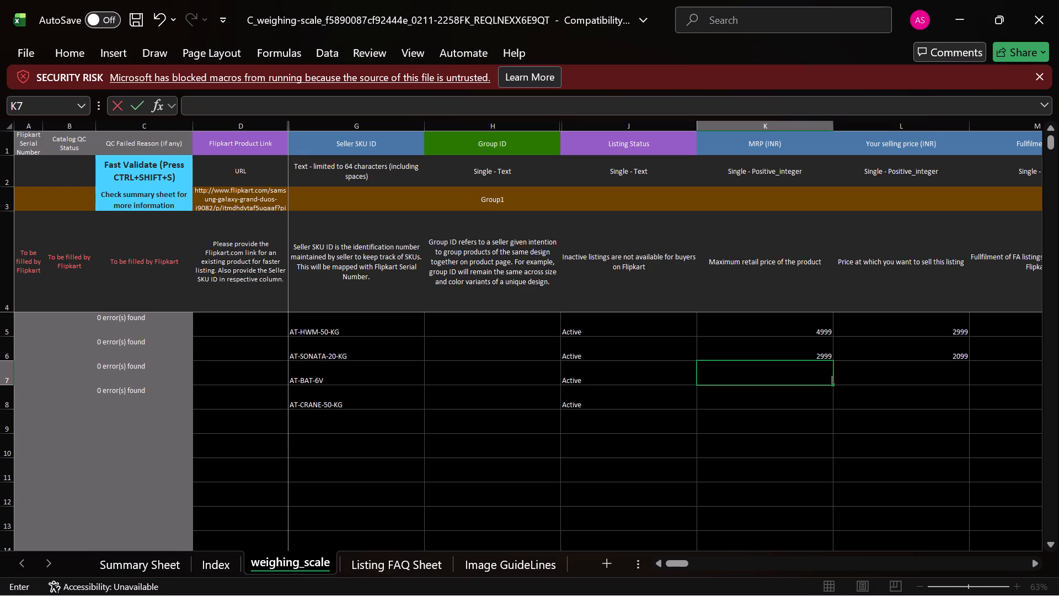
text(1399)
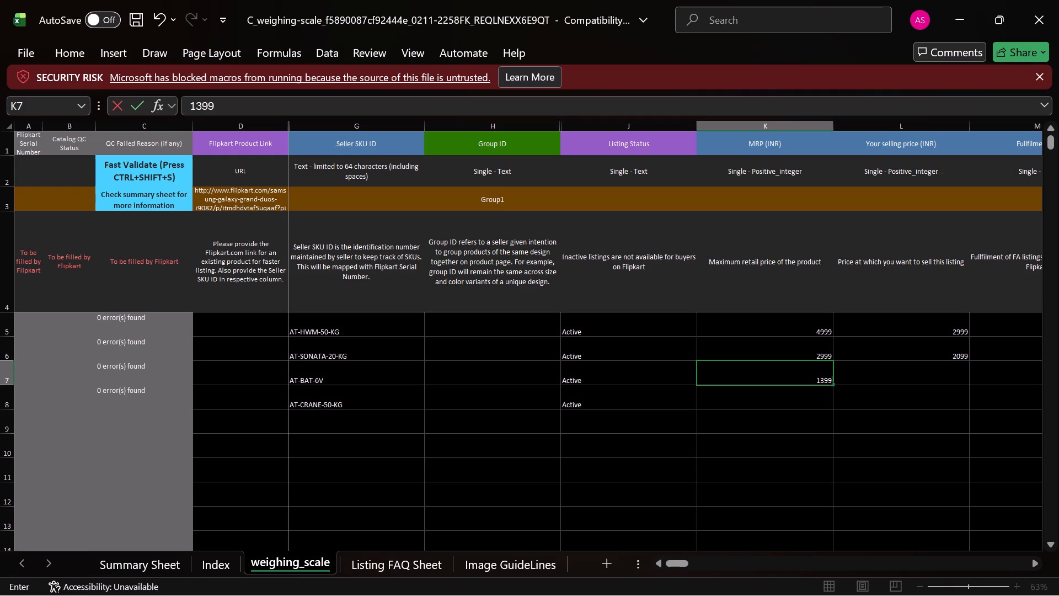
click(916, 384)
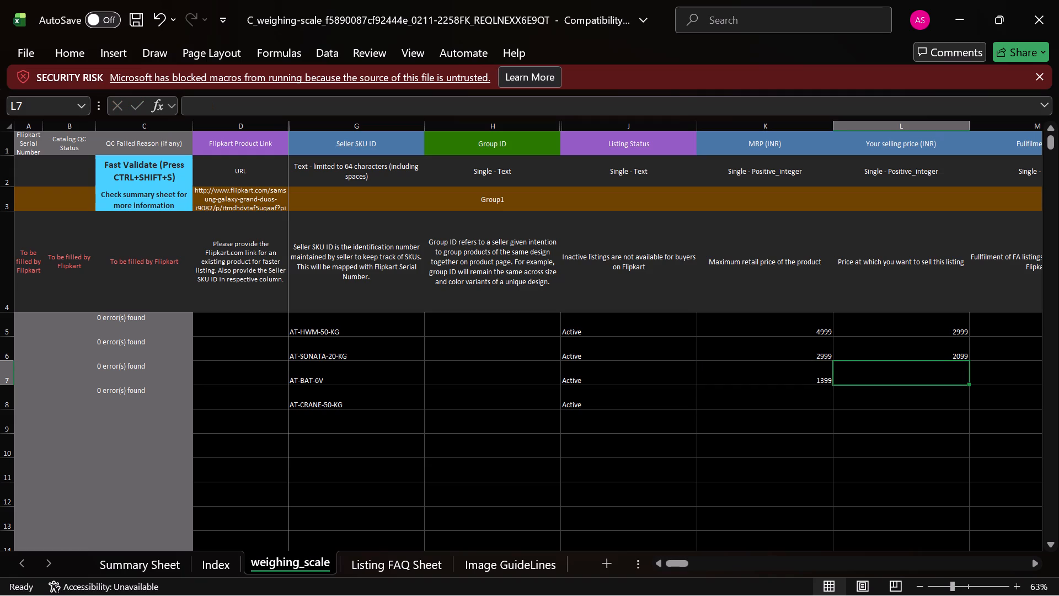
text(999)
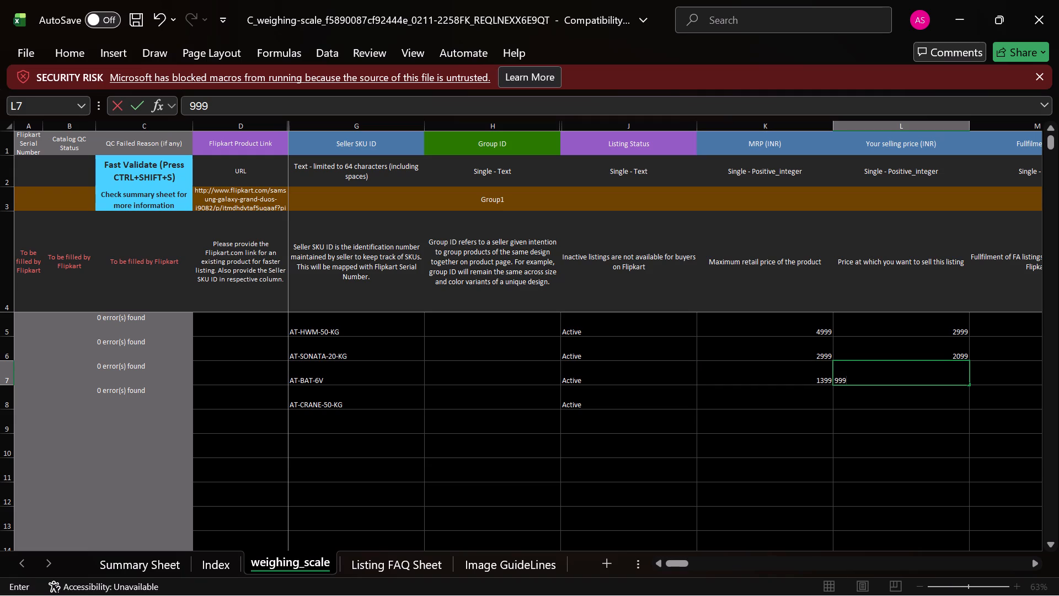
Enter an MRP of 1999 INR and a selling price of 999 INR for AT-CRANE-50-KG in row 8.
click(823, 401)
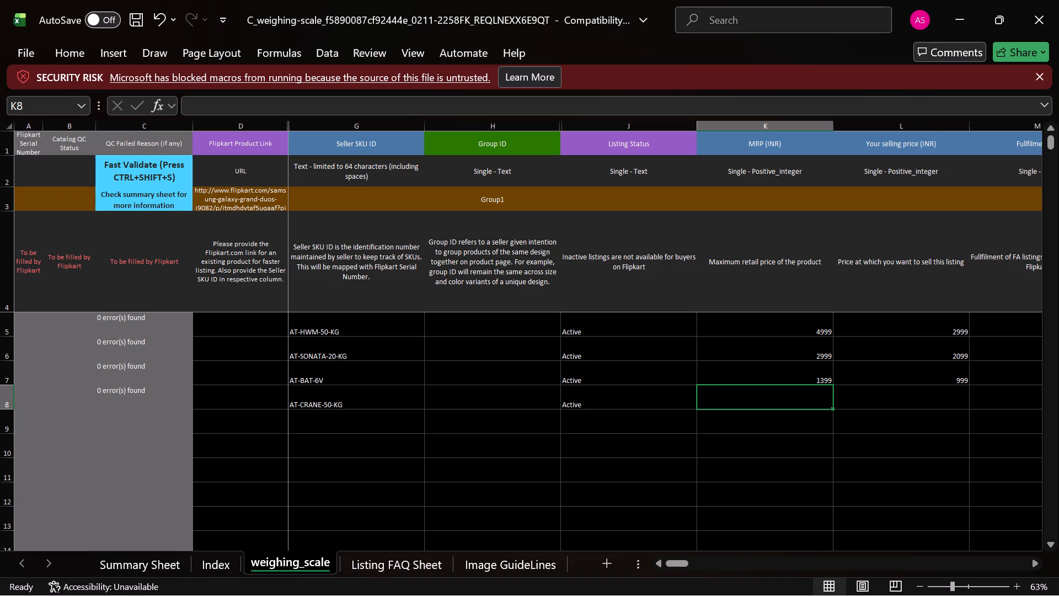
text(1999)
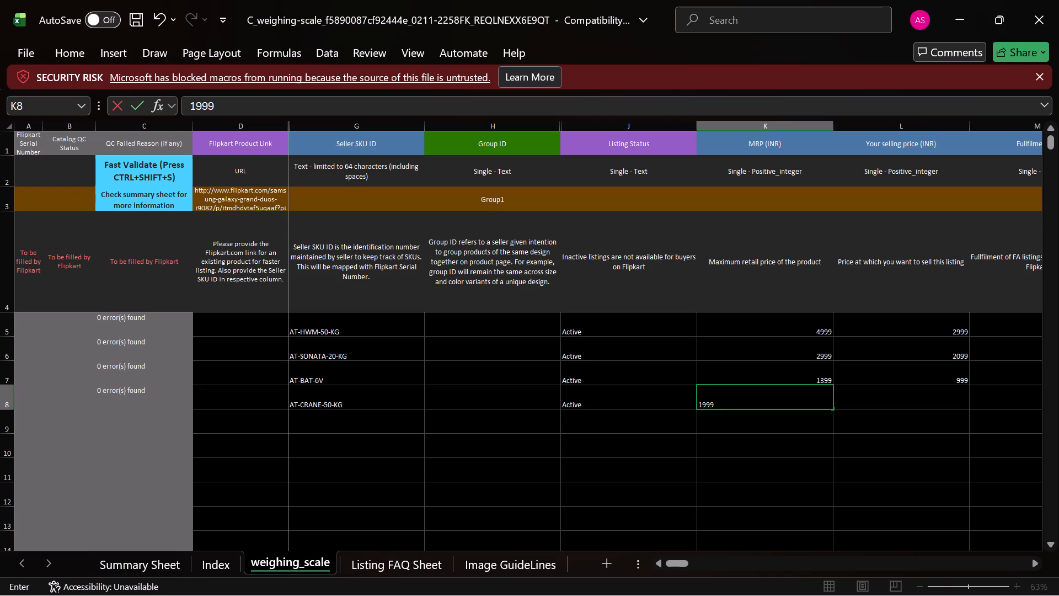
click(913, 409)
text(9999)
key(BackSpace)
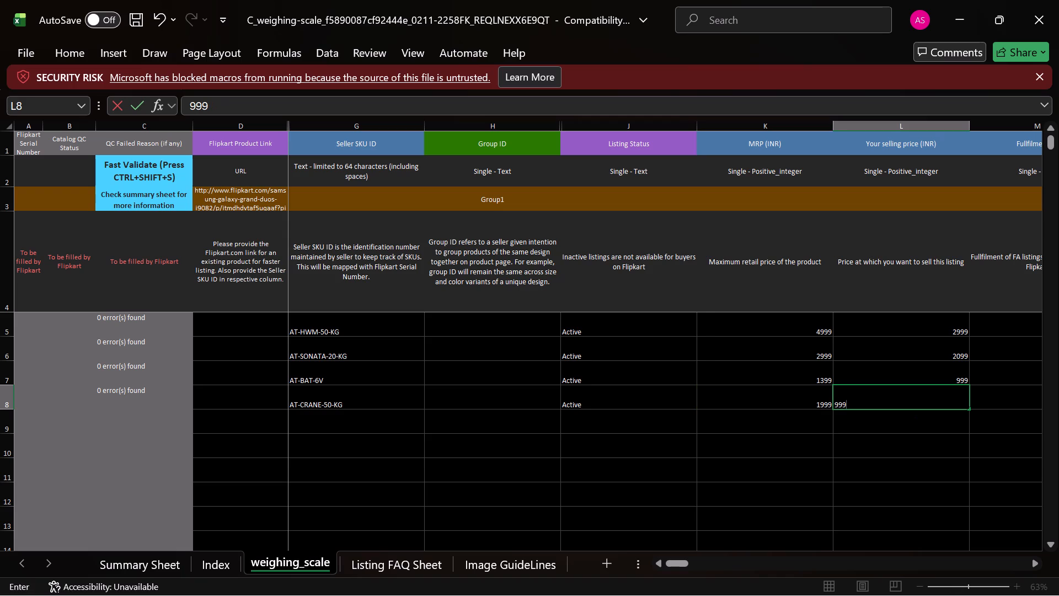
click(761, 430)
Set the Fullfilment by value in row 5 to Seller.
scroll(761, 430, left, 3)
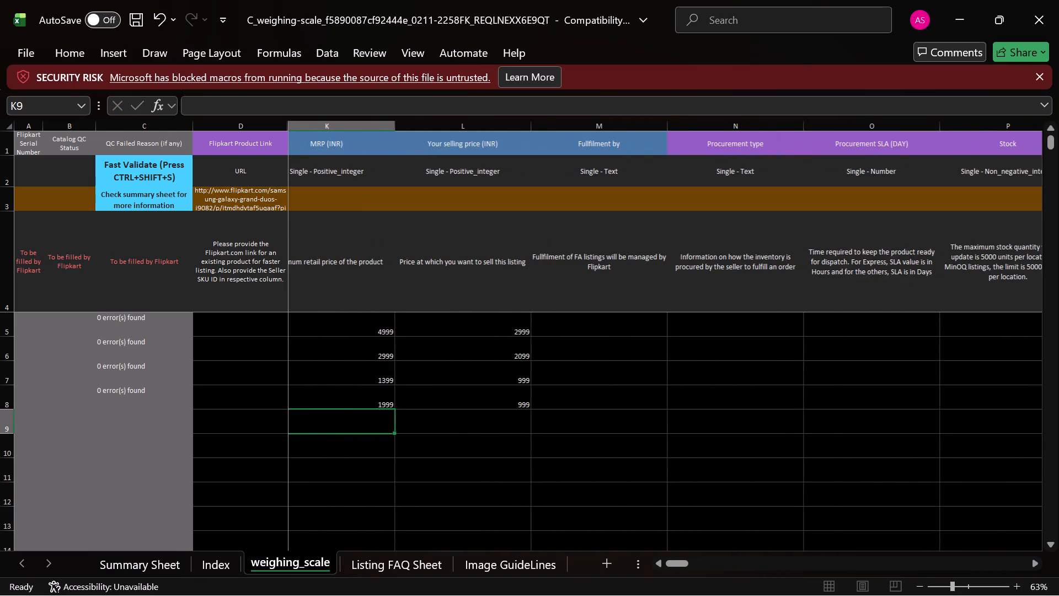
scroll(761, 430, left, 2)
click(593, 326)
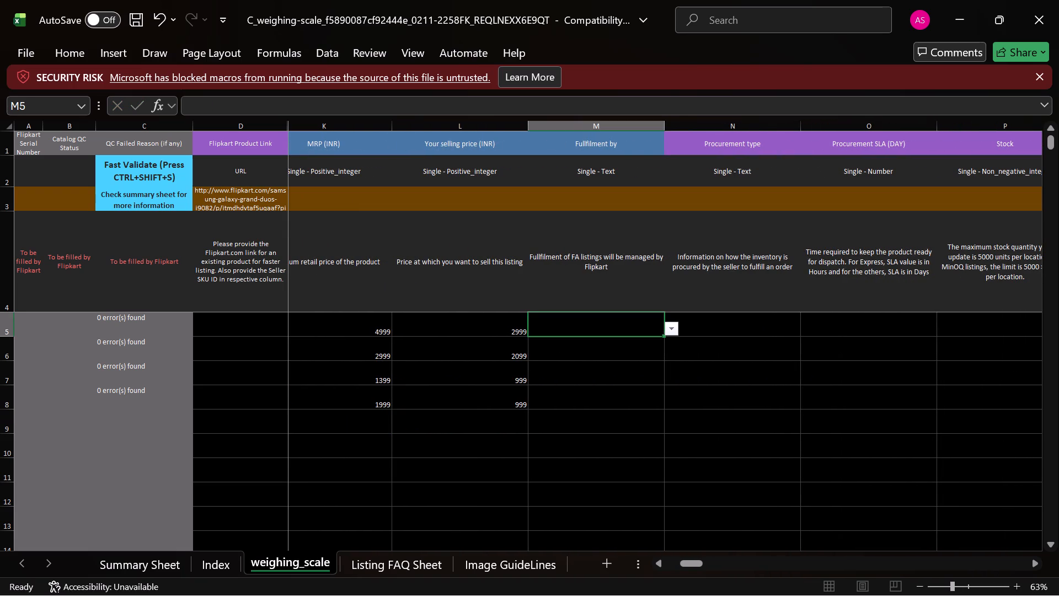
click(674, 329)
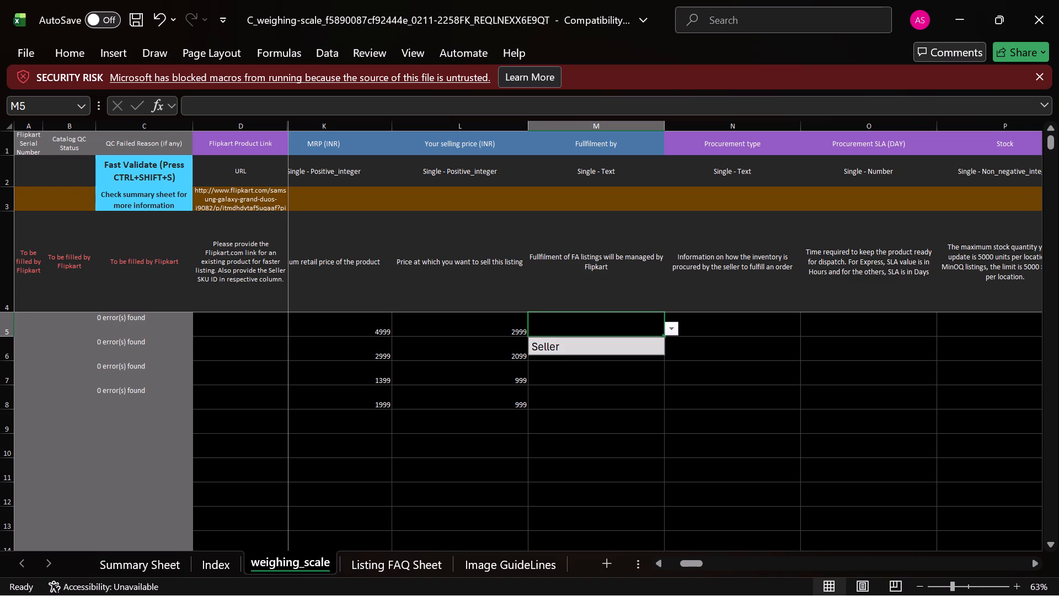
click(632, 347)
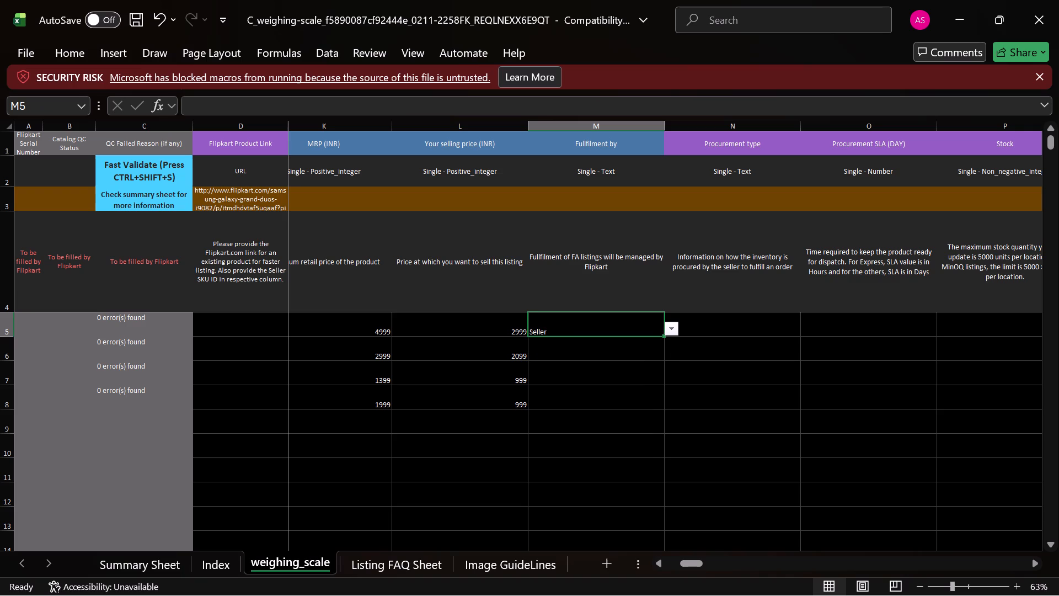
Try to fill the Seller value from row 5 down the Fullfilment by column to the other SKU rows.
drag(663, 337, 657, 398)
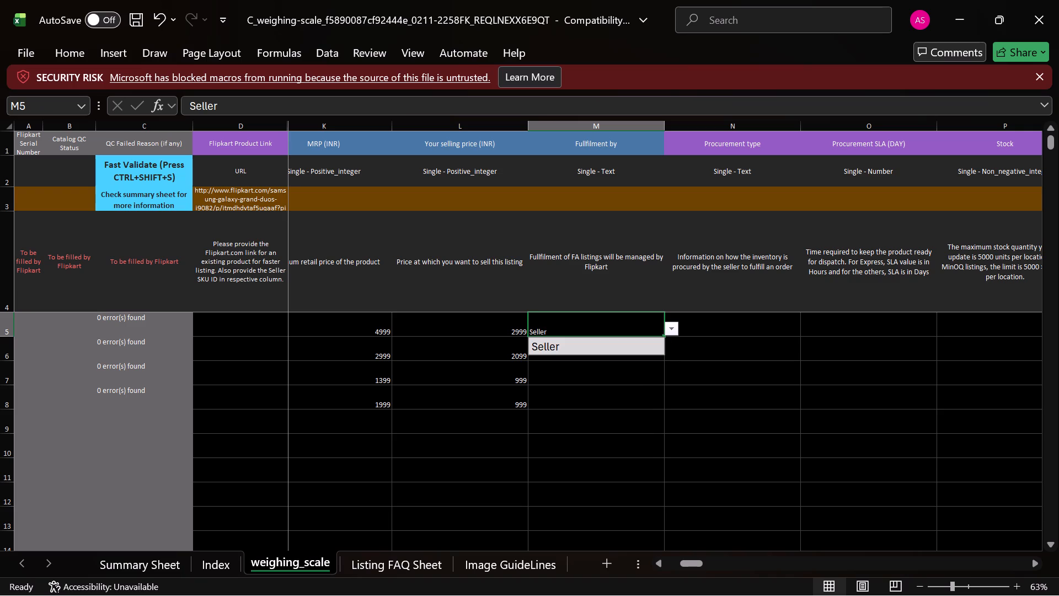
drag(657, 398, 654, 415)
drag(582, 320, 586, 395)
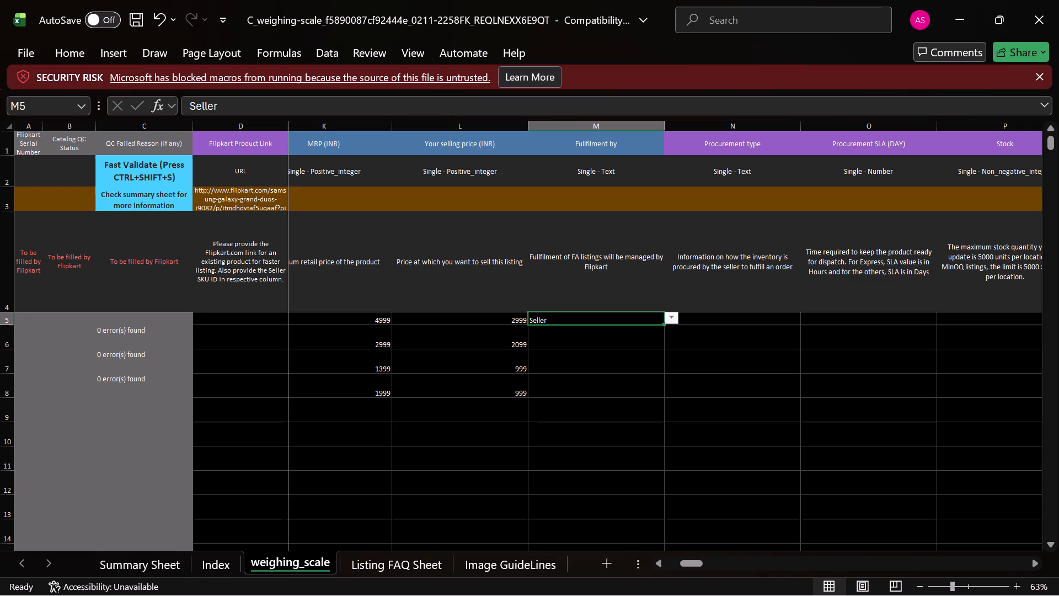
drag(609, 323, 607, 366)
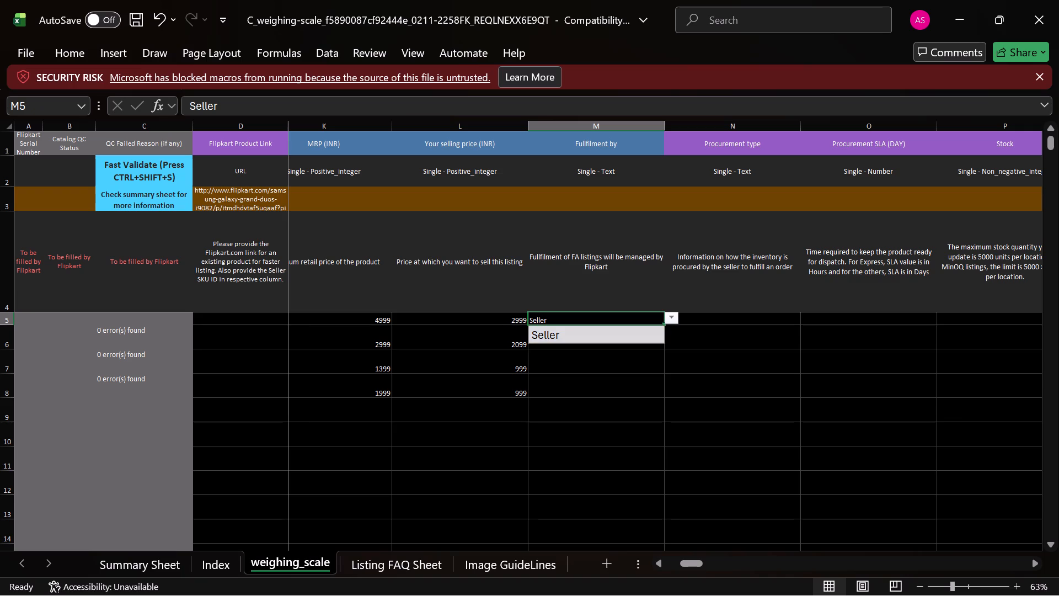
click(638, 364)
Choose Seller as the Fullfilment by value for each of rows 6, 7 and 8.
click(643, 339)
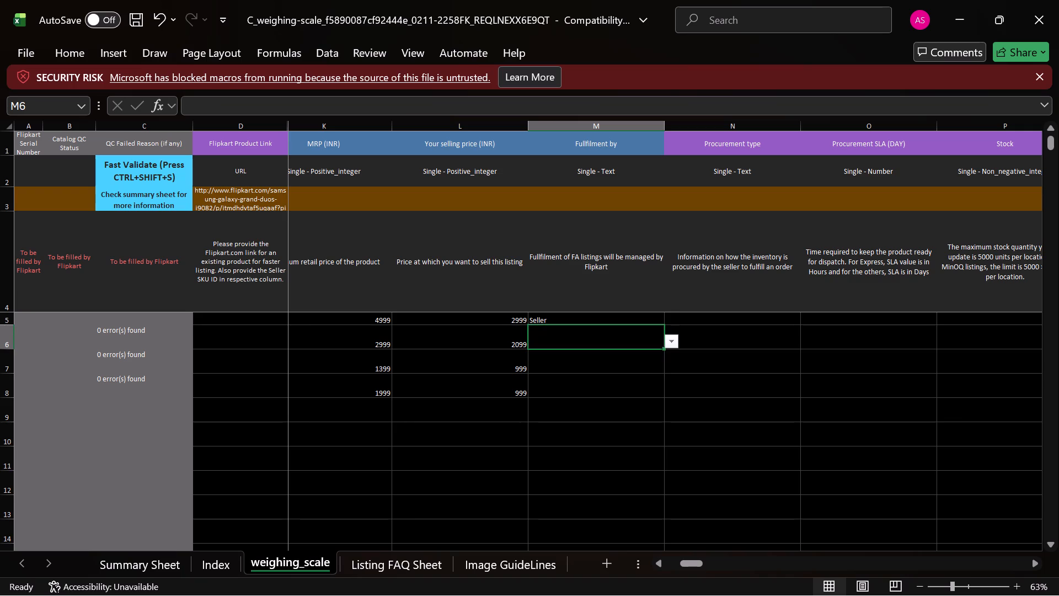
click(673, 338)
click(601, 355)
click(613, 366)
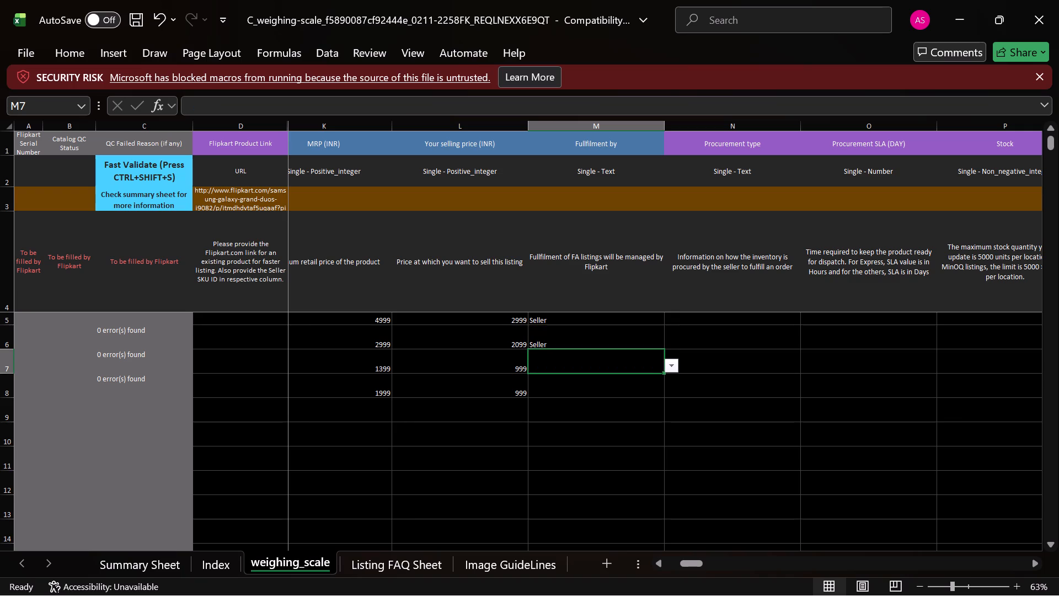
click(672, 371)
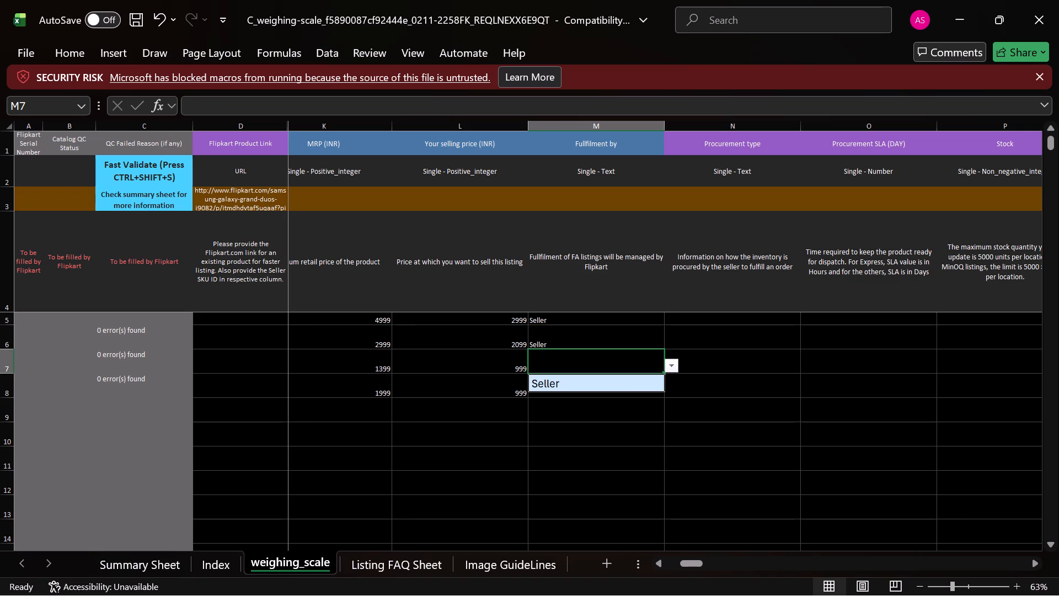
click(612, 392)
click(612, 390)
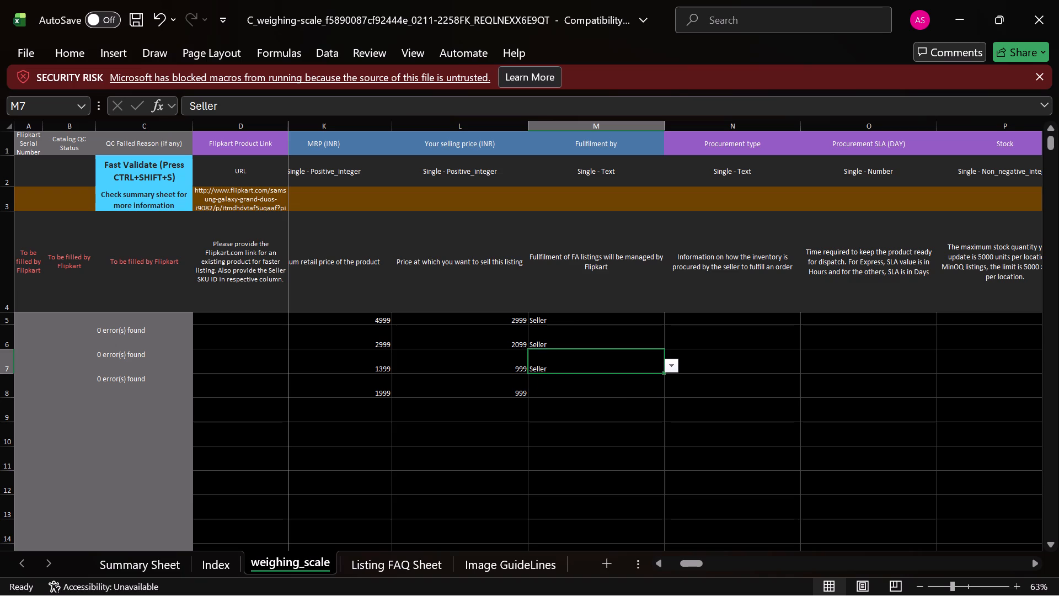
click(596, 398)
click(643, 386)
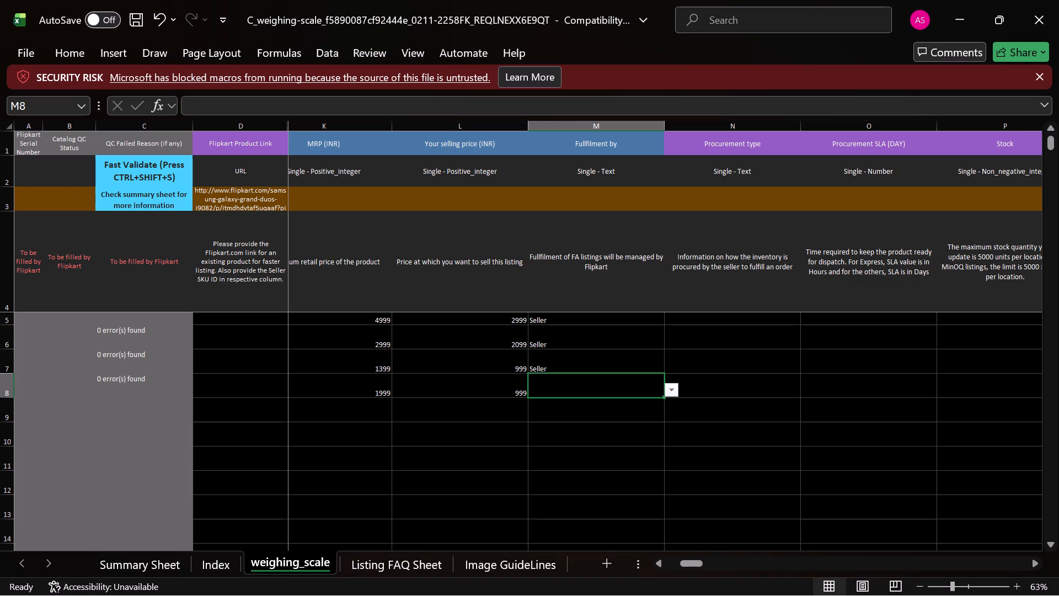
click(675, 390)
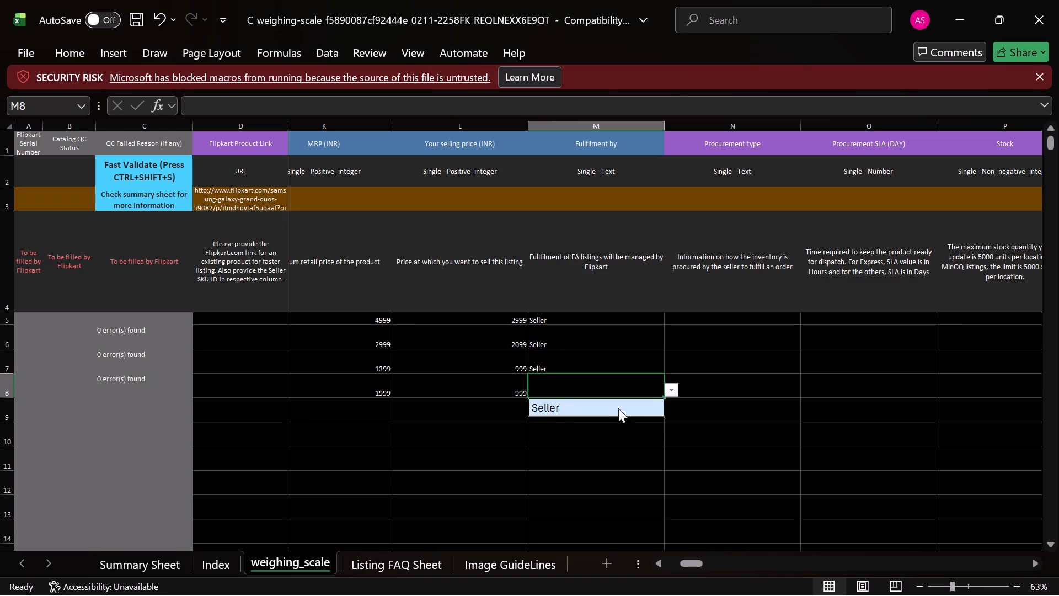
click(592, 407)
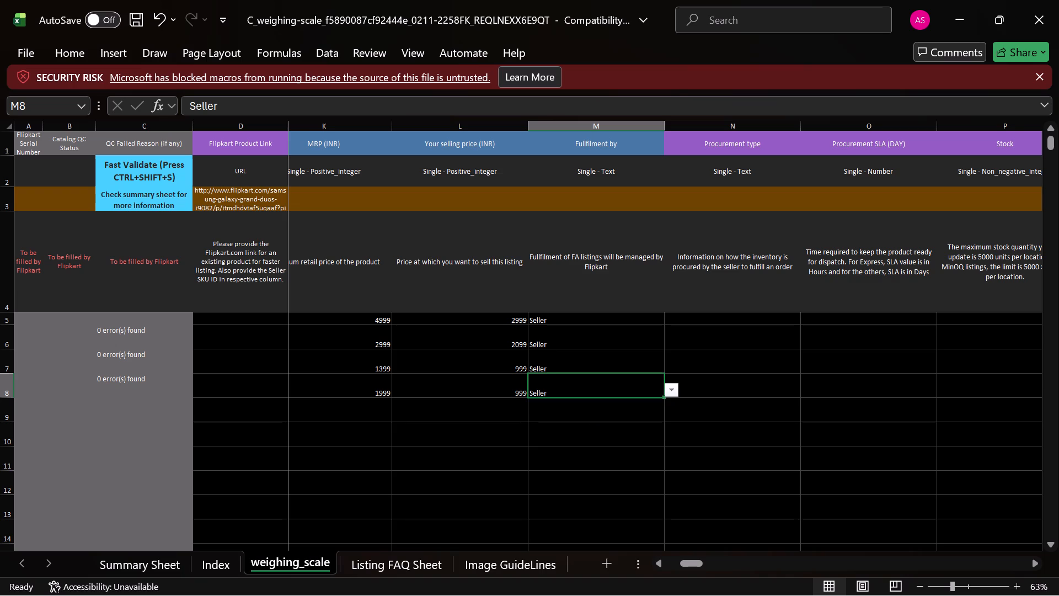
Set the Procurement type to express for all four SKUs in rows 5 to 8.
scroll(714, 322, up, 3)
scroll(731, 411, left, 2)
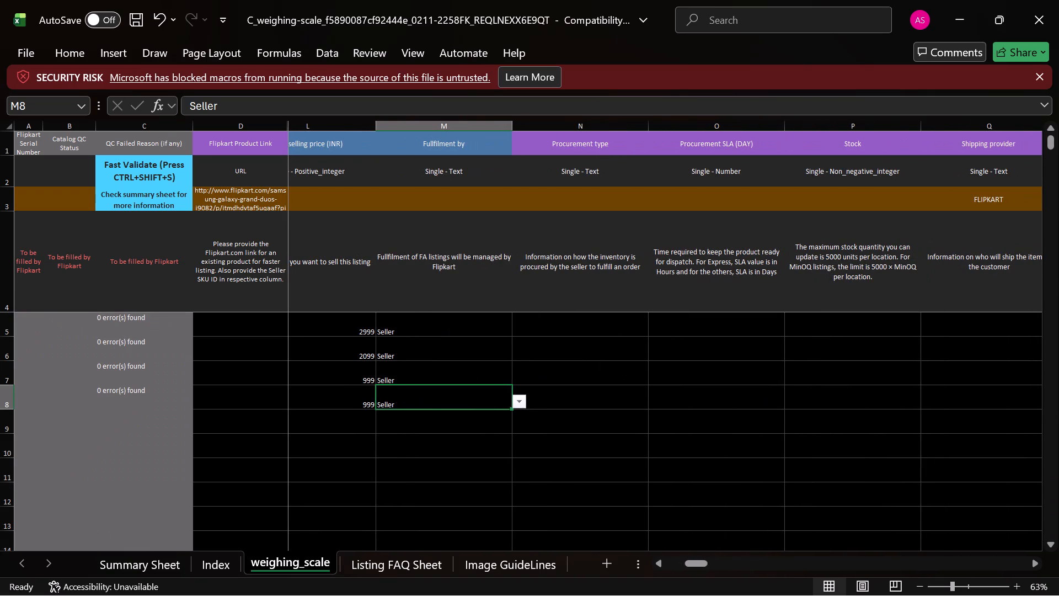
click(580, 333)
scroll(580, 333, up, 1)
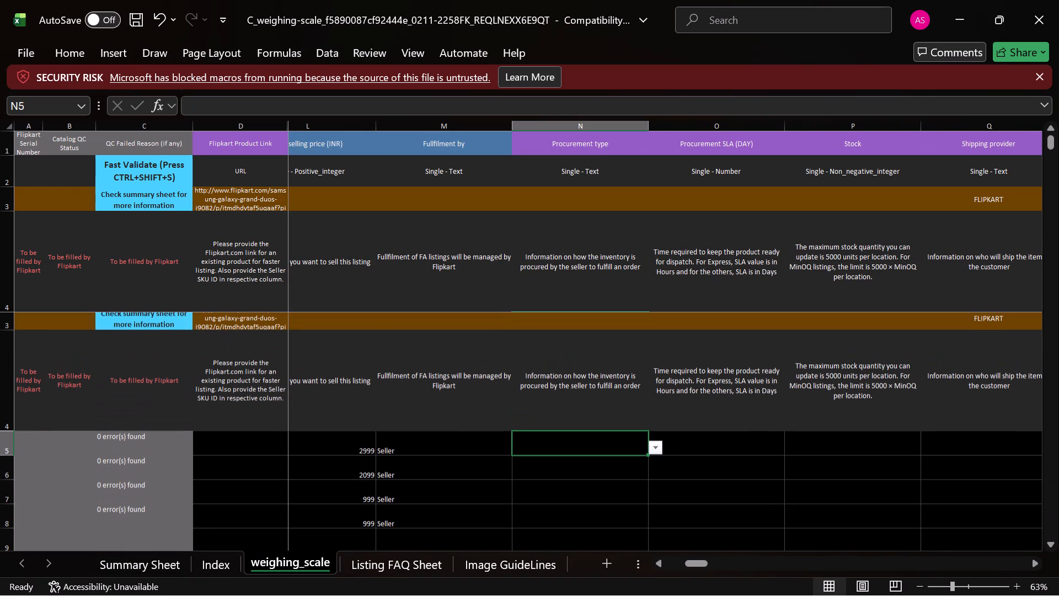
click(659, 328)
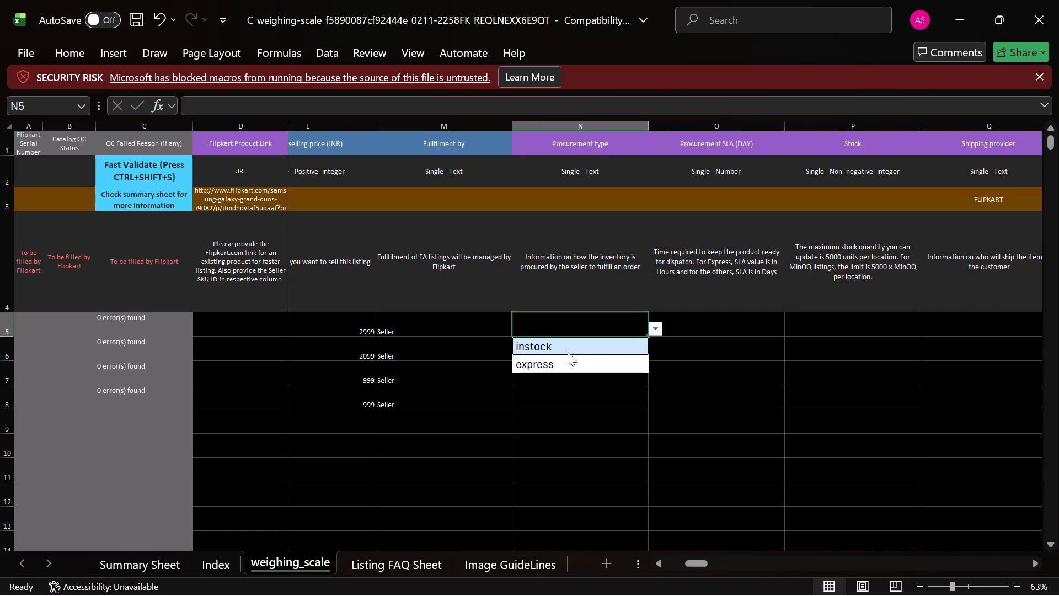
click(555, 368)
click(640, 352)
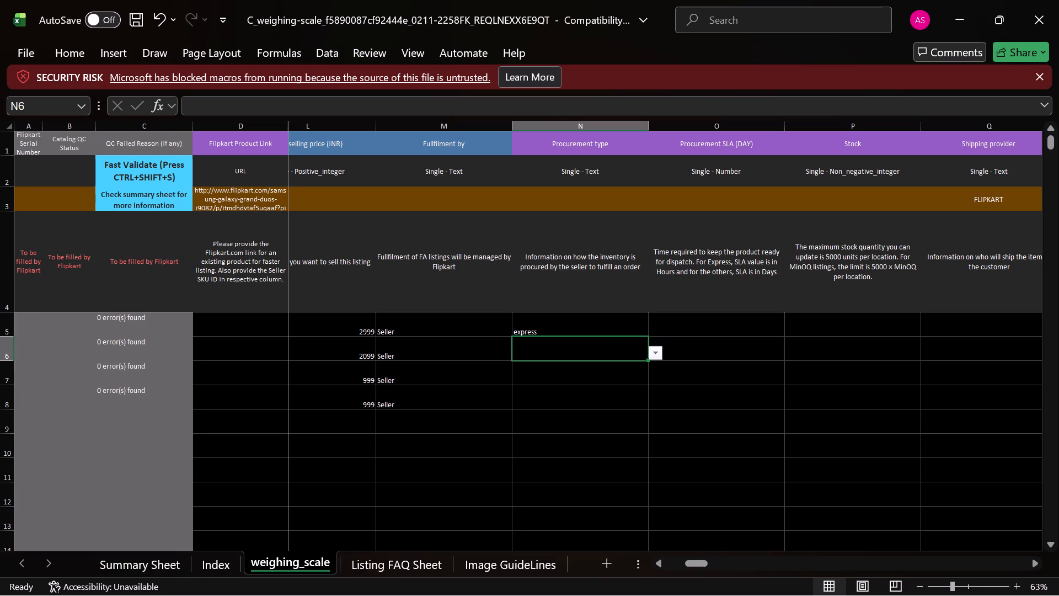
click(652, 355)
click(590, 386)
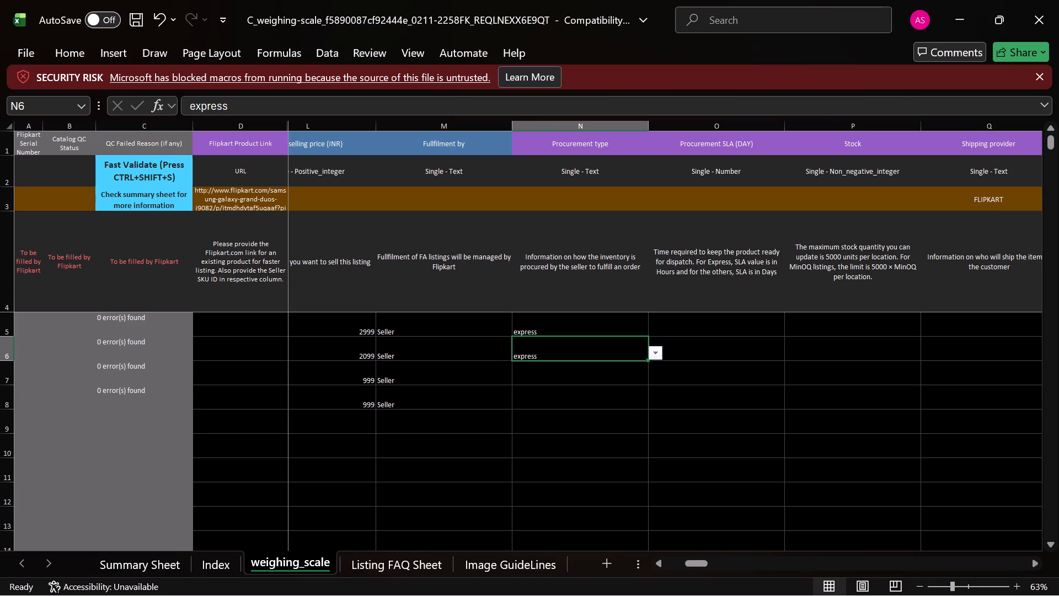
click(590, 386)
click(653, 401)
click(595, 434)
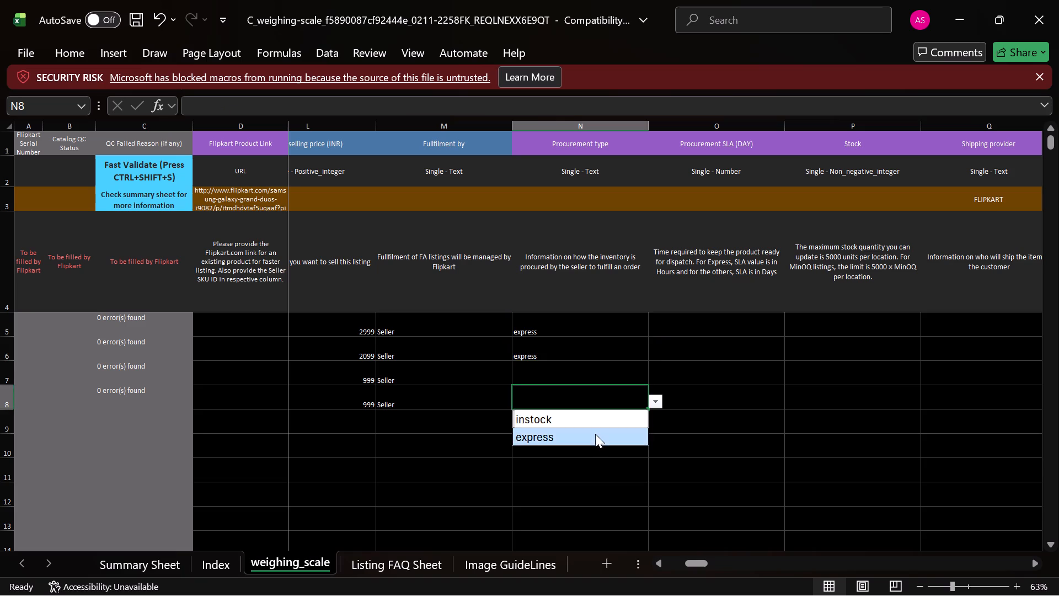
click(592, 372)
click(655, 370)
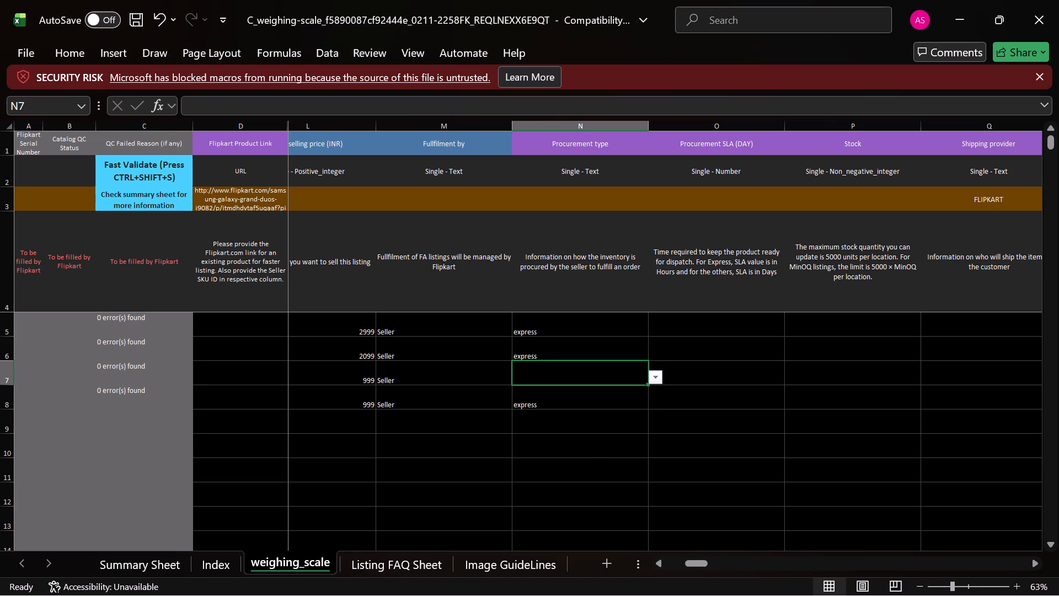
click(597, 412)
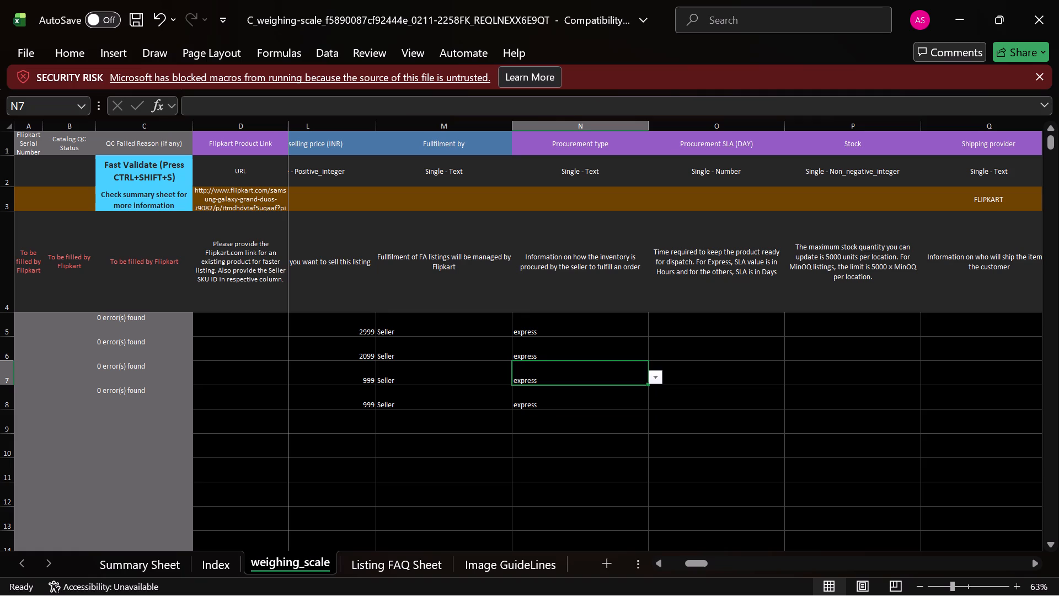
Set the Procurement SLA (DAY) to 2 for all four SKUs in rows 5 to 8.
click(712, 319)
key(2)
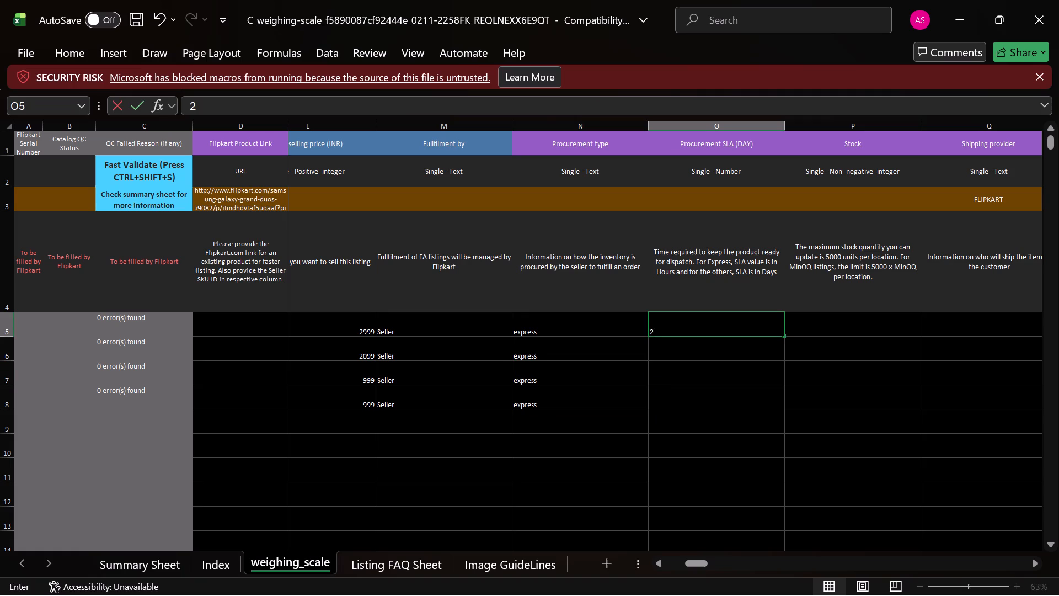
click(681, 351)
key(2)
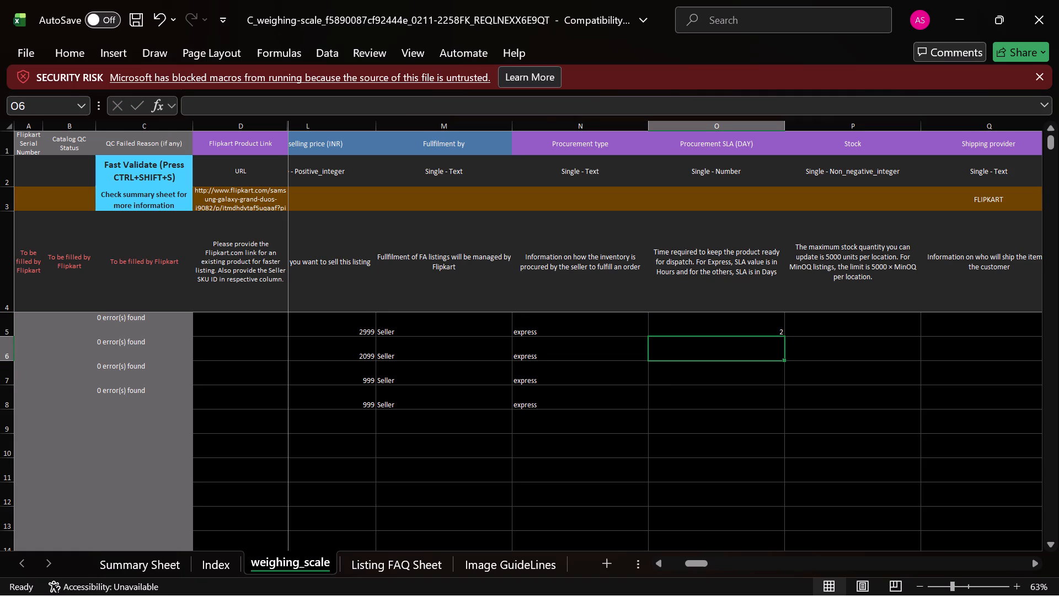
click(705, 354)
key(2)
key(2)
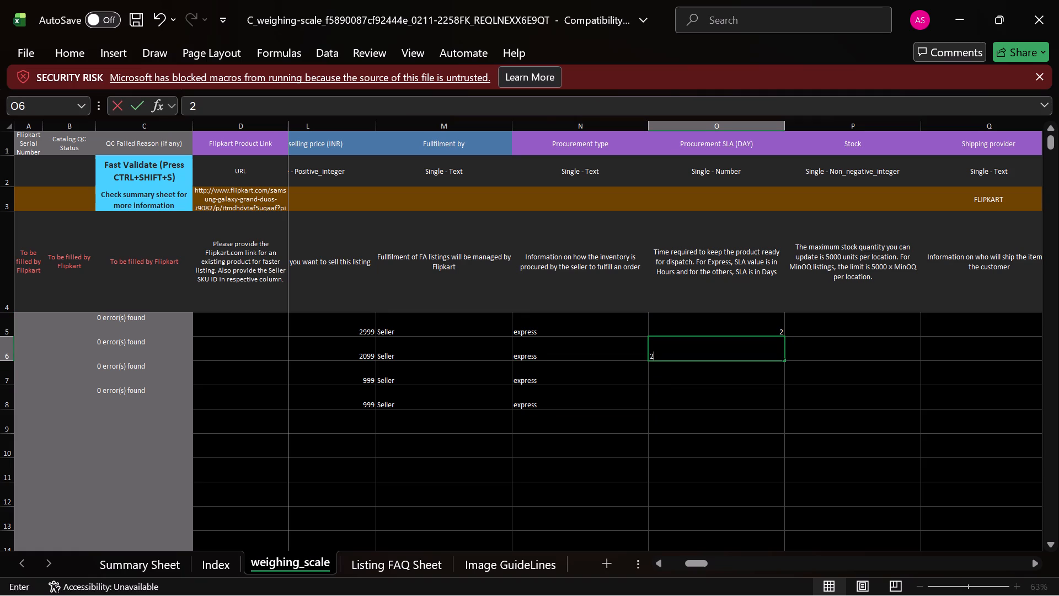
right_click(697, 376)
key(2)
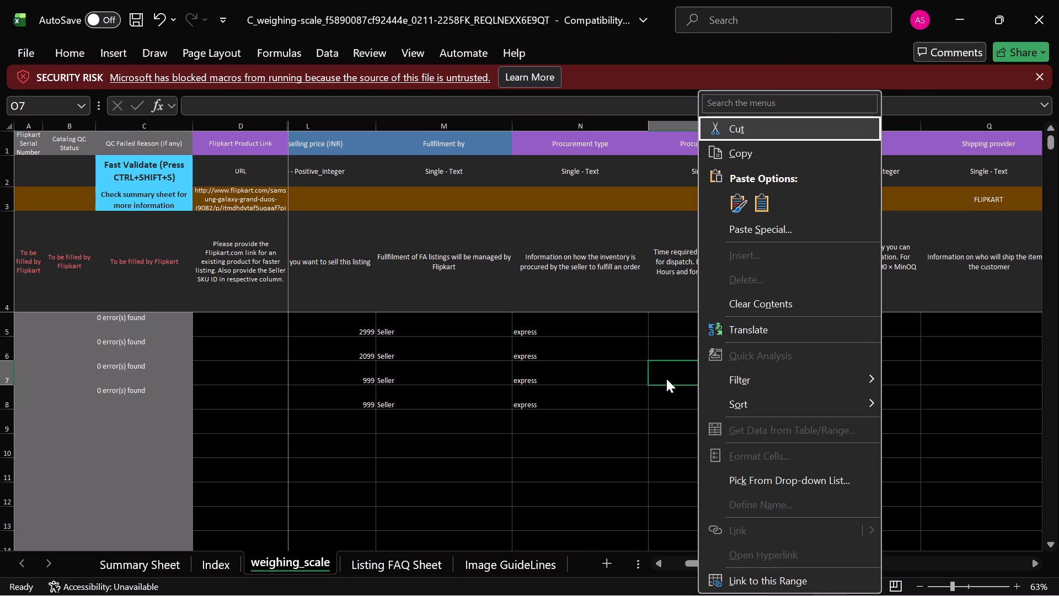
click(667, 378)
key(2)
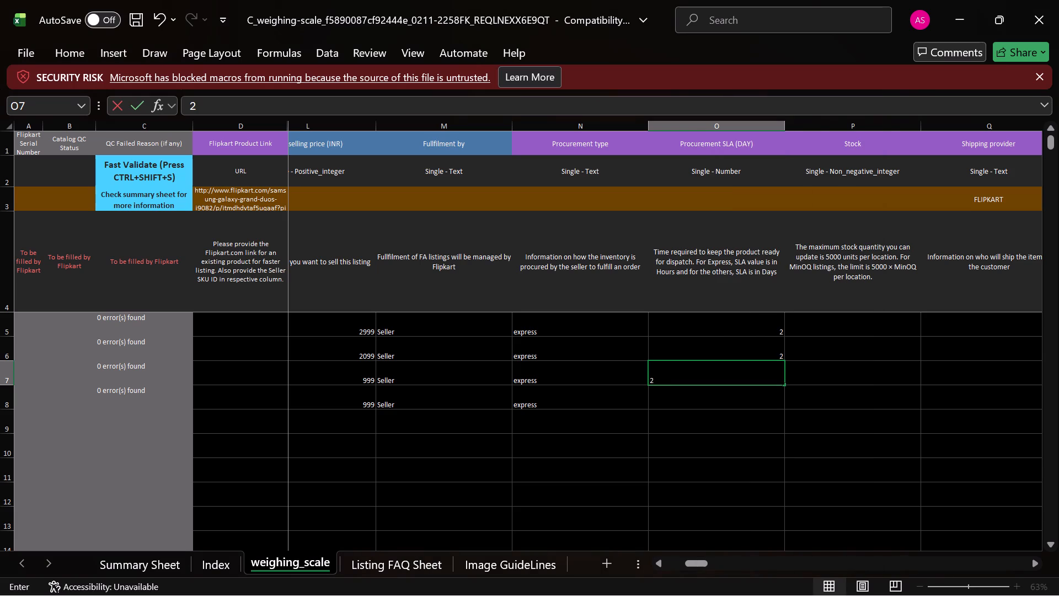
click(667, 402)
key(2)
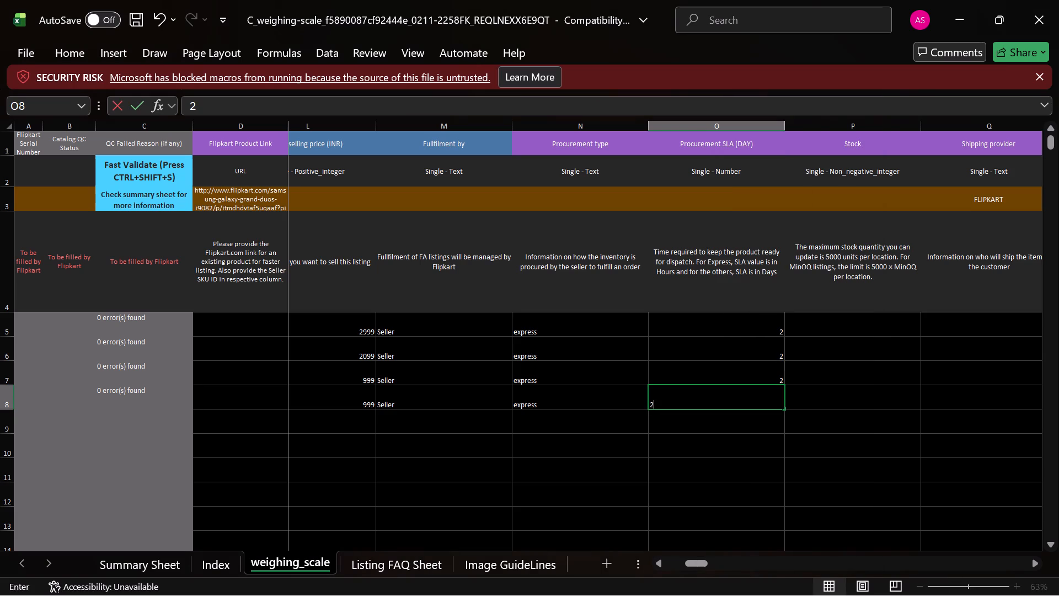
Enter a Stock quantity of 50 for each of the four SKUs in rows 5 to 8.
click(858, 315)
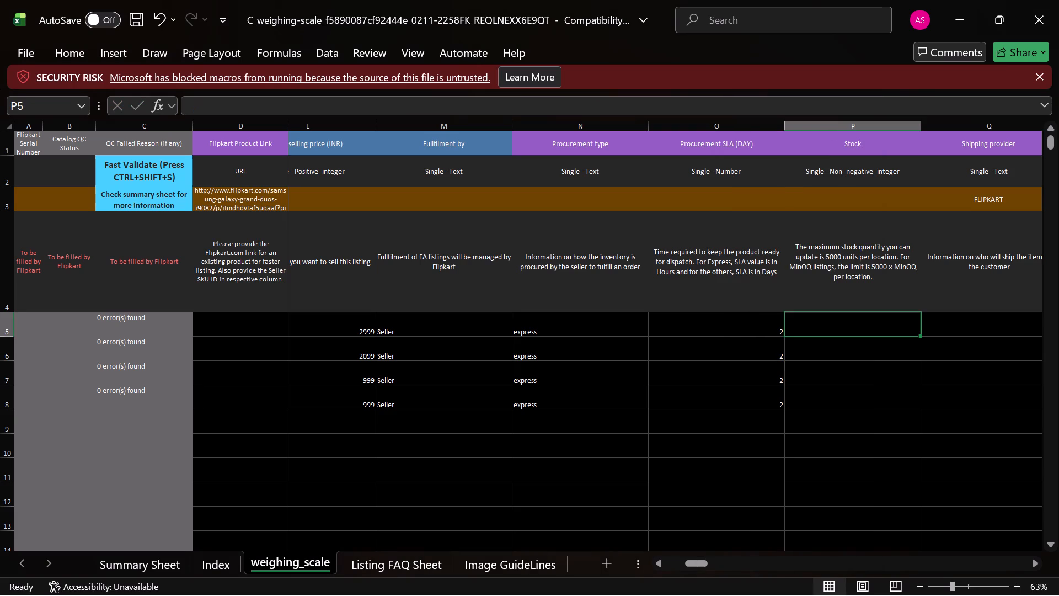
text(50)
key(Down)
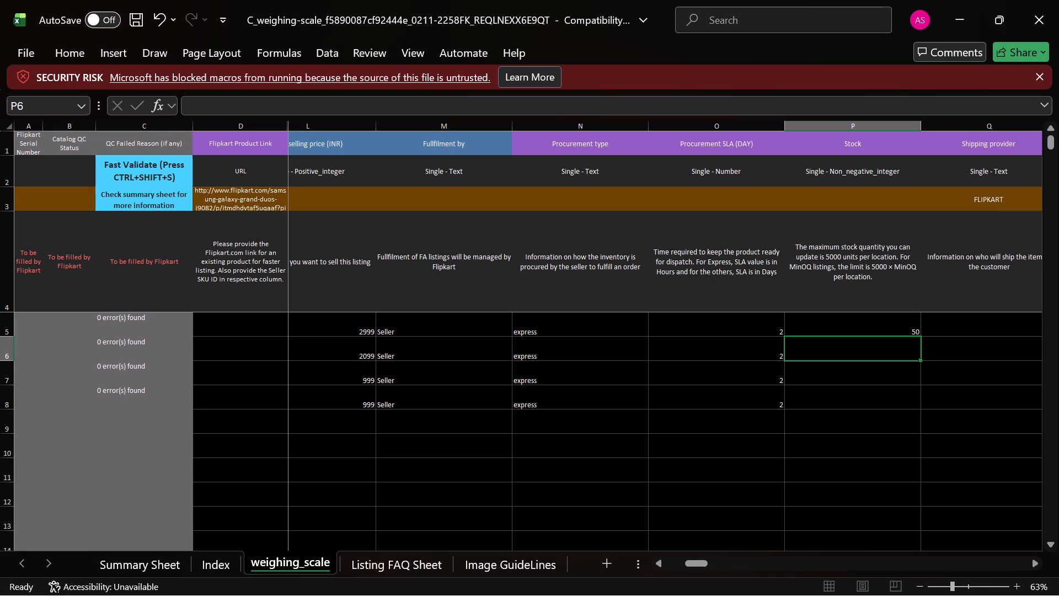
text(50)
key(Down)
text(50)
key(Down)
text(50)
Choose Flipkart as the Shipping provider for each of the four SKUs in rows 5 to 8.
scroll(932, 344, left, 4)
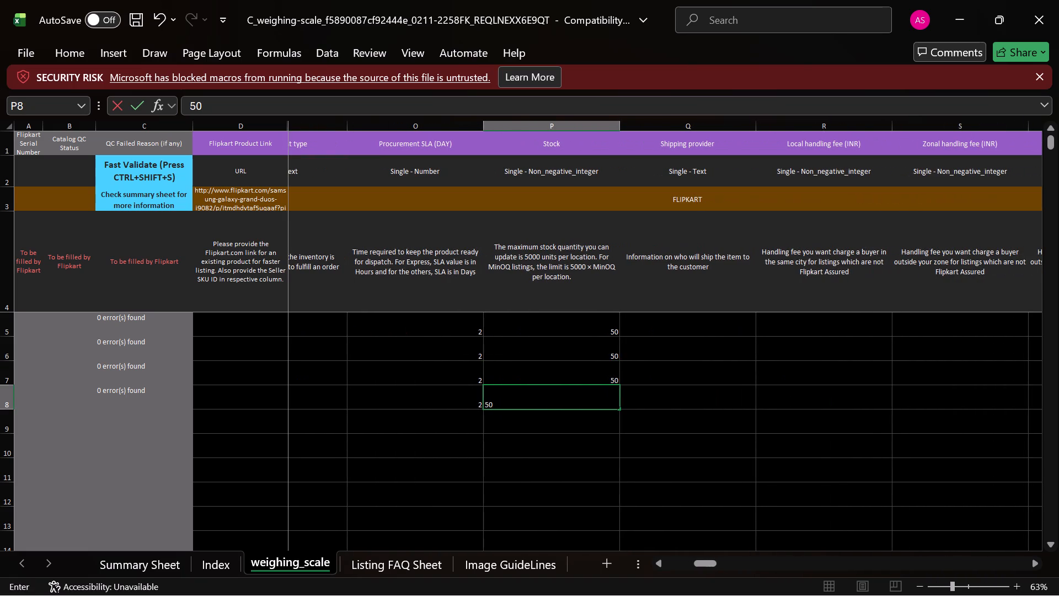
click(700, 331)
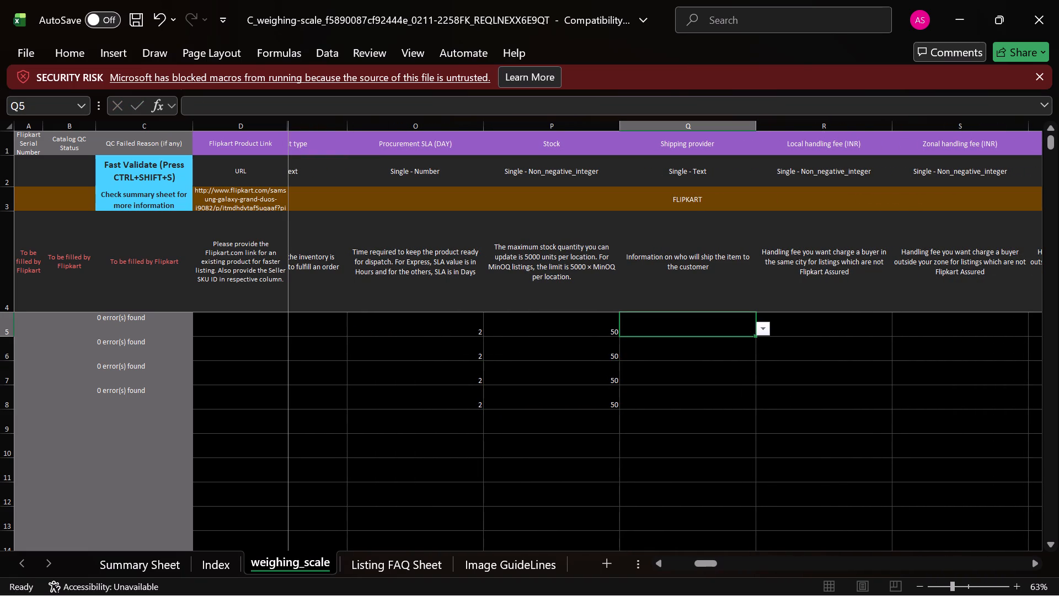
click(763, 329)
click(688, 342)
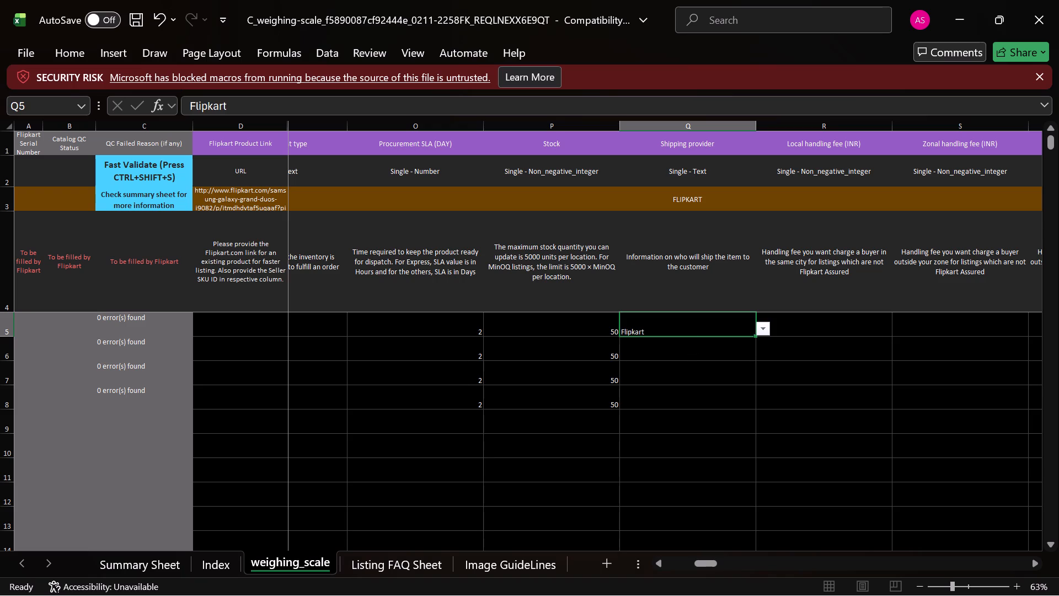
click(691, 350)
click(768, 350)
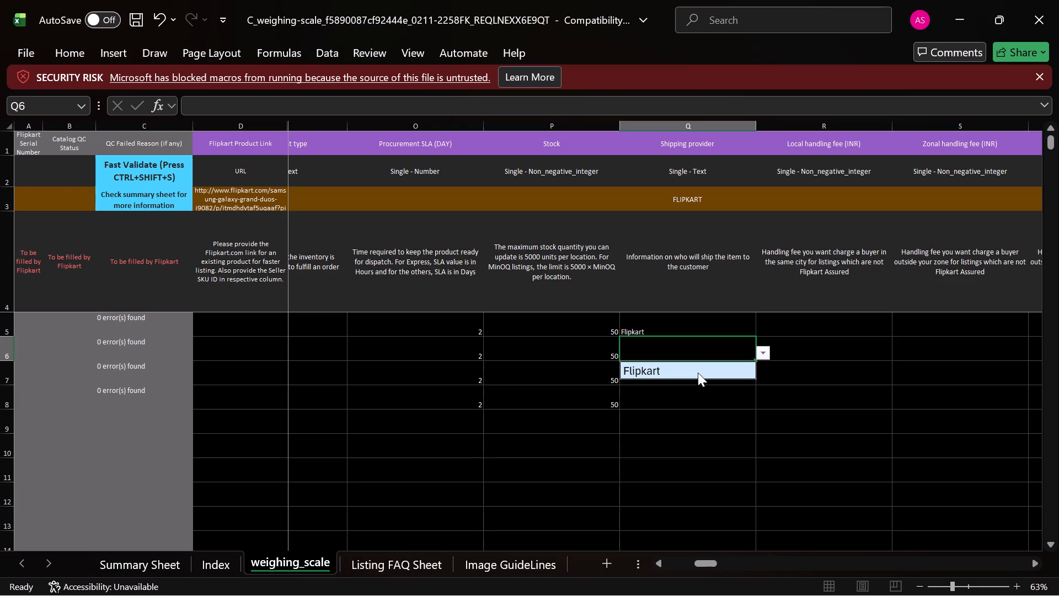
click(699, 369)
click(702, 375)
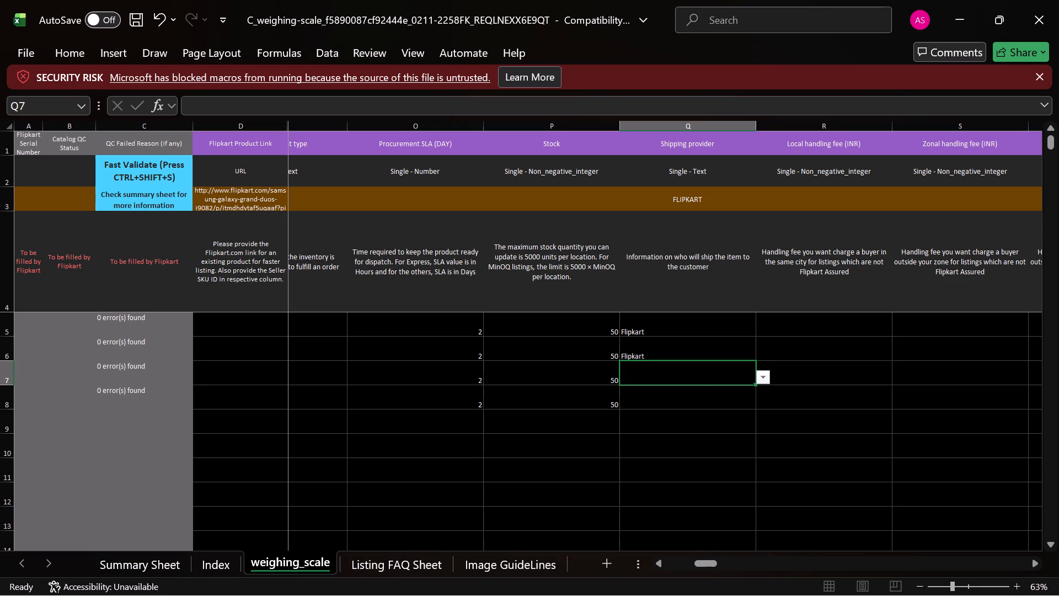
click(760, 380)
click(693, 399)
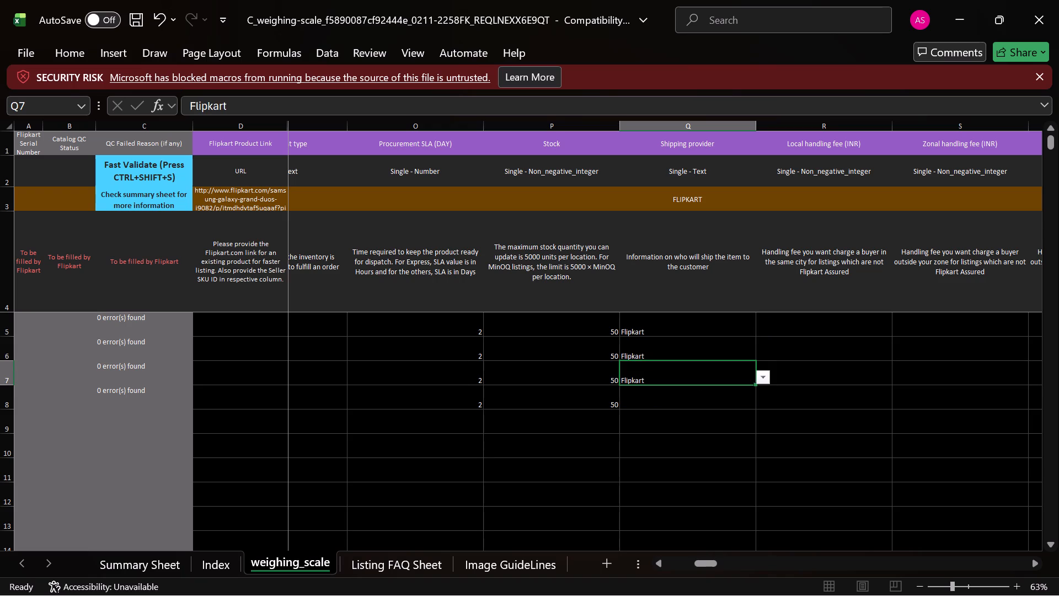
click(664, 407)
click(761, 401)
click(689, 424)
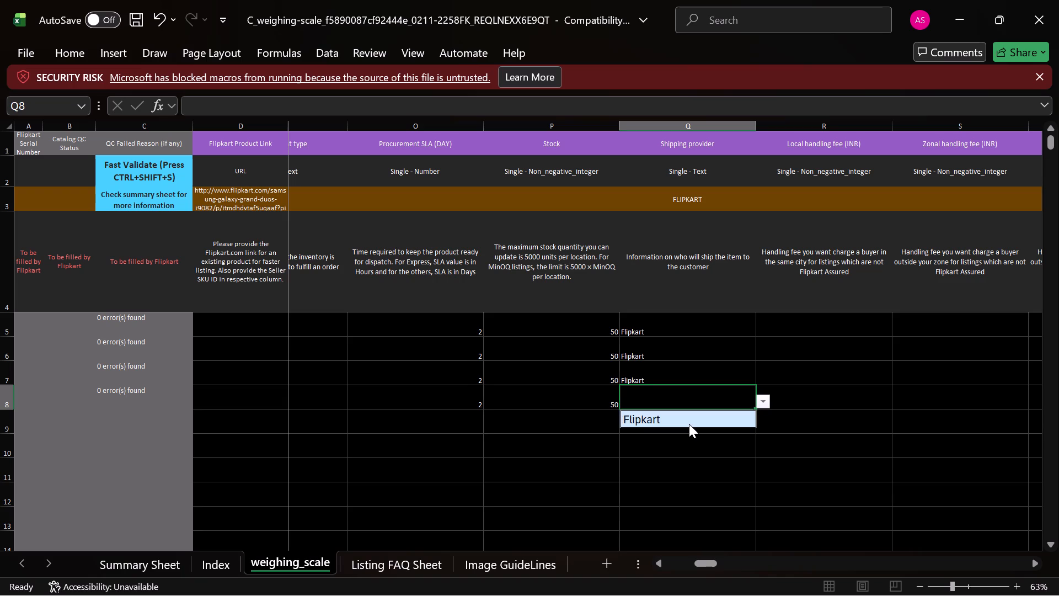
Examine the requirements of the local, zonal and national handling fee columns and the package length, breadth and height columns.
scroll(780, 382, left, 1)
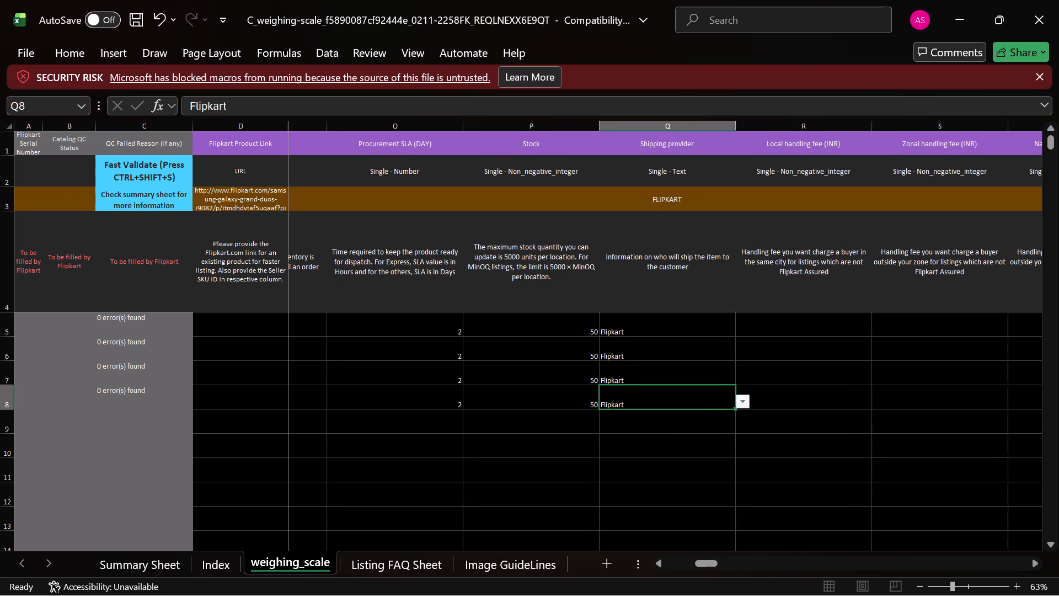
scroll(780, 382, left, 1)
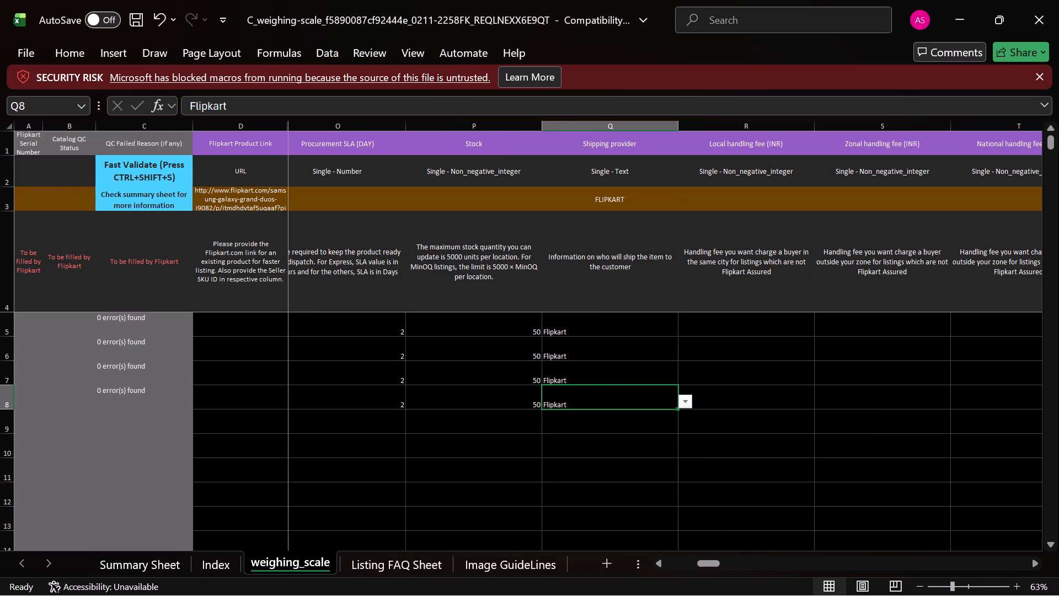
scroll(780, 382, left, 1)
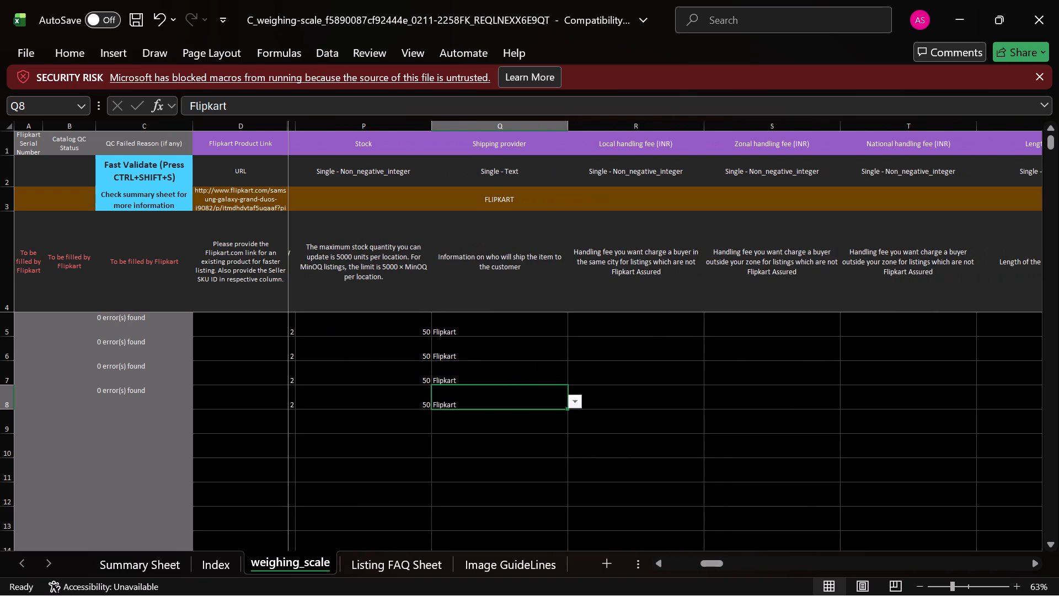
click(767, 327)
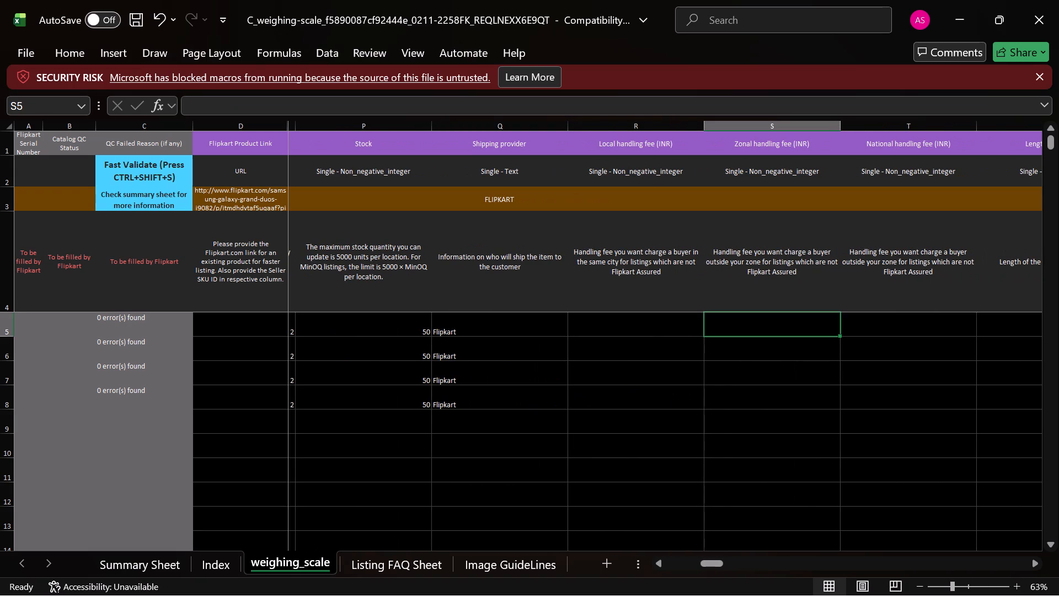
scroll(767, 327, left, 2)
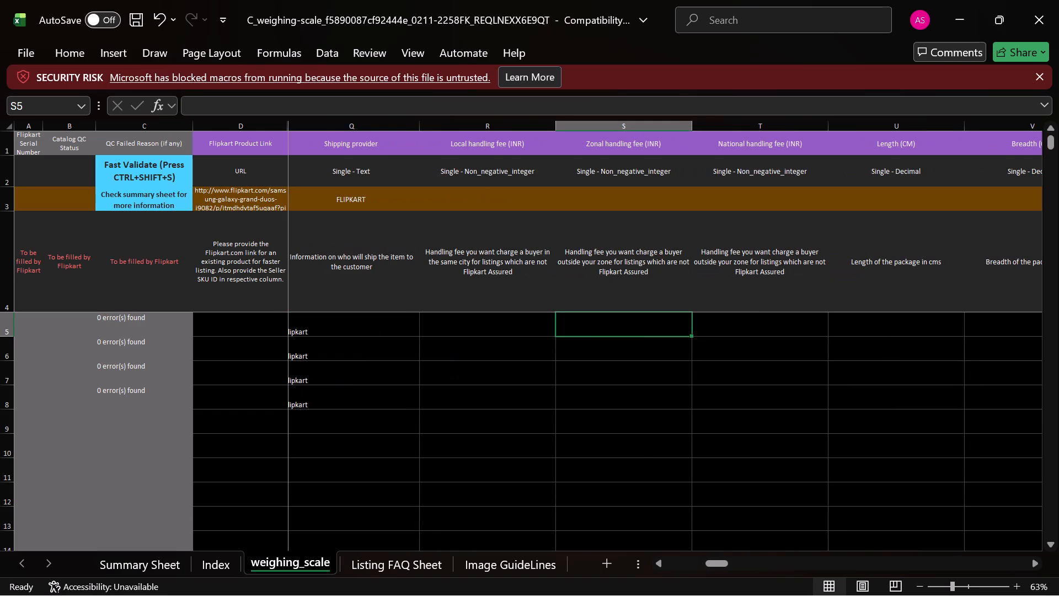
scroll(767, 327, left, 1)
scroll(767, 327, right, 1)
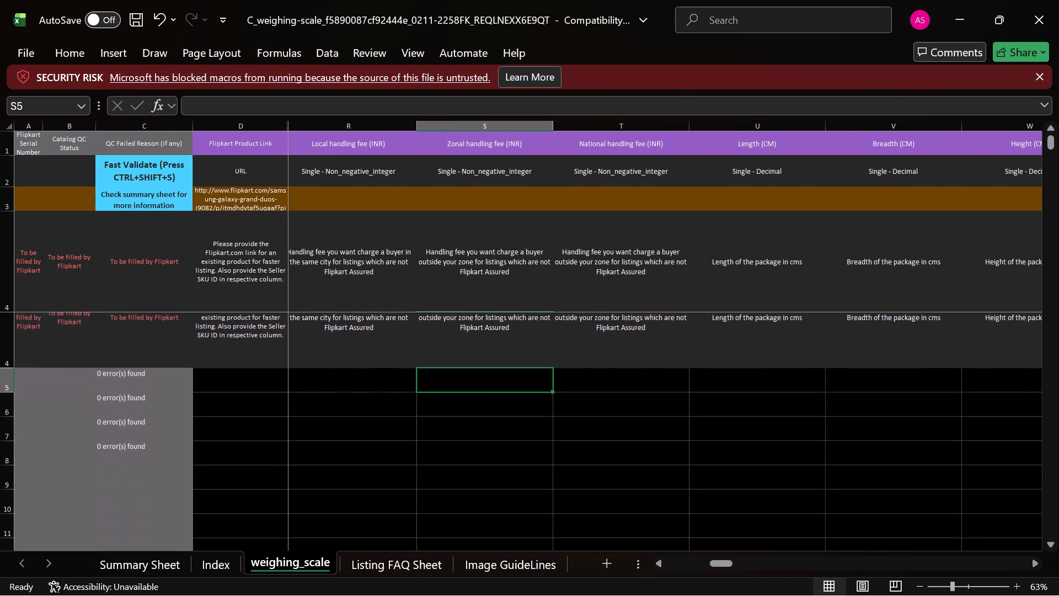
scroll(767, 327, right, 1)
scroll(656, 380, right, 3)
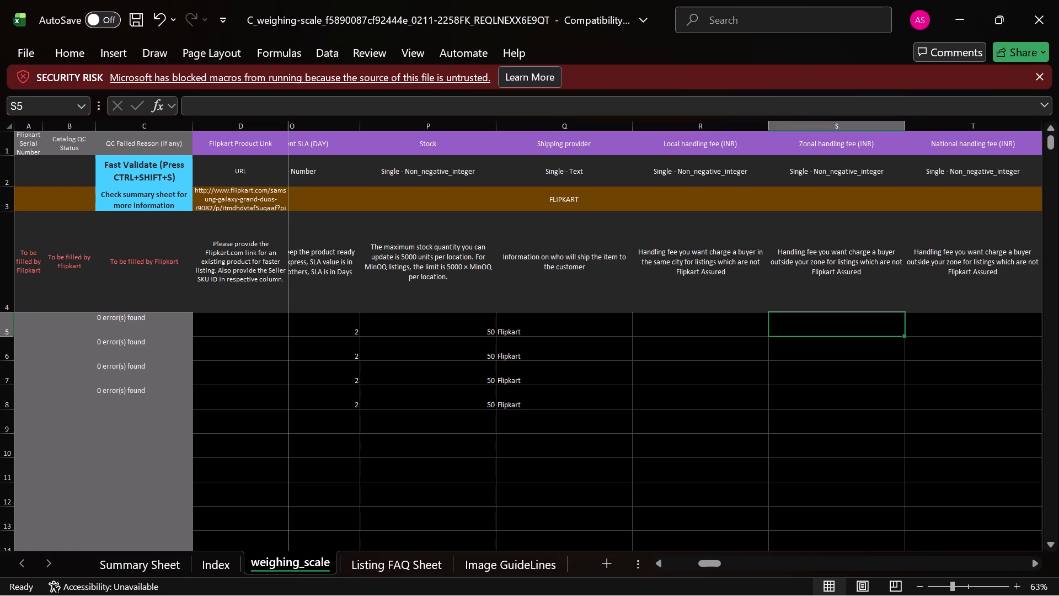
scroll(831, 360, up, 1)
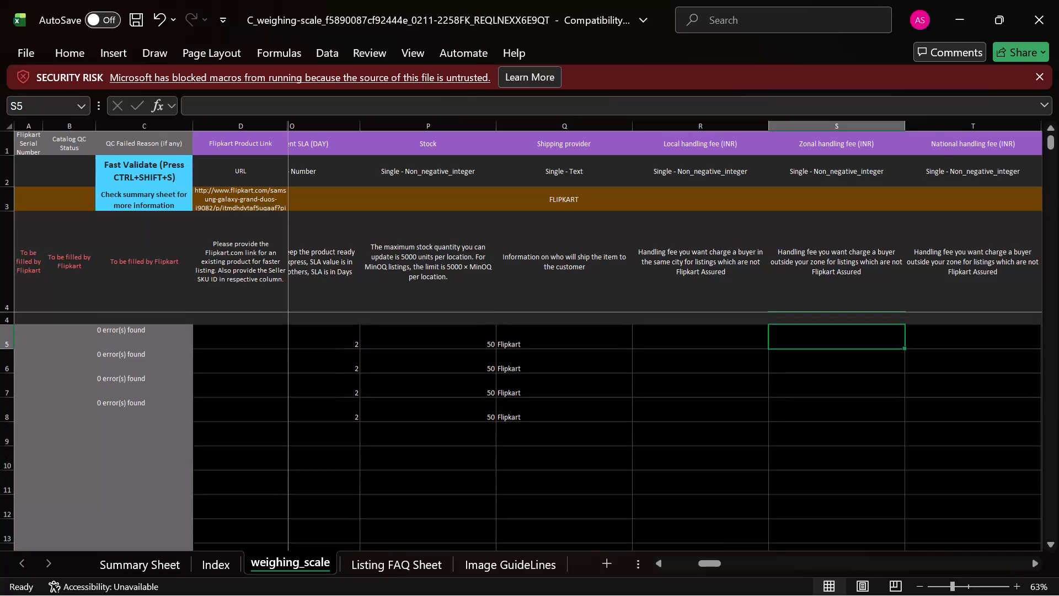
scroll(831, 360, up, 4)
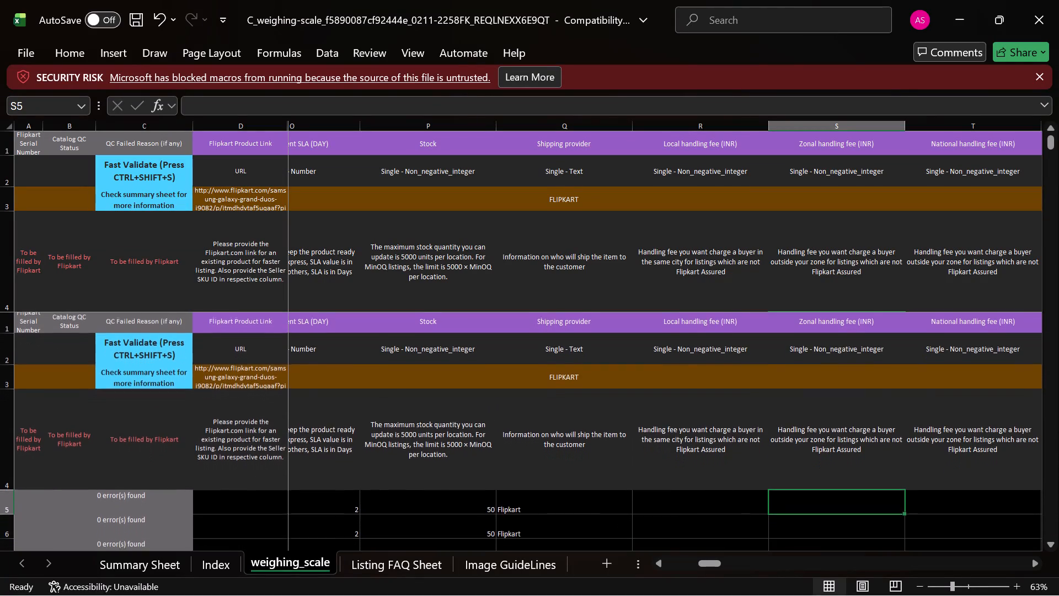
scroll(831, 360, up, 1)
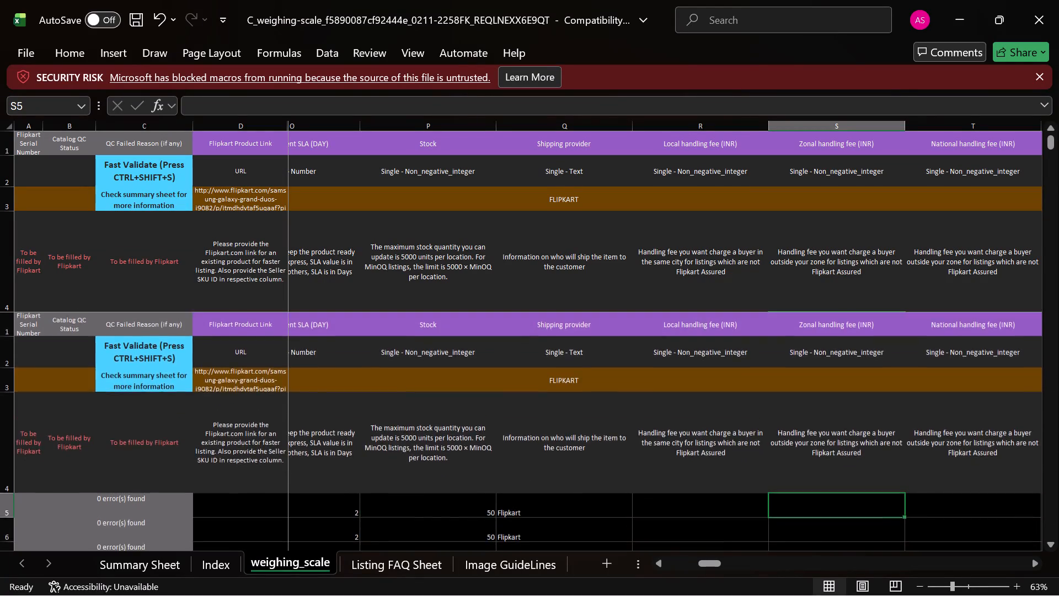
scroll(831, 360, left, 1)
scroll(831, 360, up, 1)
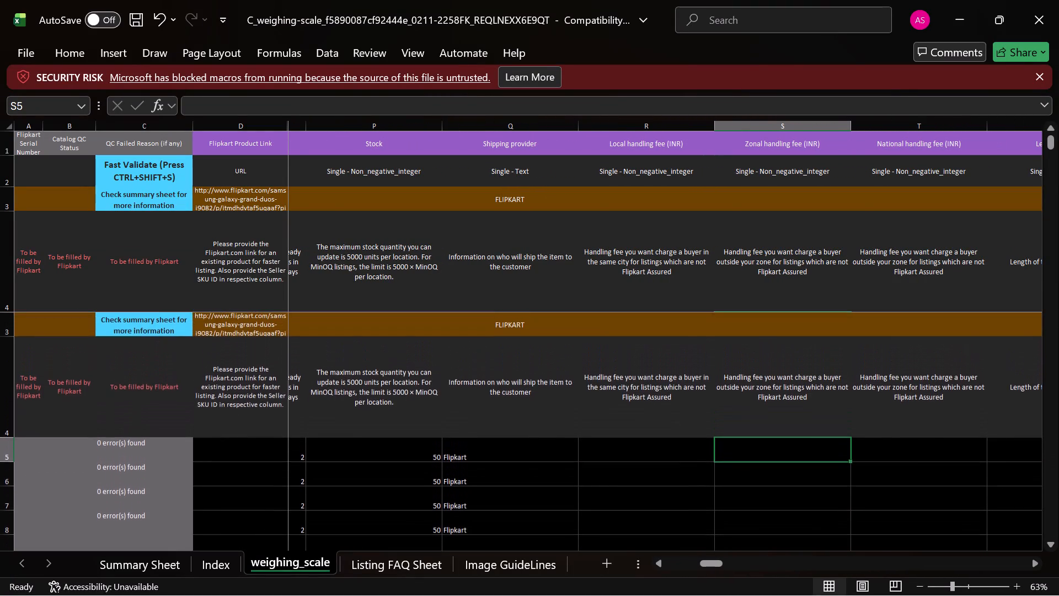
scroll(831, 360, up, 1)
scroll(831, 360, left, 4)
scroll(831, 360, up, 1)
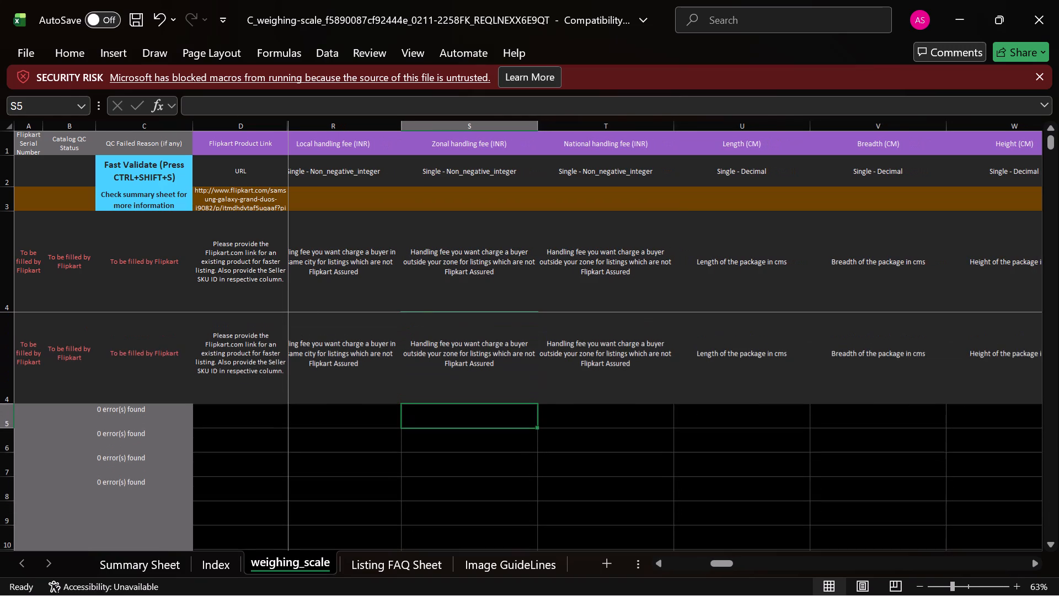
scroll(831, 360, up, 1)
click(753, 324)
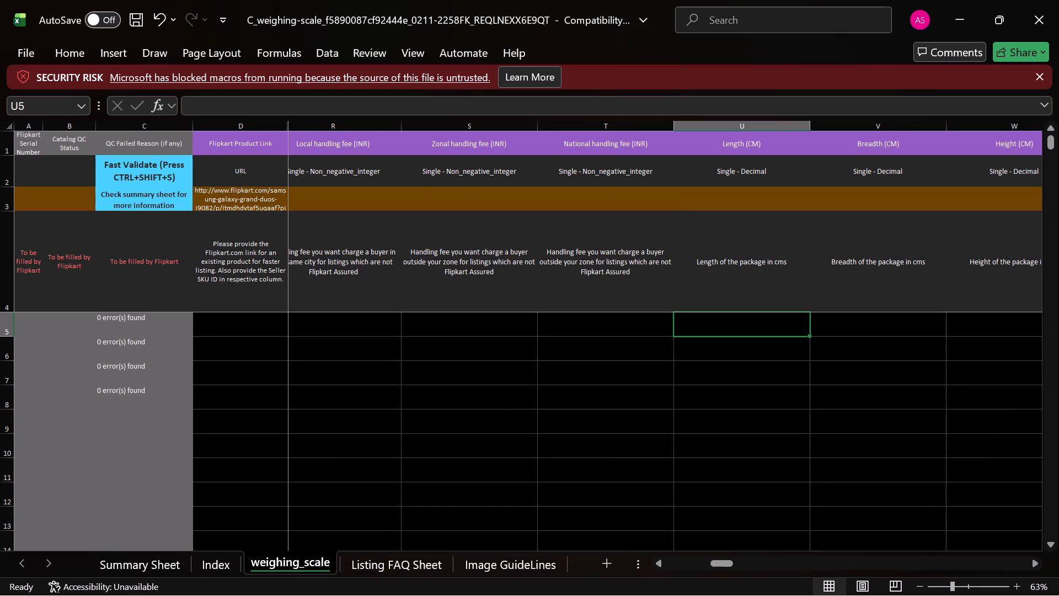
scroll(737, 360, up, 1)
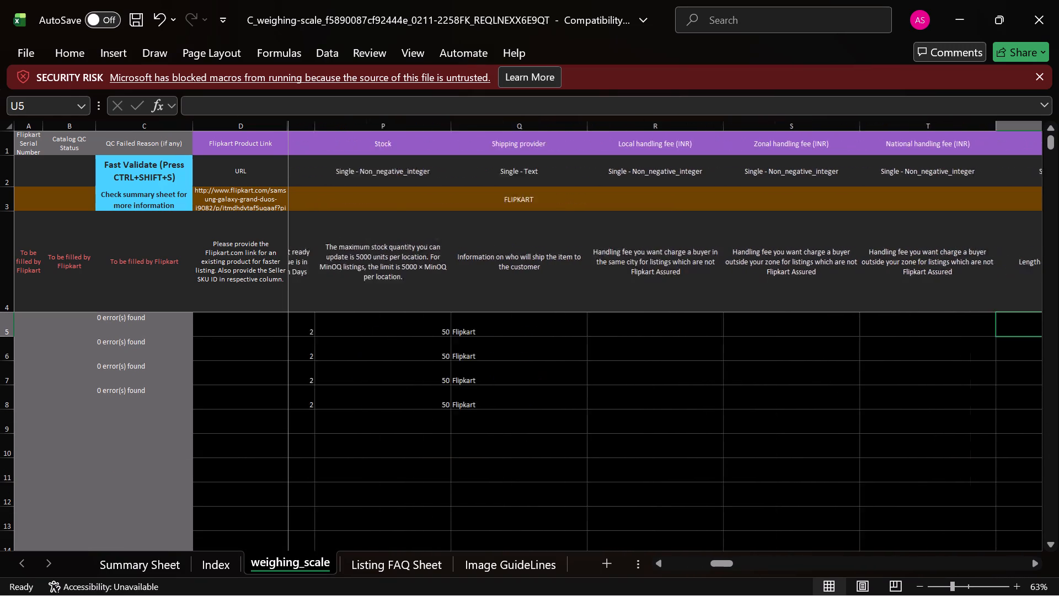
scroll(737, 360, up, 1)
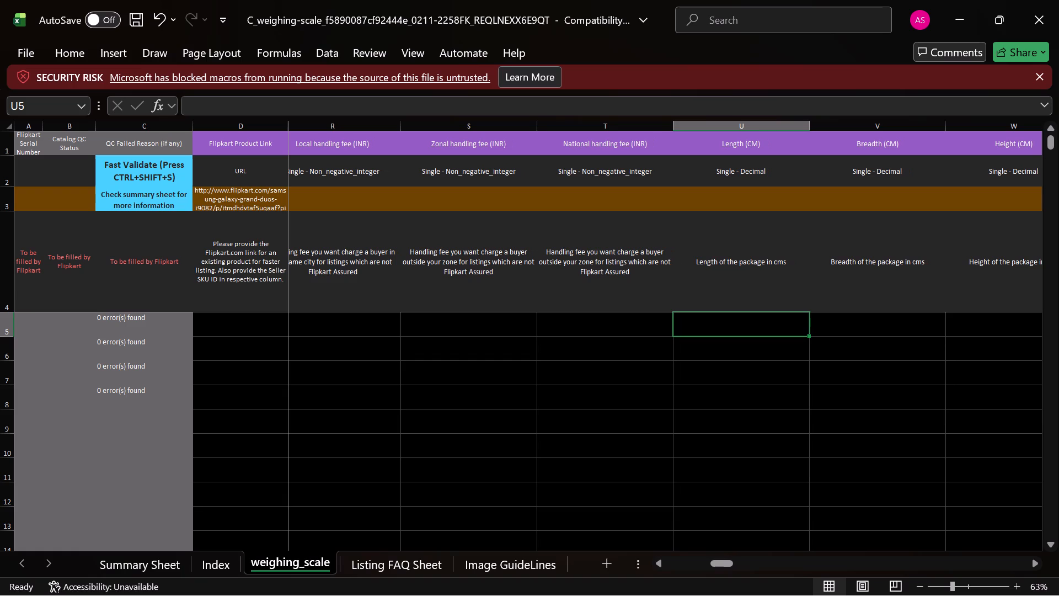
scroll(737, 360, left, 1)
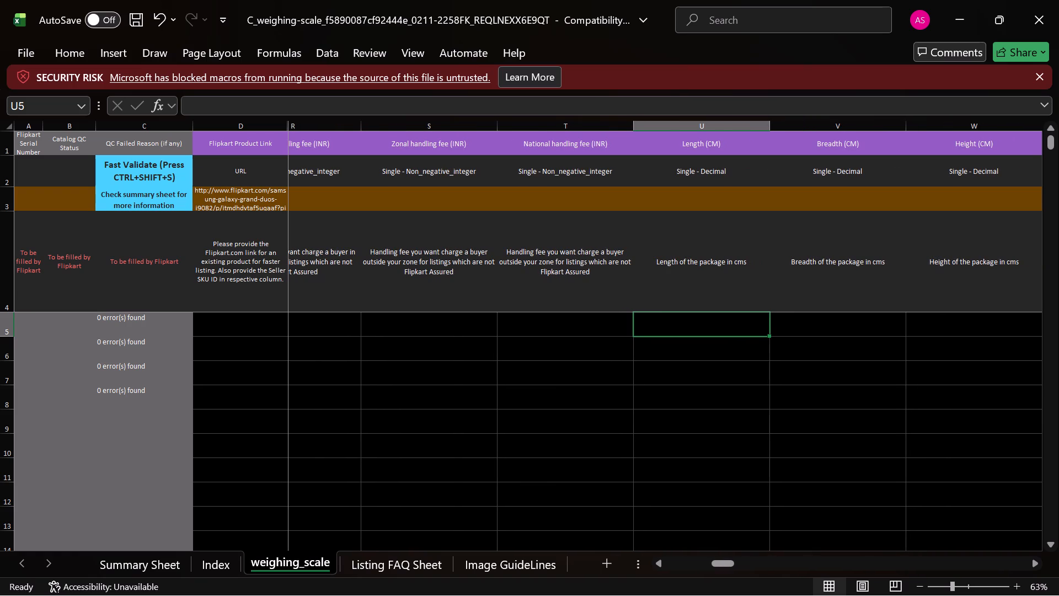
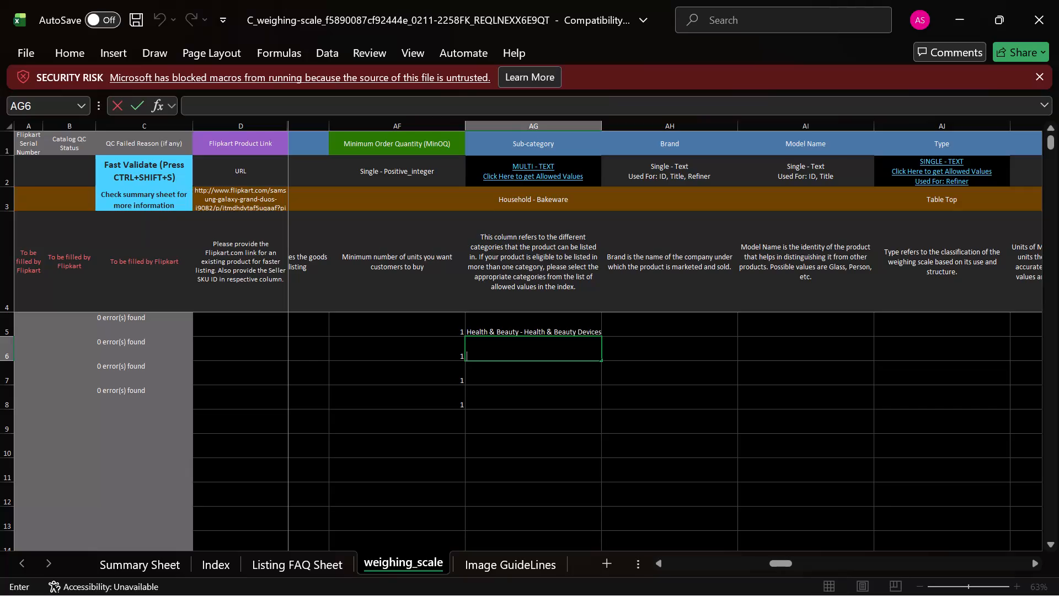
Paste the sub-category list running from Health & Beauty - Health & Beauty Devices to Household - Kitchen Tools into row 6's Sub-category cell.
right_click(522, 348)
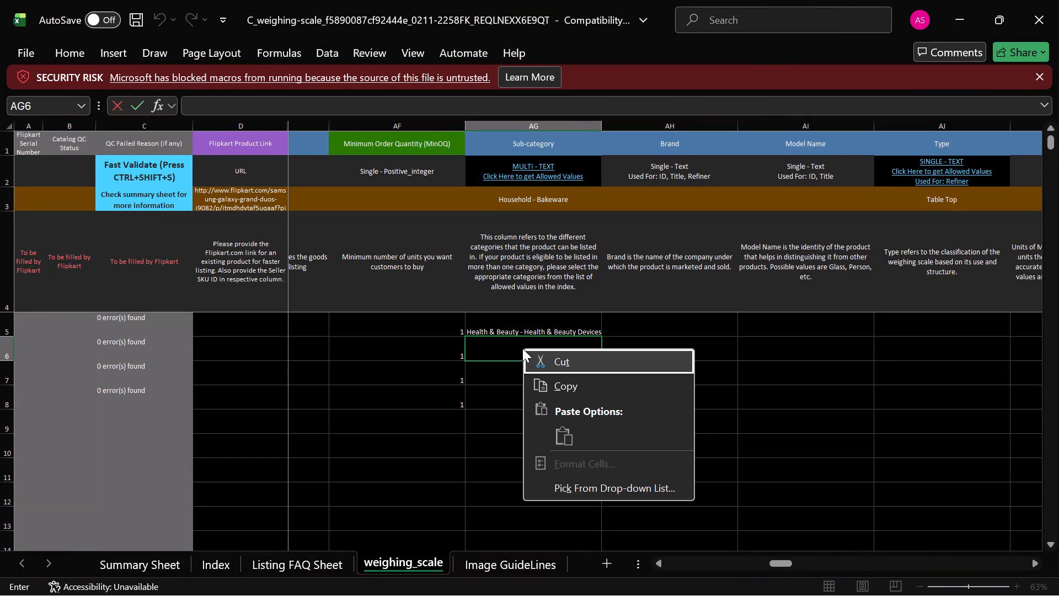
click(565, 411)
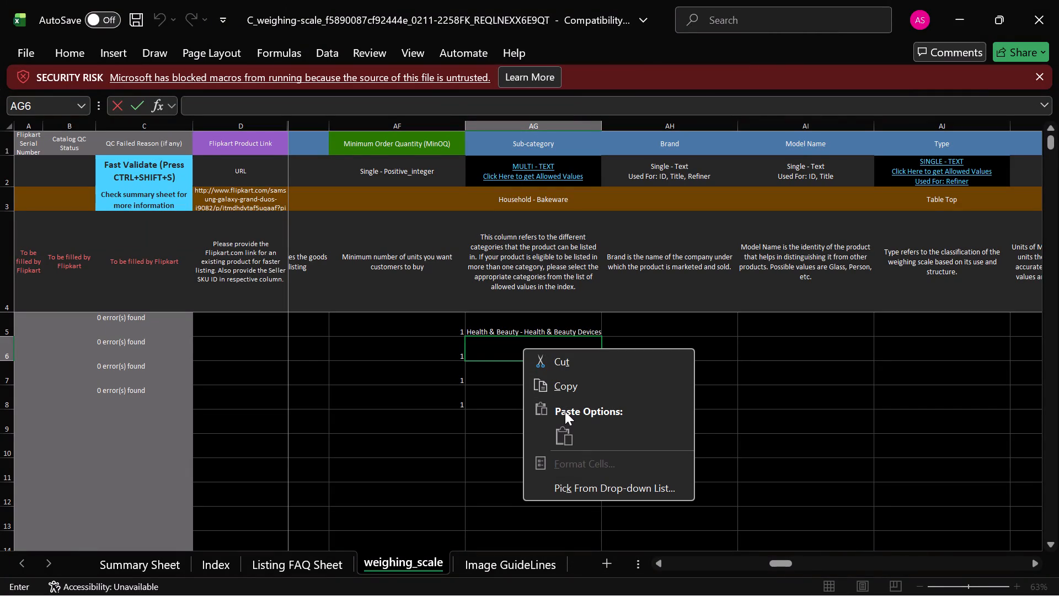
click(475, 350)
key(super+v)
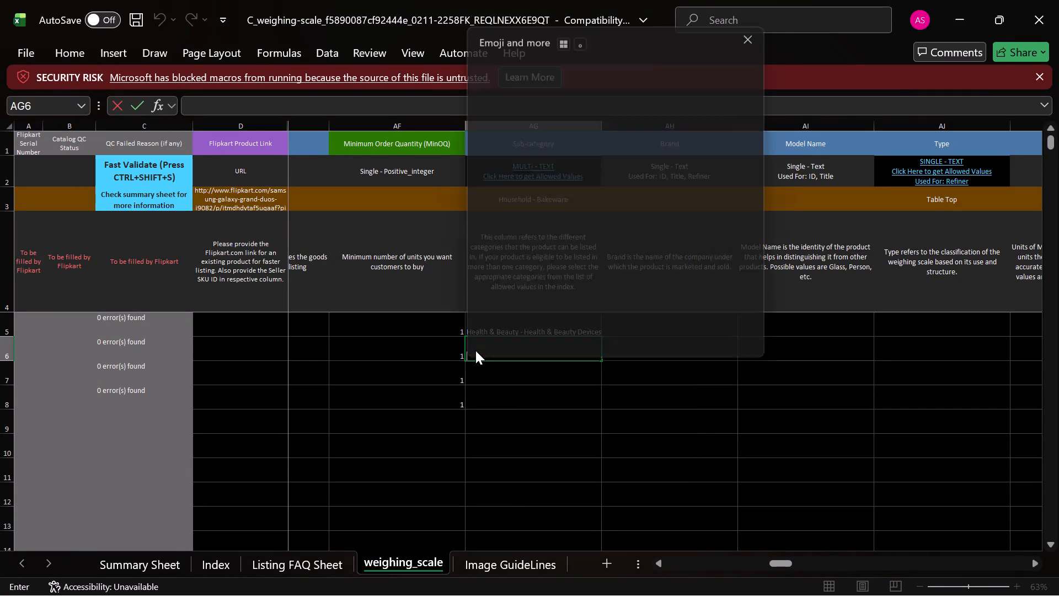
click(597, 143)
key(ctrl+v)
click(597, 143)
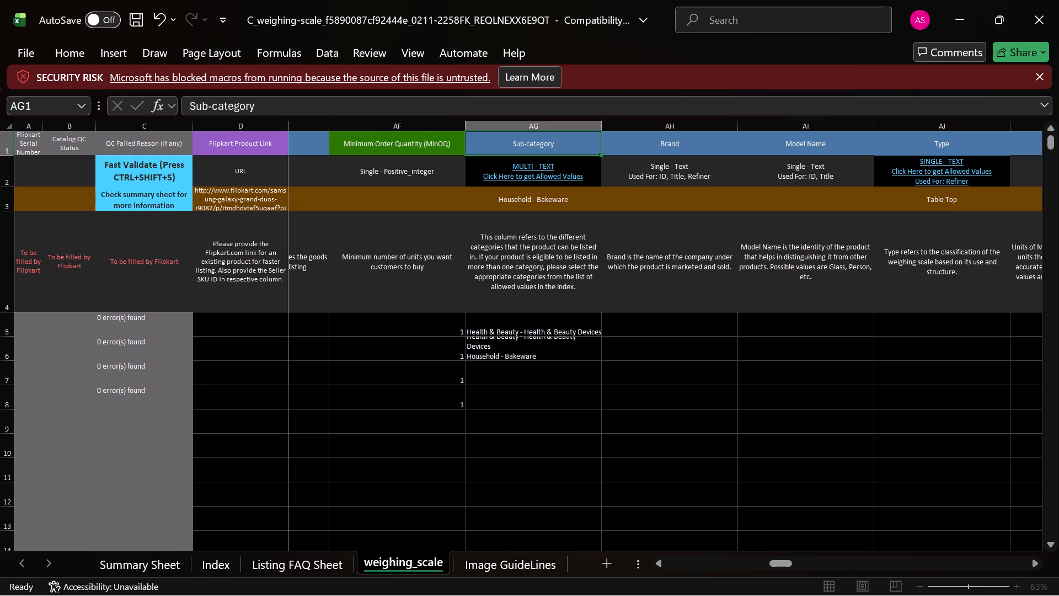
Copy row 6's complete Sub-category list into row 5 and check the entries in the cell.
click(548, 342)
key(ctrl+c)
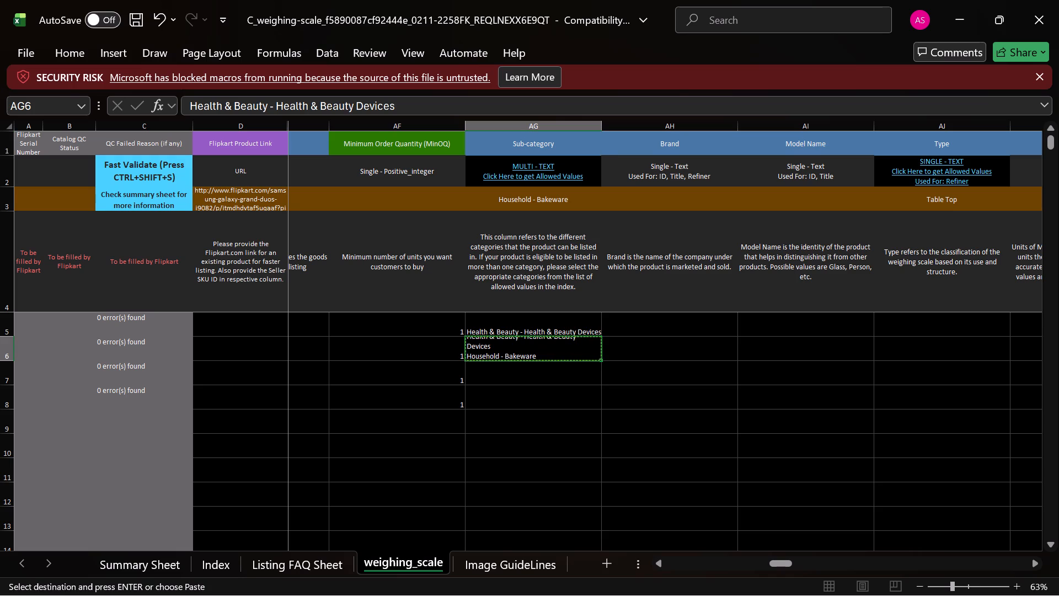
click(544, 323)
key(ctrl+v)
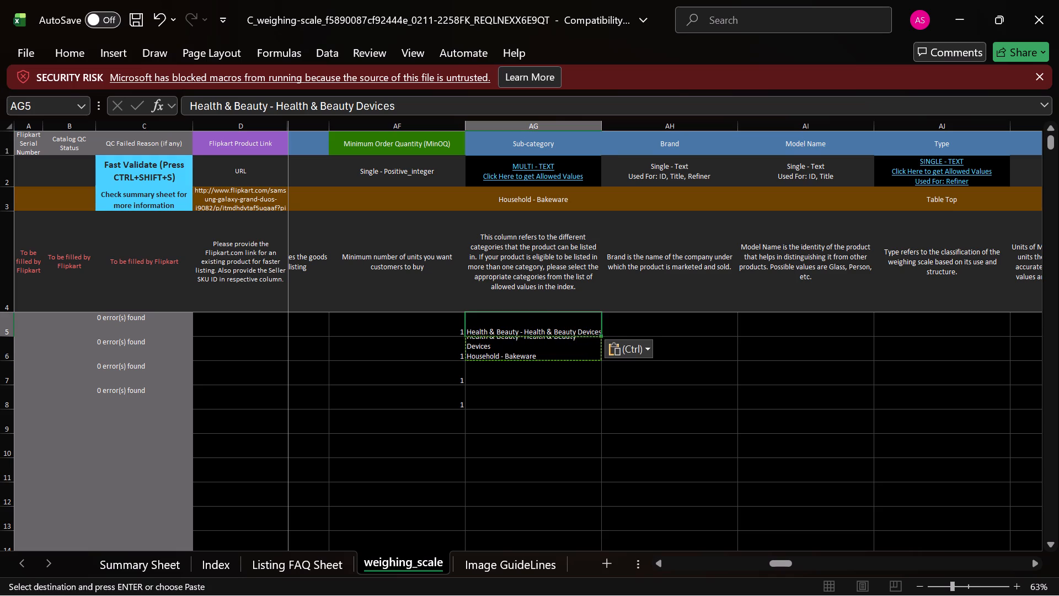
click(548, 333)
double_click(548, 333)
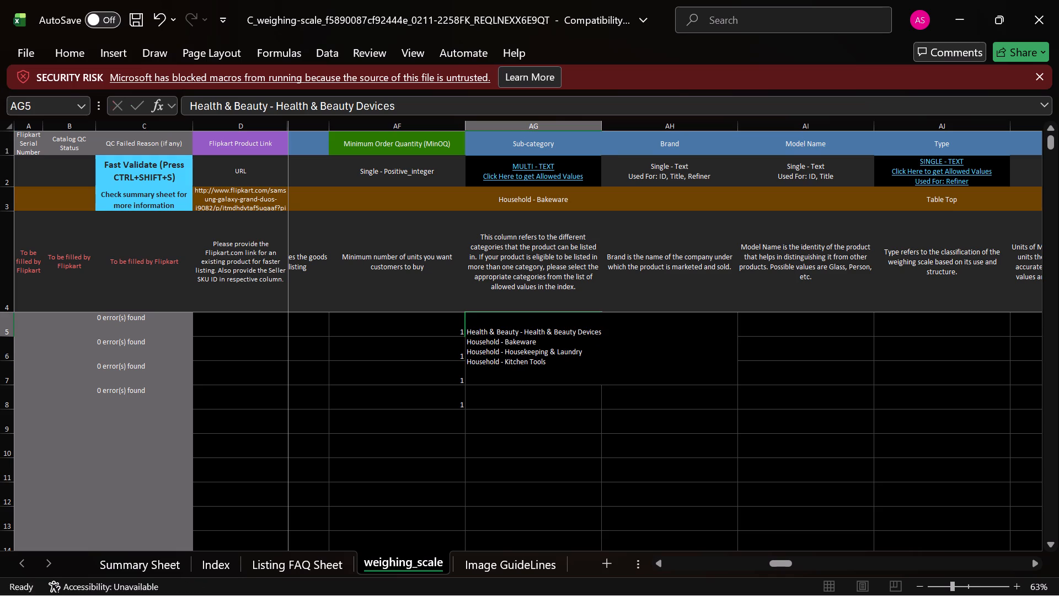
click(541, 407)
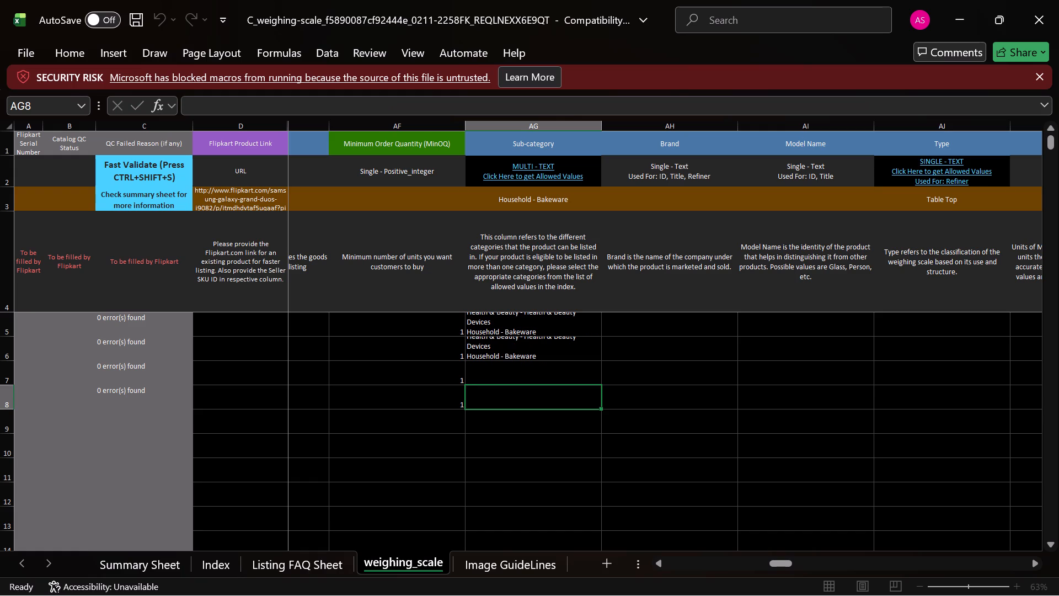
click(557, 332)
click(556, 330)
double_click(556, 330)
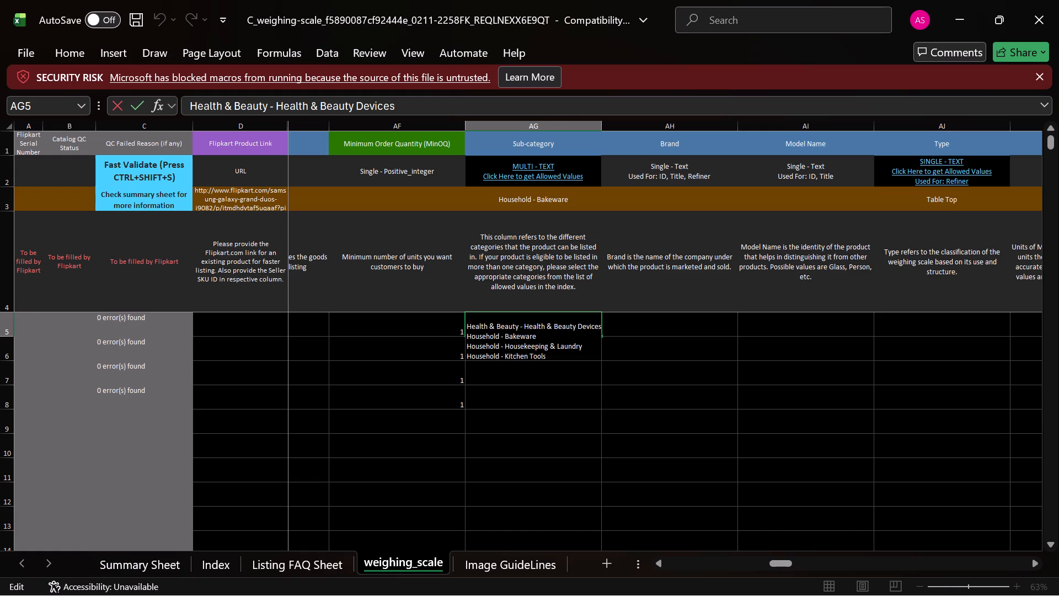
Paste the same multi-line Sub-category list into rows 7 and 8 from the clipboard history.
click(540, 381)
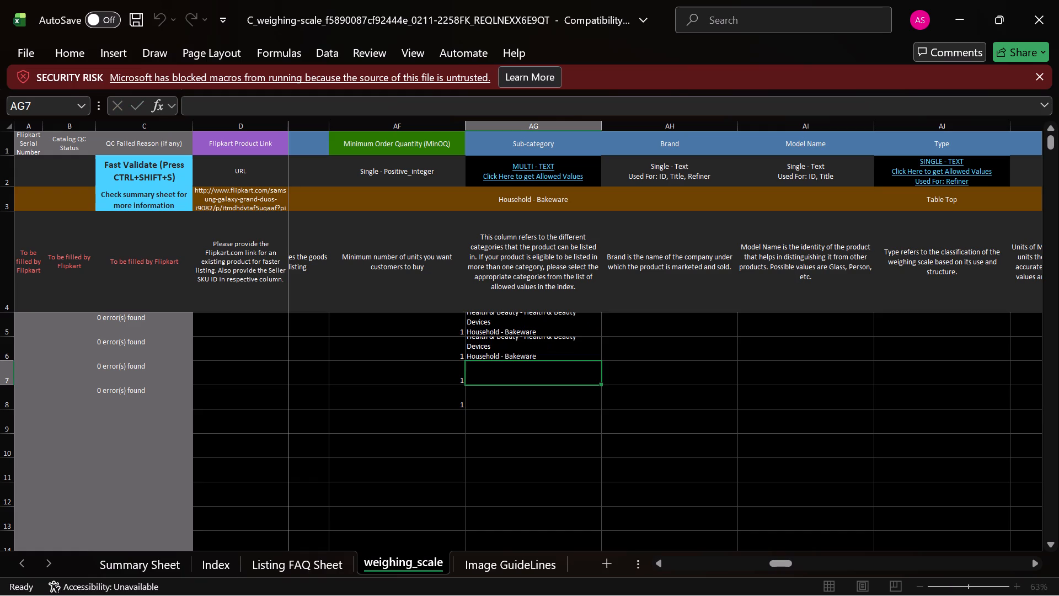
key(ctrl+v)
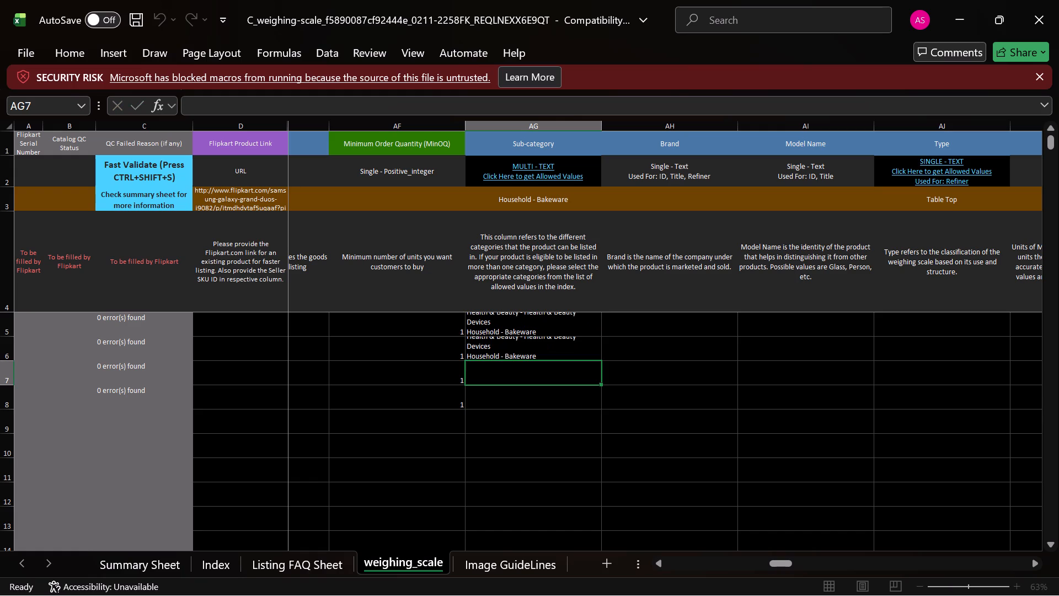
click(534, 379)
key(ctrl+v)
key(super+v)
click(608, 283)
key(ctrl+v)
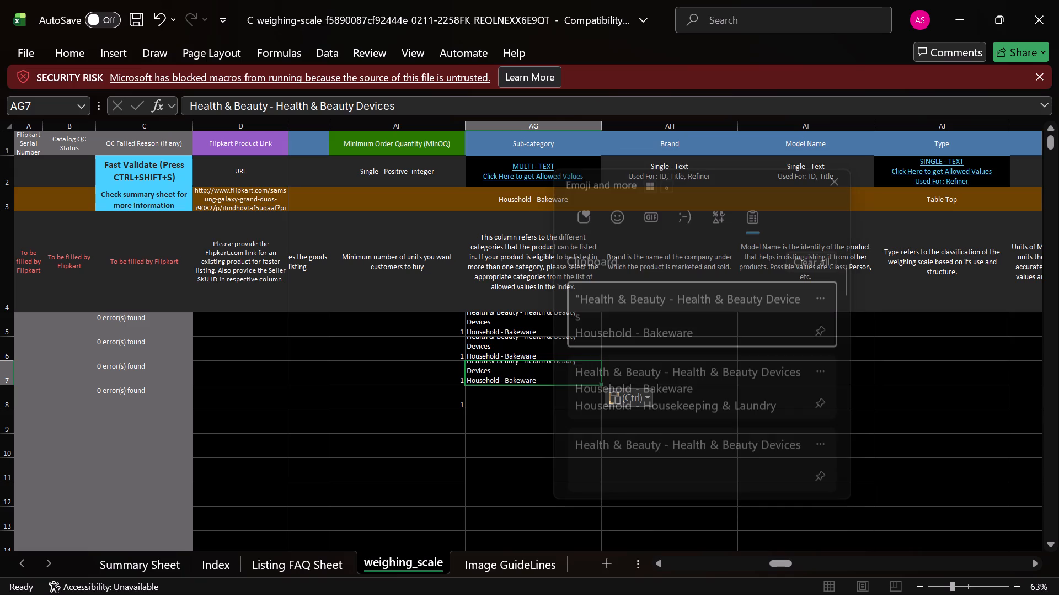
click(511, 403)
key(super+v)
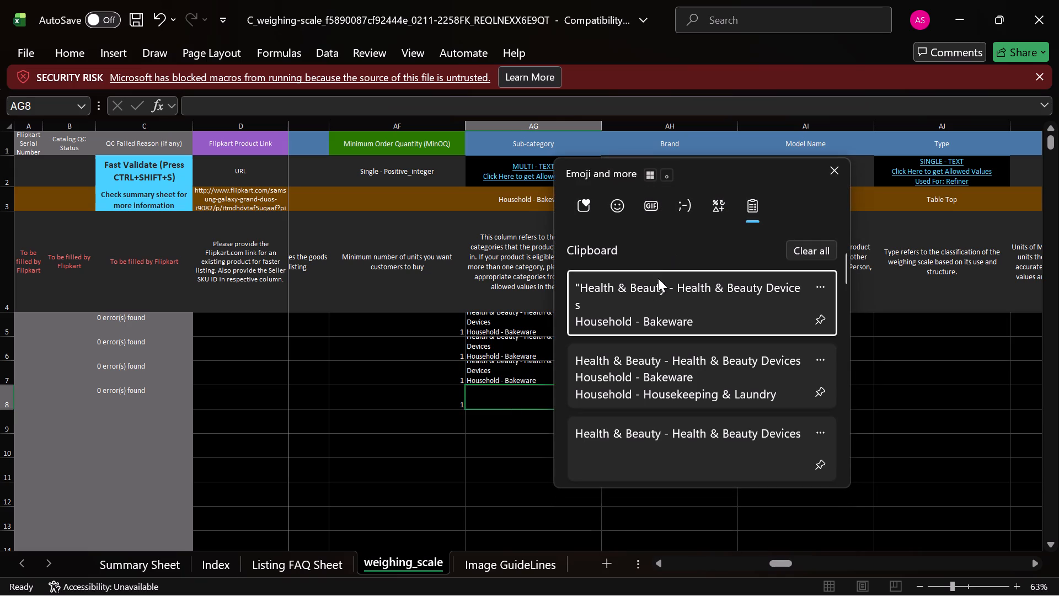
click(652, 291)
key(ctrl+v)
Enter SharmaJi as the Brand for all four SKUs in rows 5 to 8.
click(621, 323)
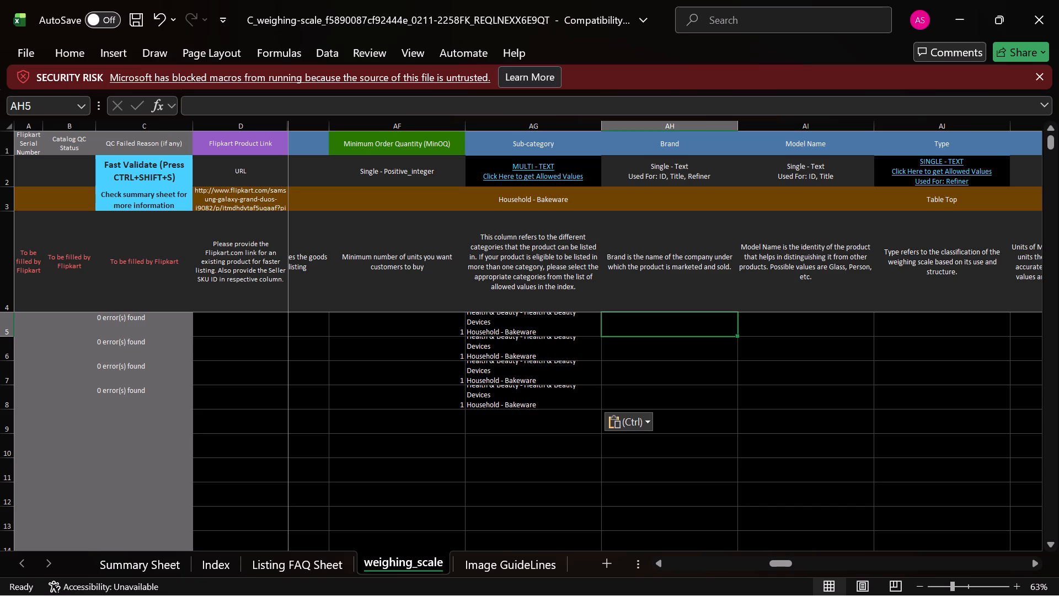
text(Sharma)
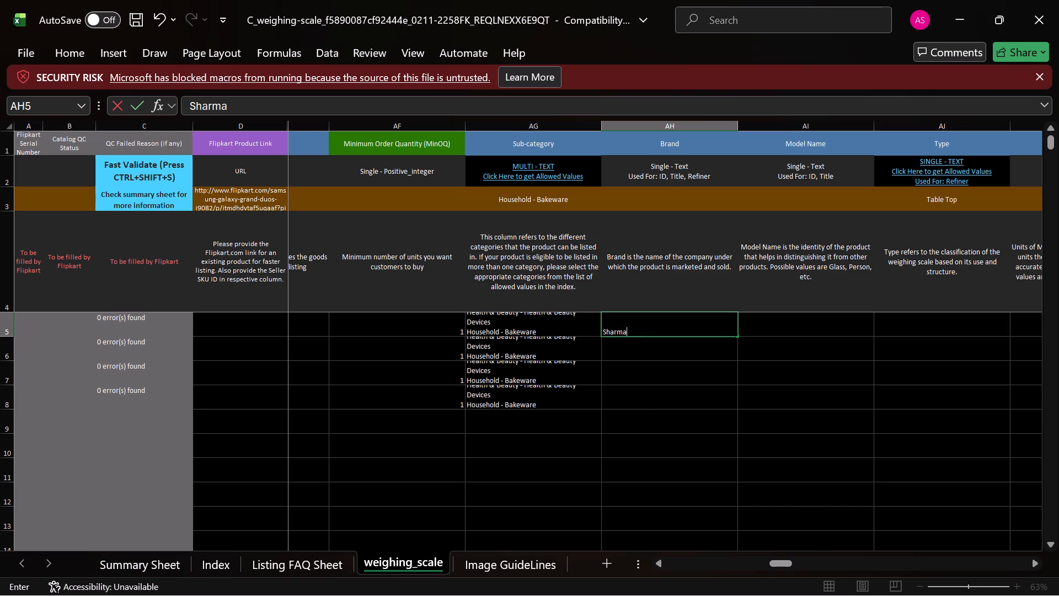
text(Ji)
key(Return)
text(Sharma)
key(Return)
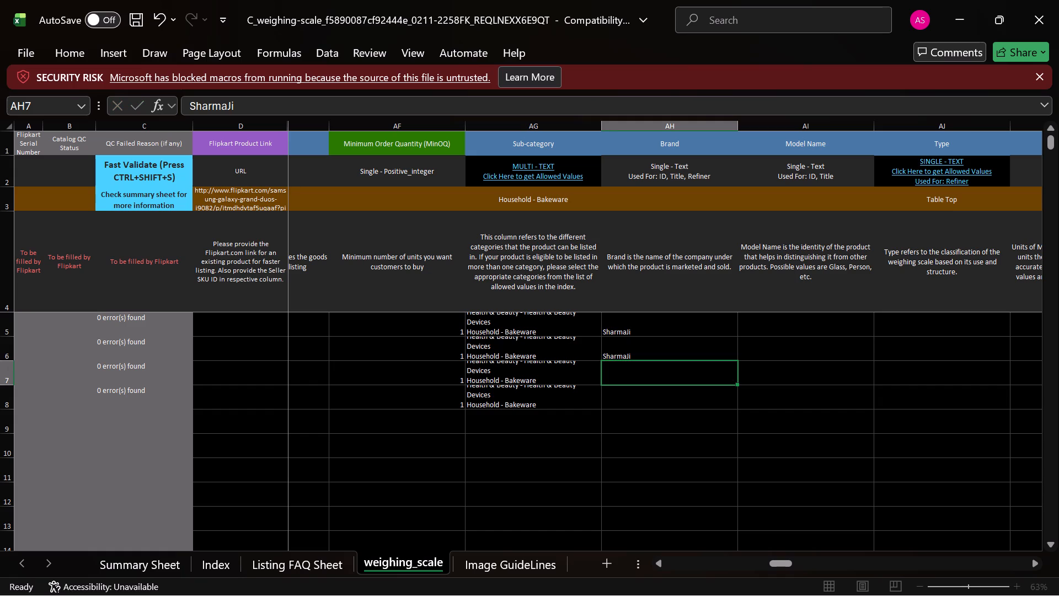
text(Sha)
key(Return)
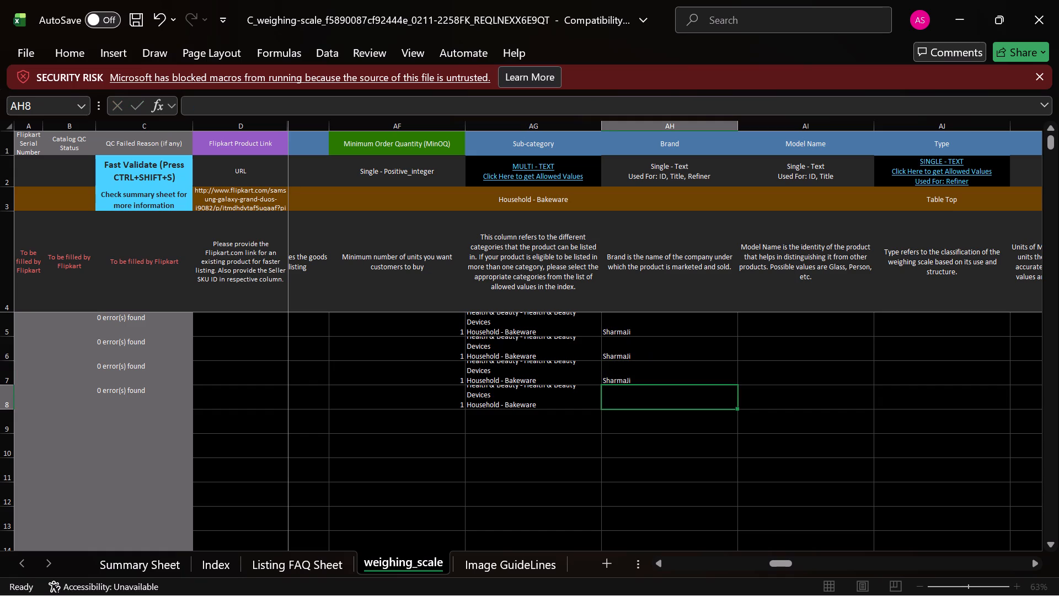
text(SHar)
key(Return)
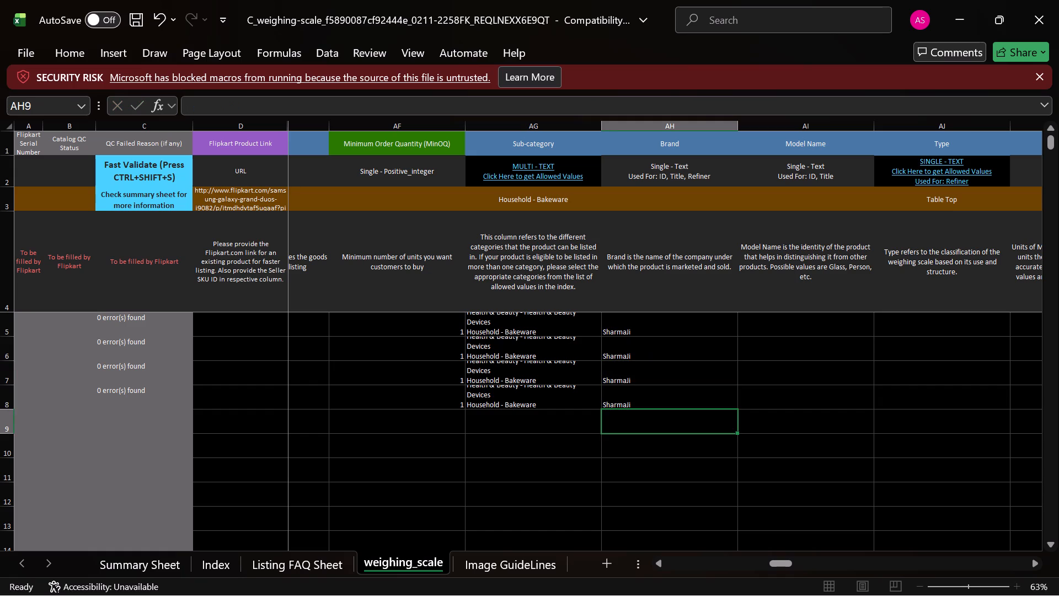
Review the listing columns from Seller SKU ID through Display Type, with row 5's Model Name cell selected.
click(779, 326)
scroll(779, 326, left, 3)
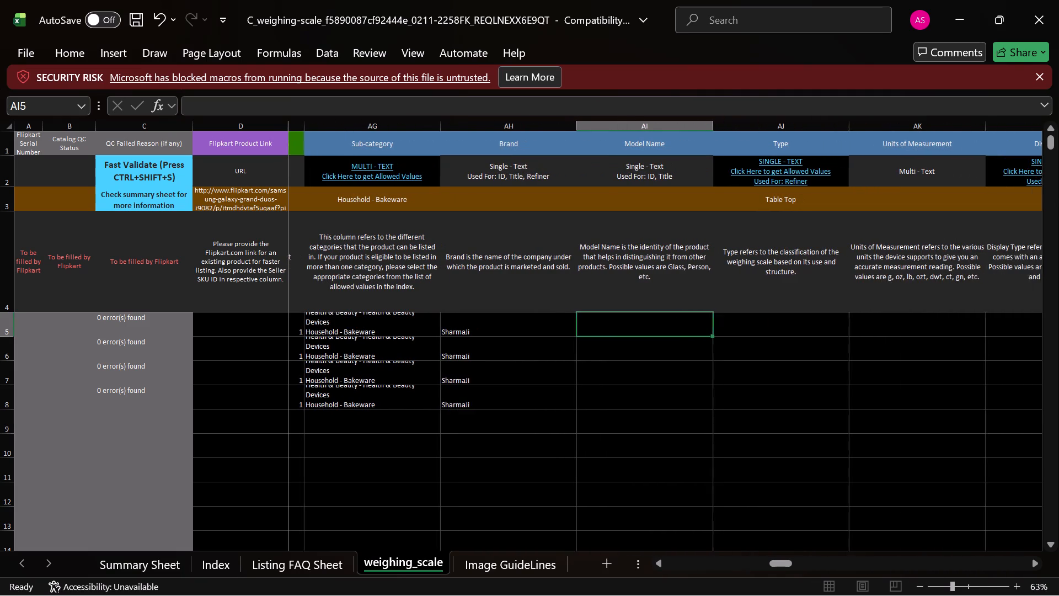
scroll(779, 326, left, 1)
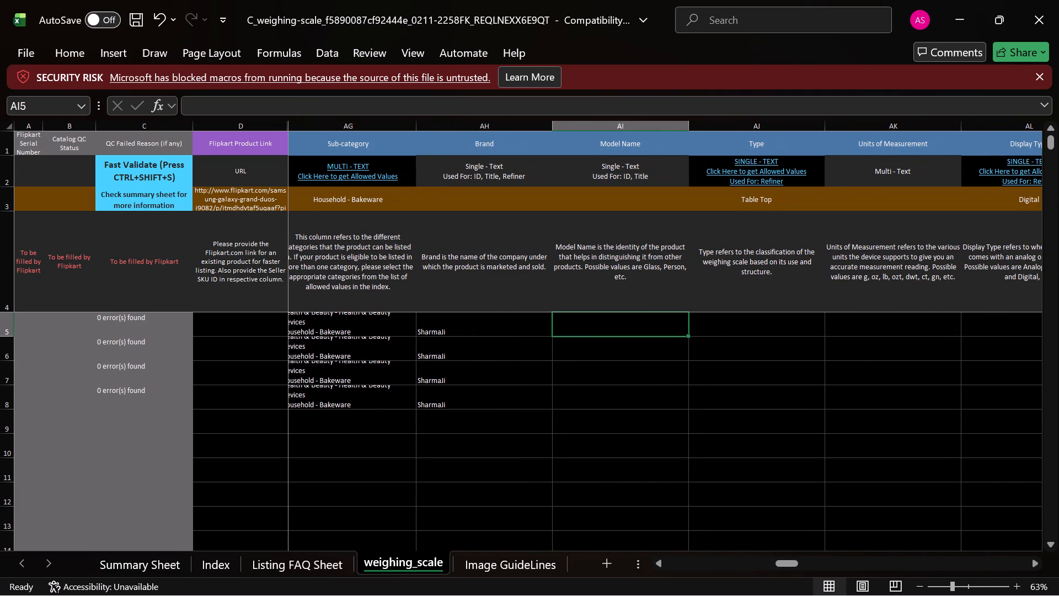
scroll(549, 403, right, 6)
scroll(549, 403, left, 4)
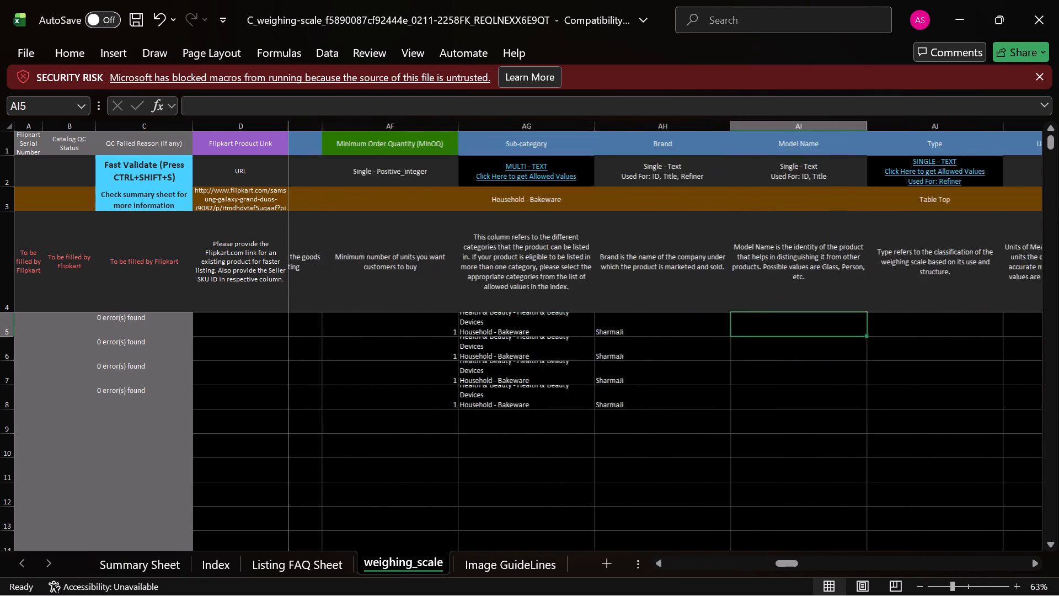
scroll(549, 403, right, 18)
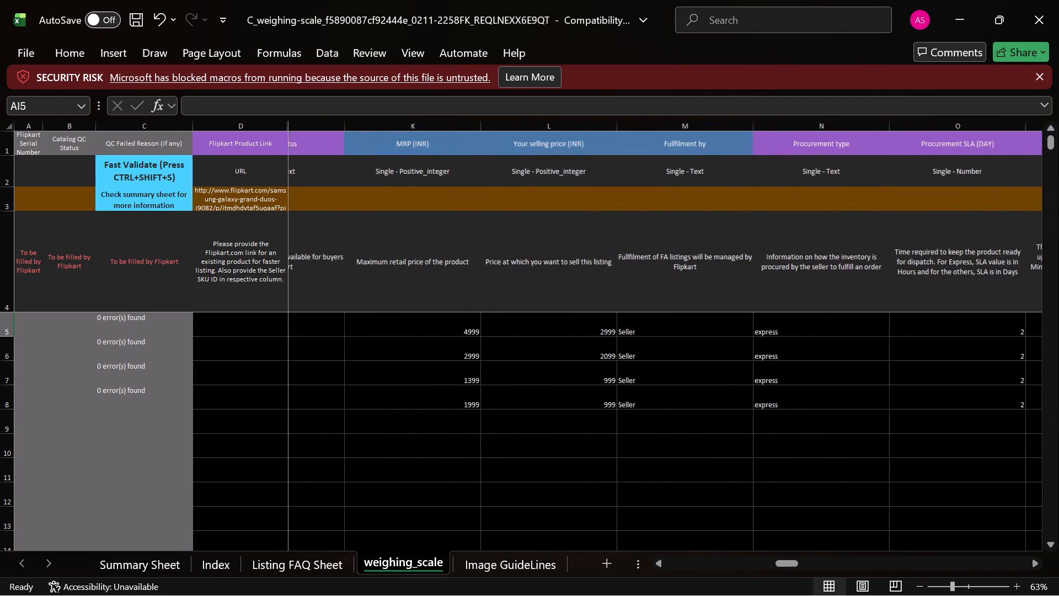
scroll(549, 403, right, 1)
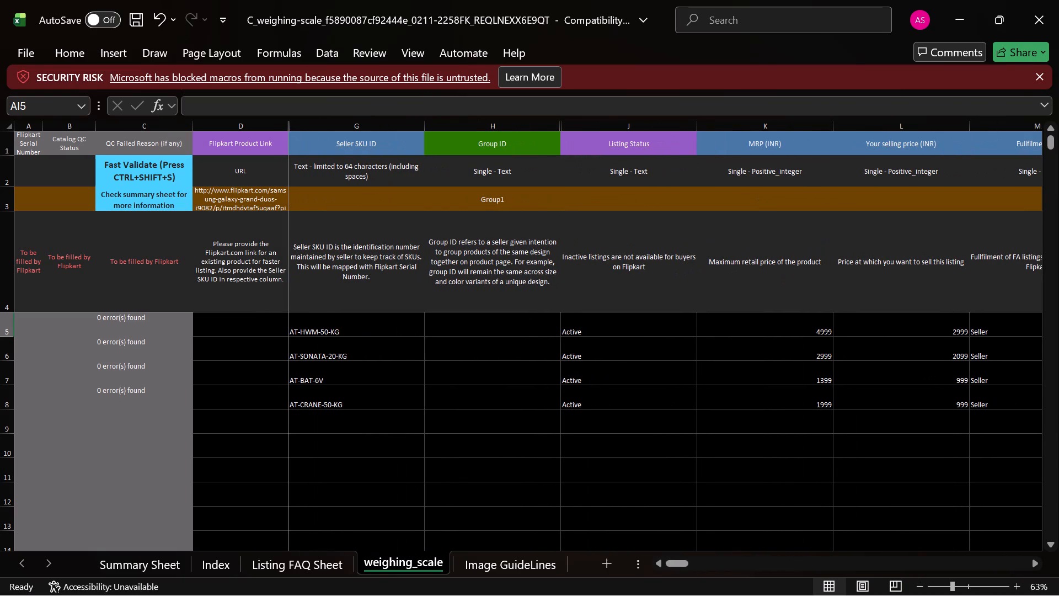
scroll(549, 403, left, 4)
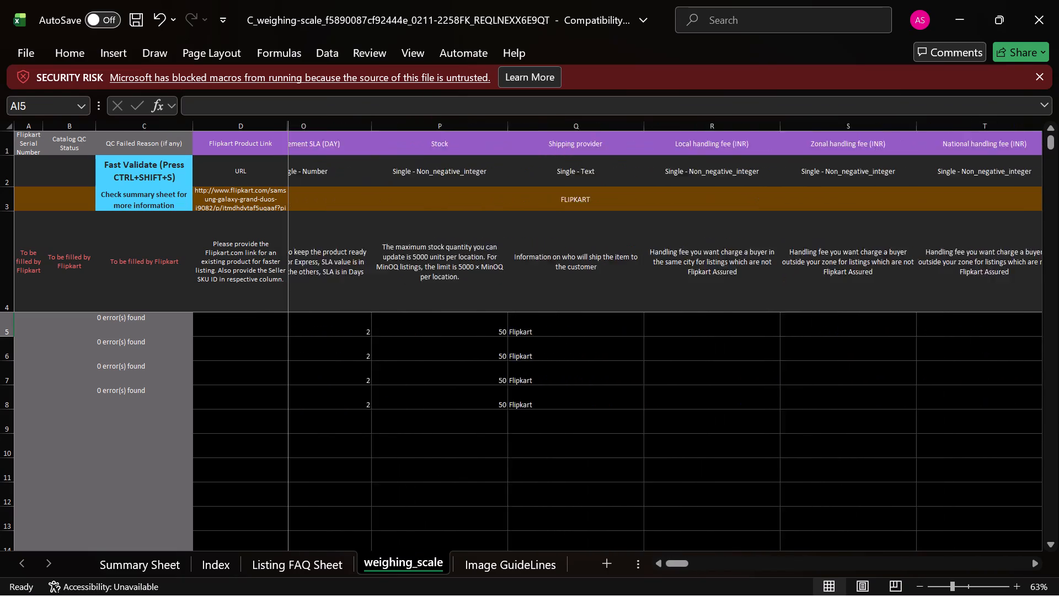
scroll(549, 403, right, 1)
scroll(549, 403, left, 6)
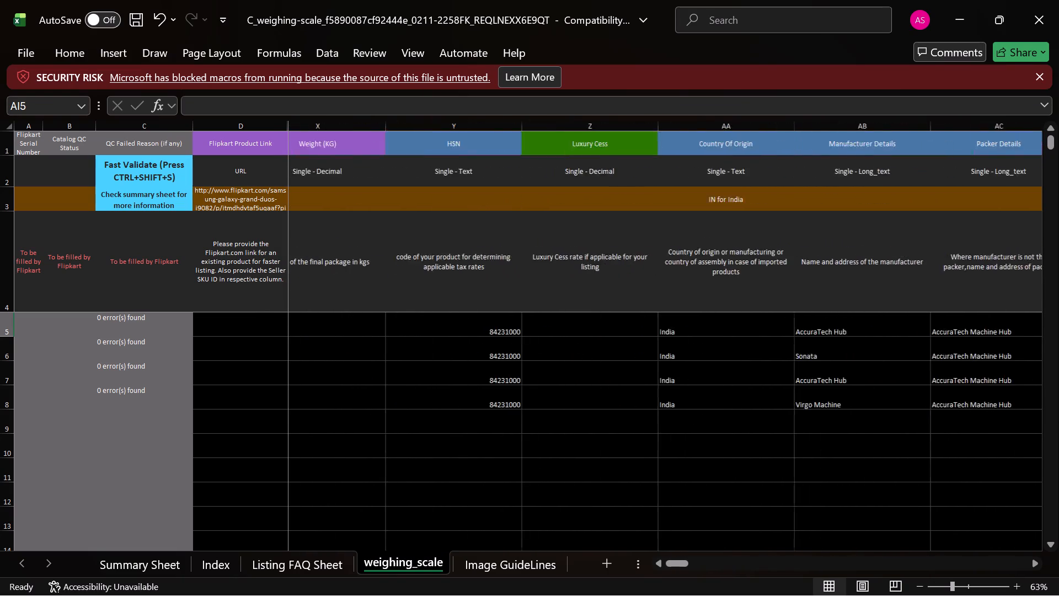
scroll(549, 403, left, 7)
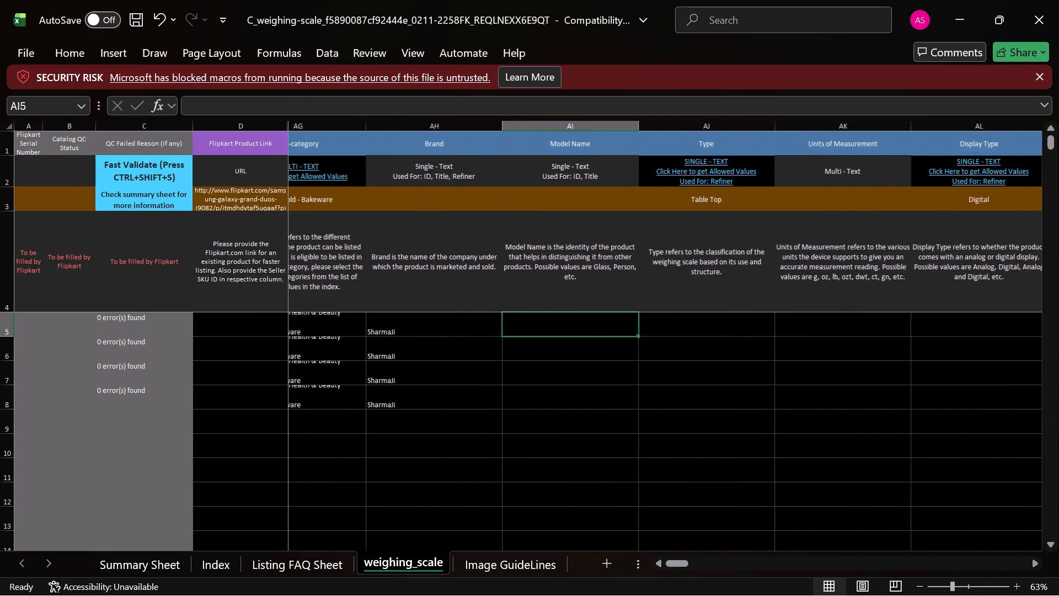
scroll(549, 403, left, 1)
scroll(549, 403, right, 1)
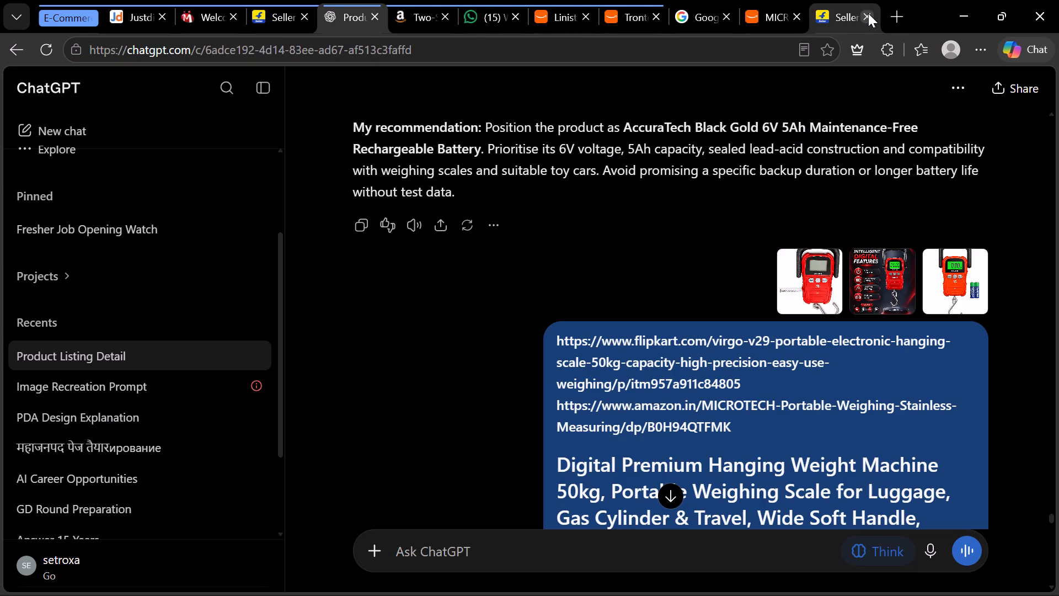
Switch to Microsoft Edge and close the last Seller tab plus the MICR, Google, Trontek and Linist tabs.
click(868, 13)
click(870, 14)
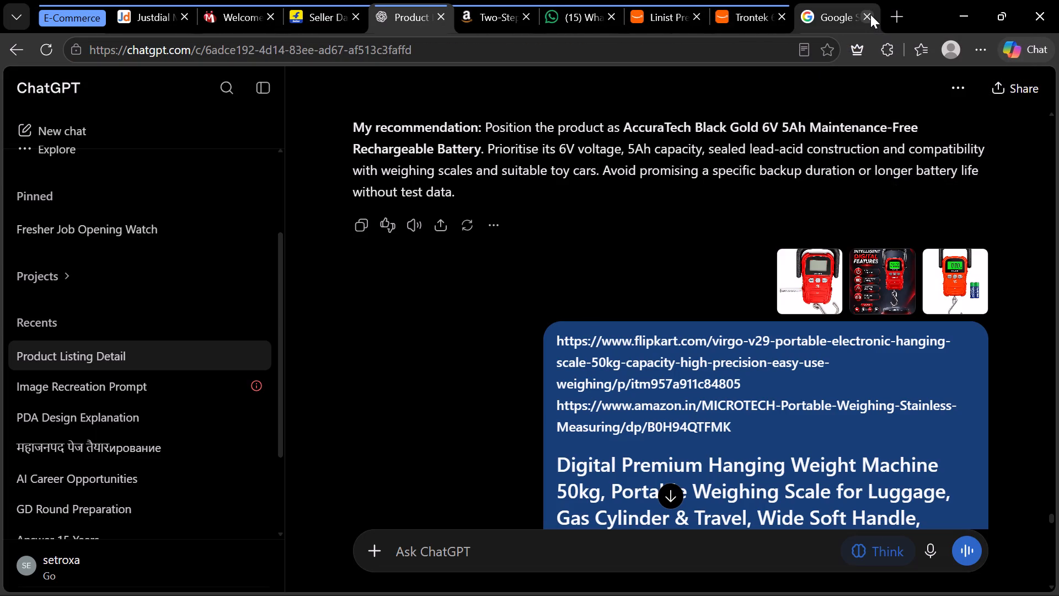
click(870, 14)
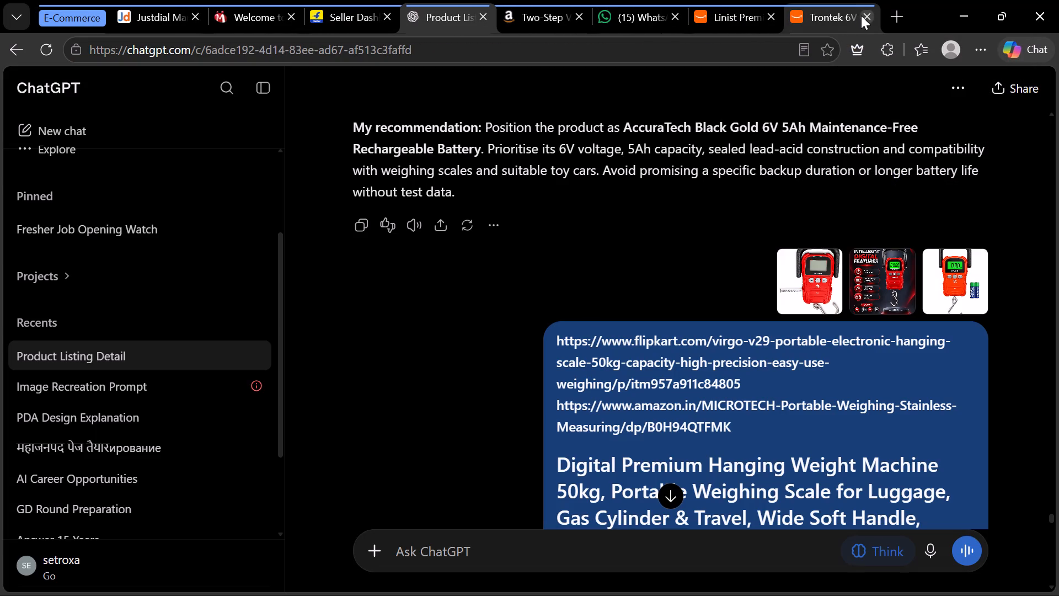
click(864, 15)
click(864, 15)
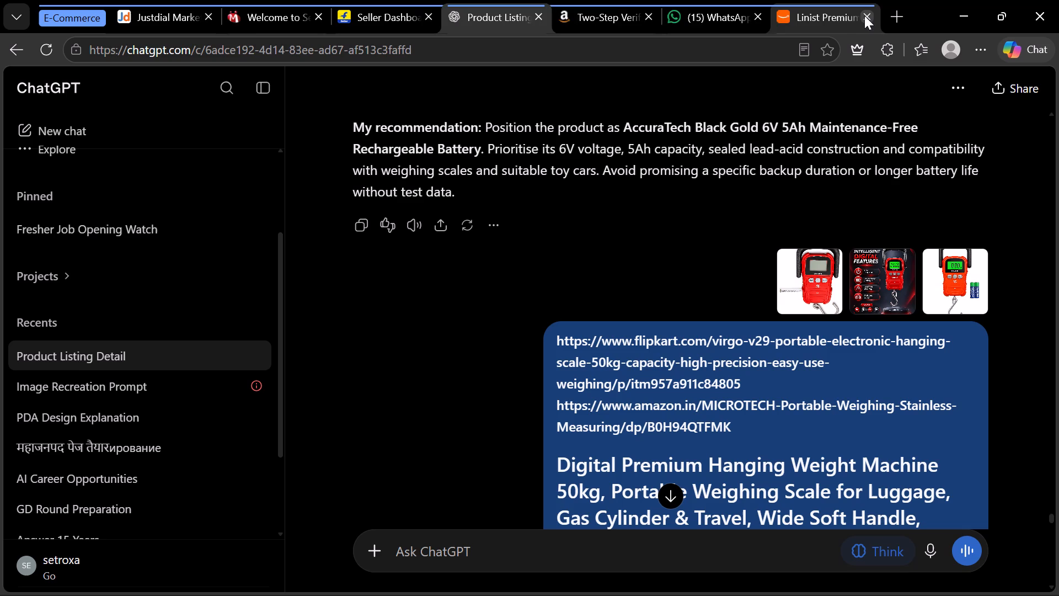
Find the SONATA 50 kg iron body scale in the ChatGPT product listing chat and copy its main marketplace title.
scroll(701, 236, down, 4)
scroll(701, 236, up, 7)
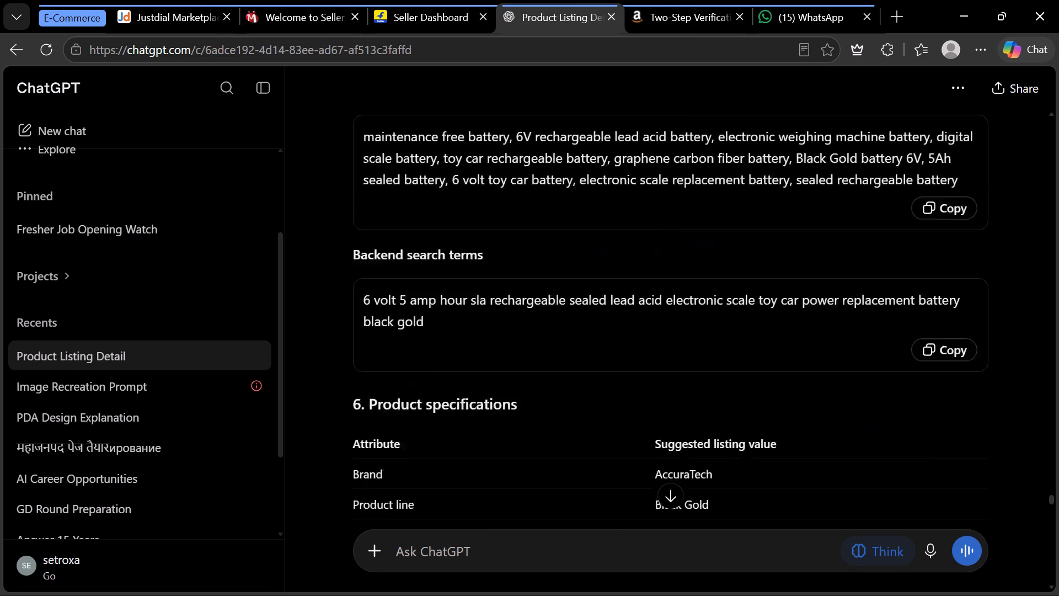
scroll(701, 236, up, 19)
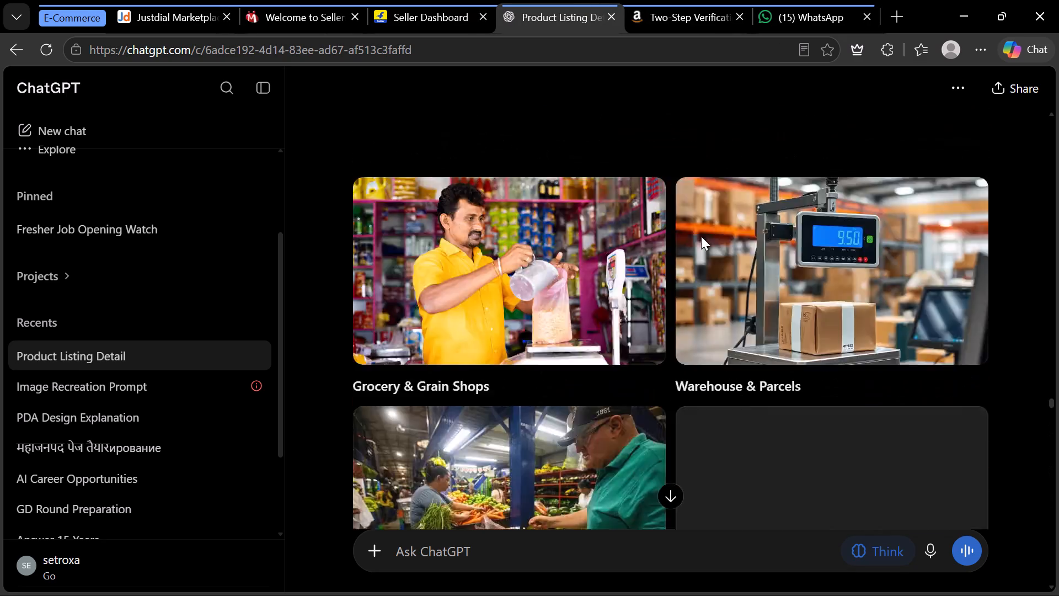
scroll(701, 236, up, 13)
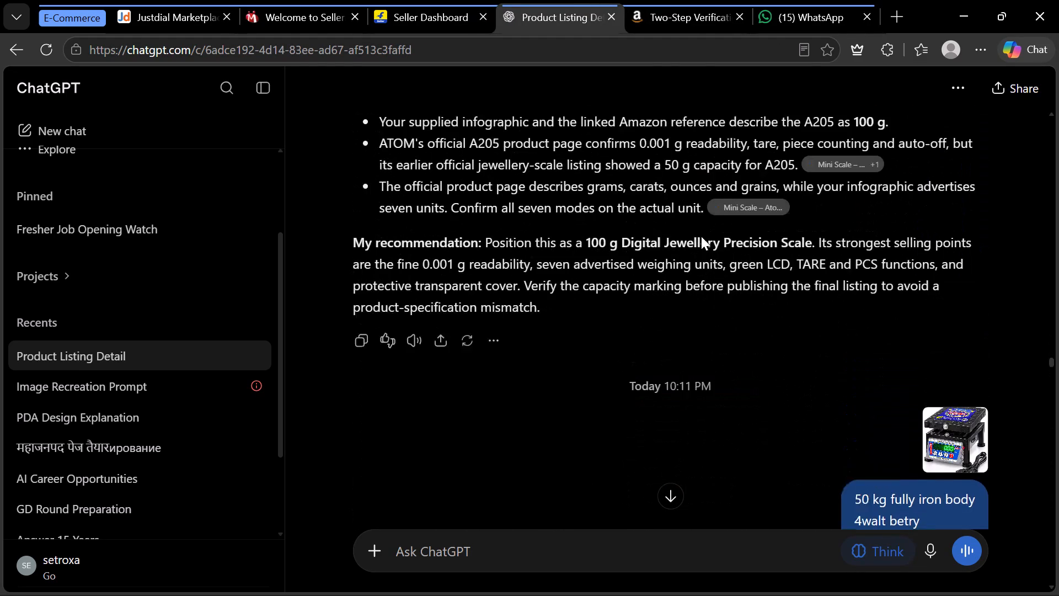
scroll(701, 236, up, 7)
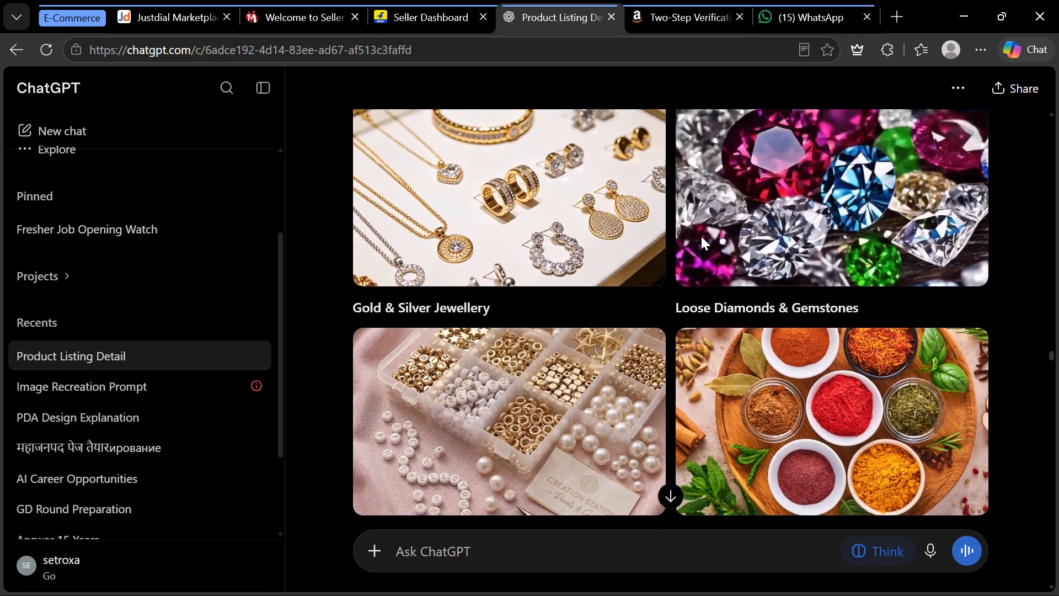
scroll(701, 236, up, 2)
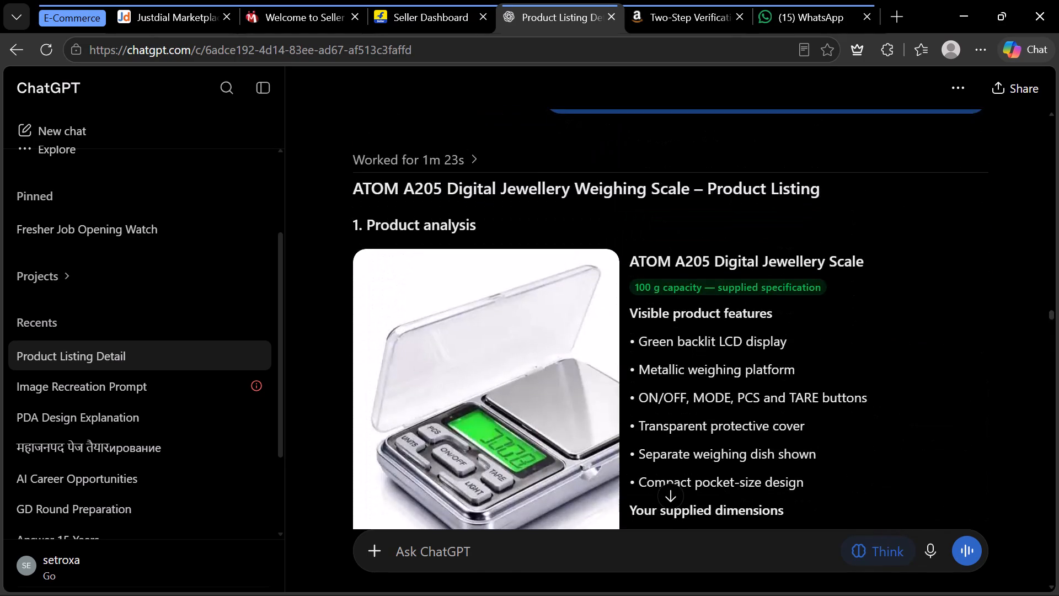
scroll(701, 236, up, 1)
scroll(701, 236, down, 1)
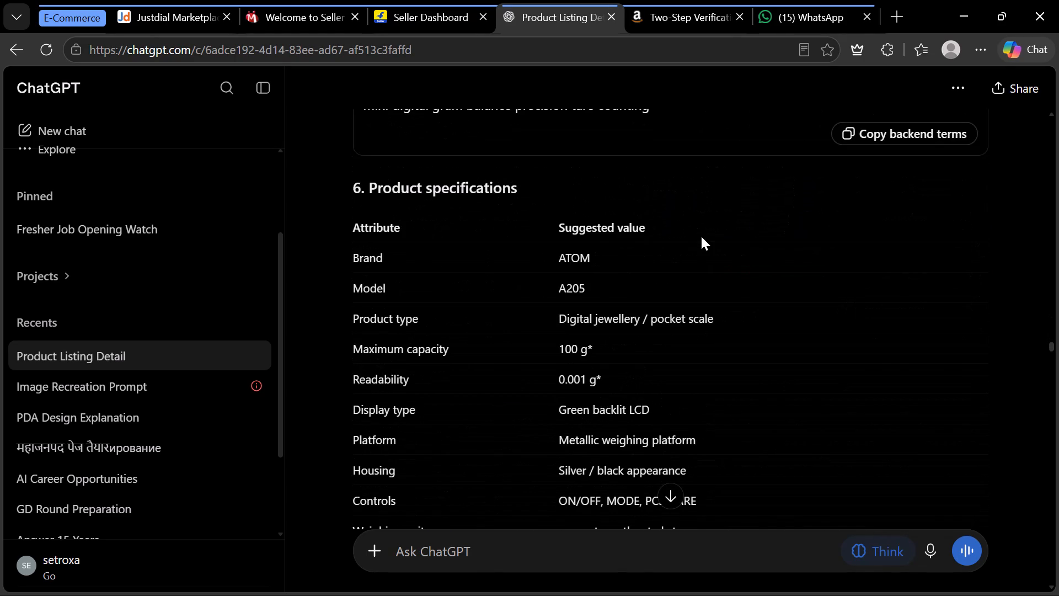
scroll(701, 236, down, 10)
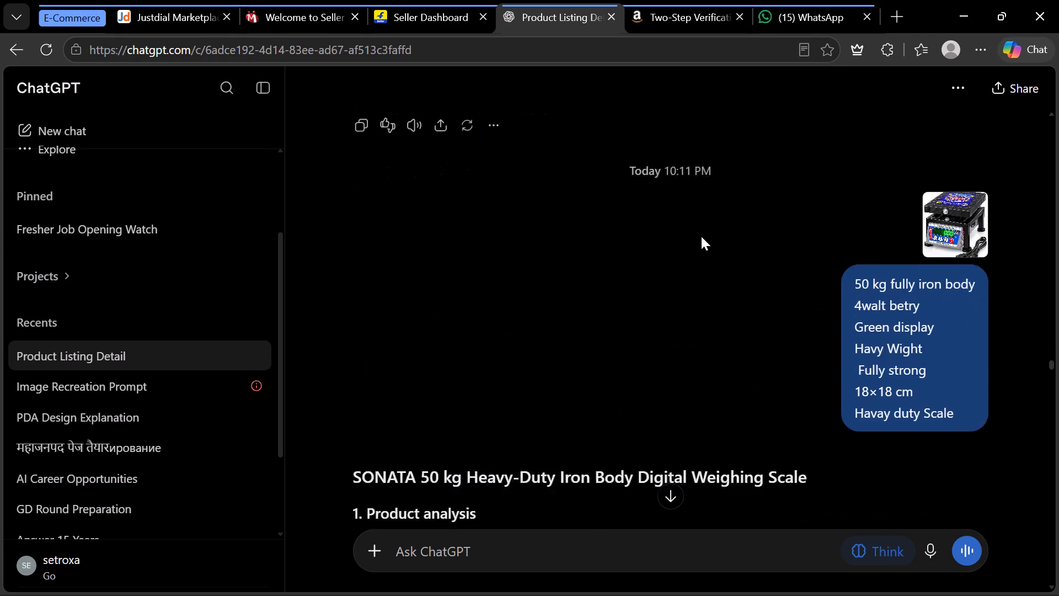
scroll(701, 236, down, 7)
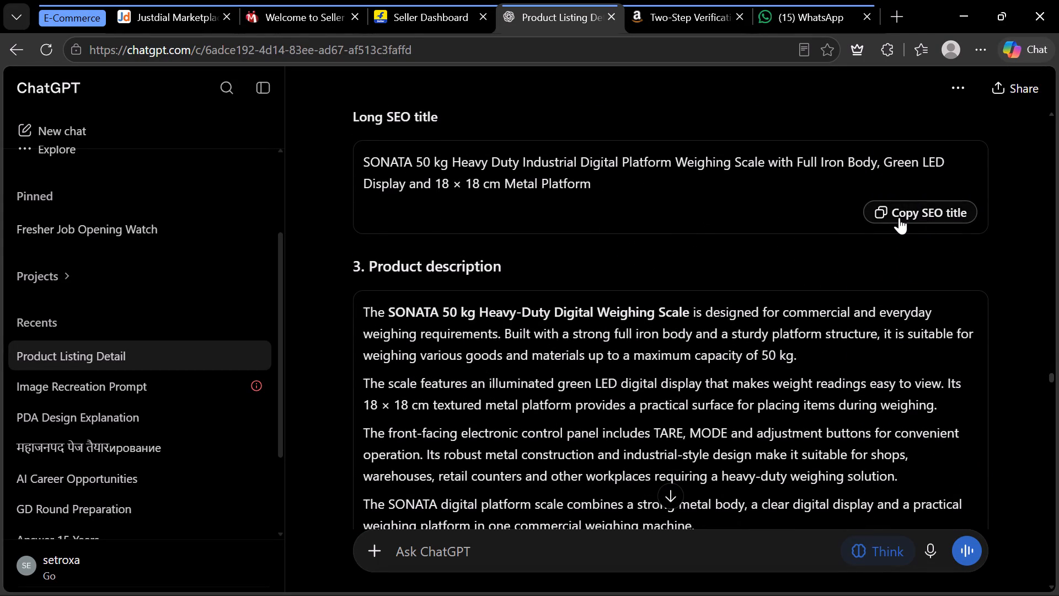
scroll(899, 217, up, 2)
click(932, 200)
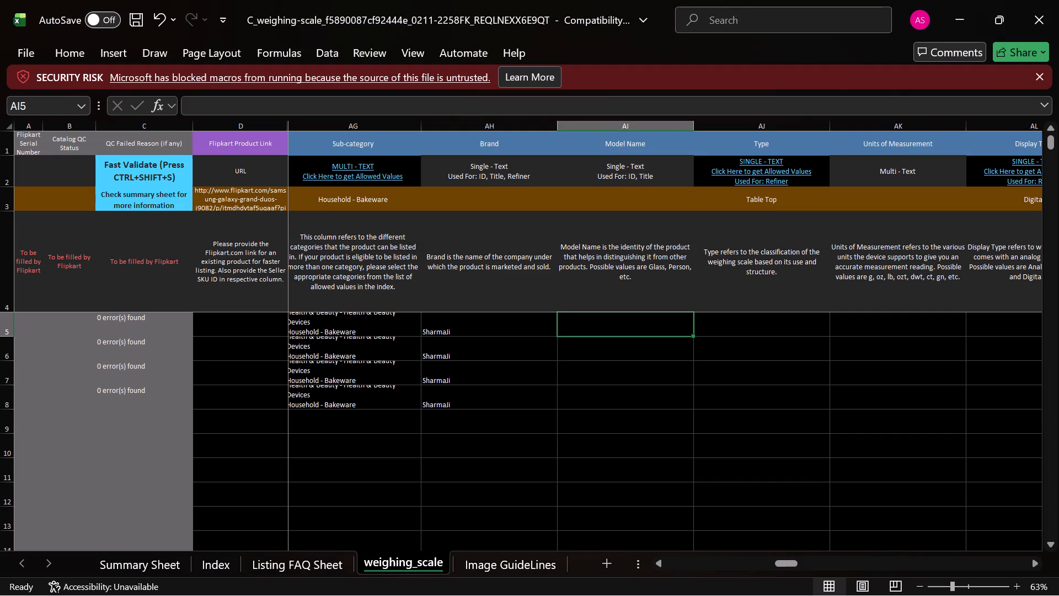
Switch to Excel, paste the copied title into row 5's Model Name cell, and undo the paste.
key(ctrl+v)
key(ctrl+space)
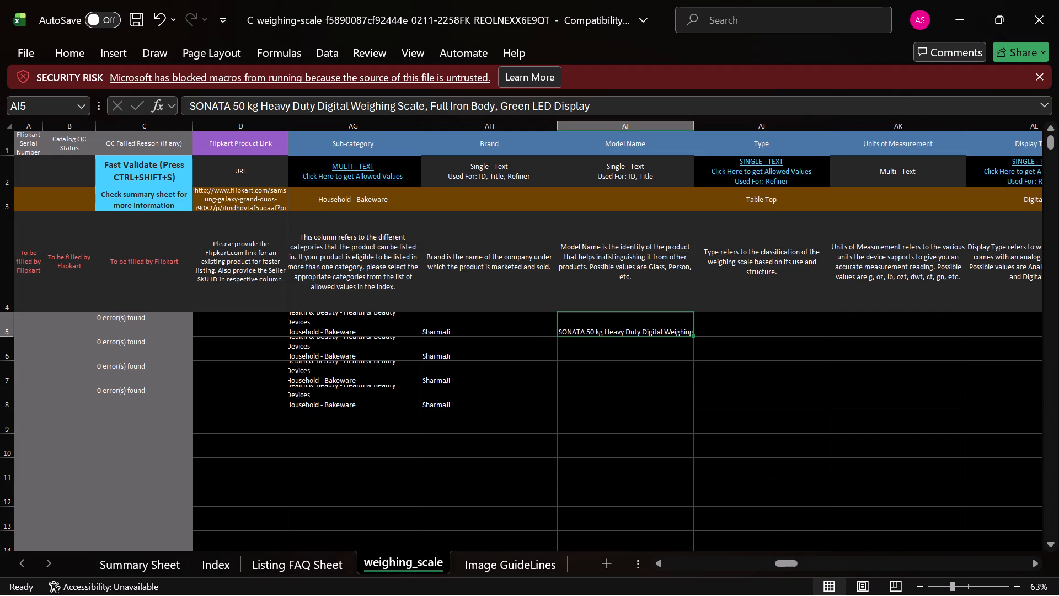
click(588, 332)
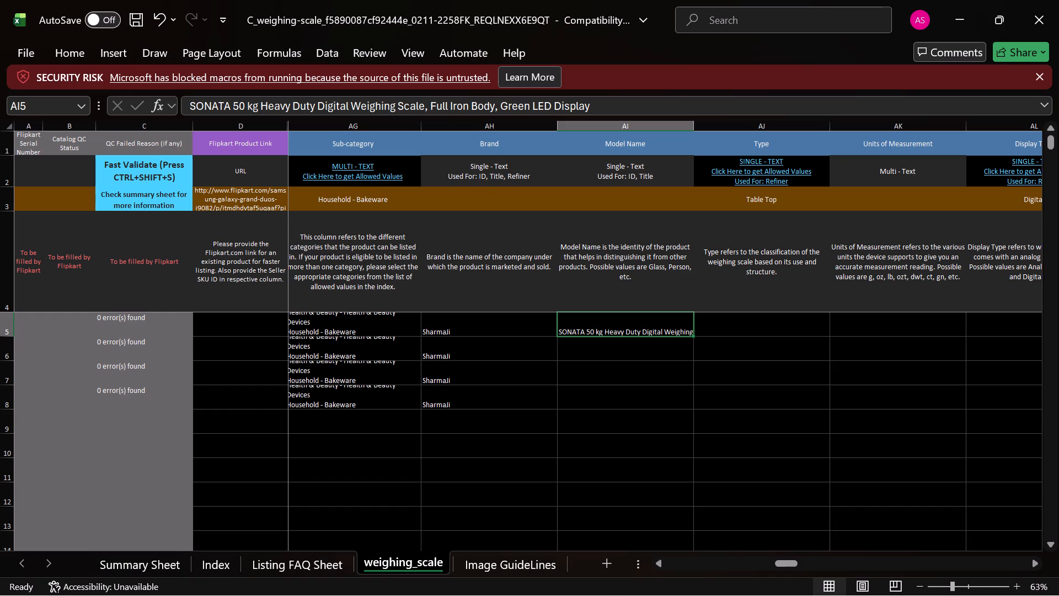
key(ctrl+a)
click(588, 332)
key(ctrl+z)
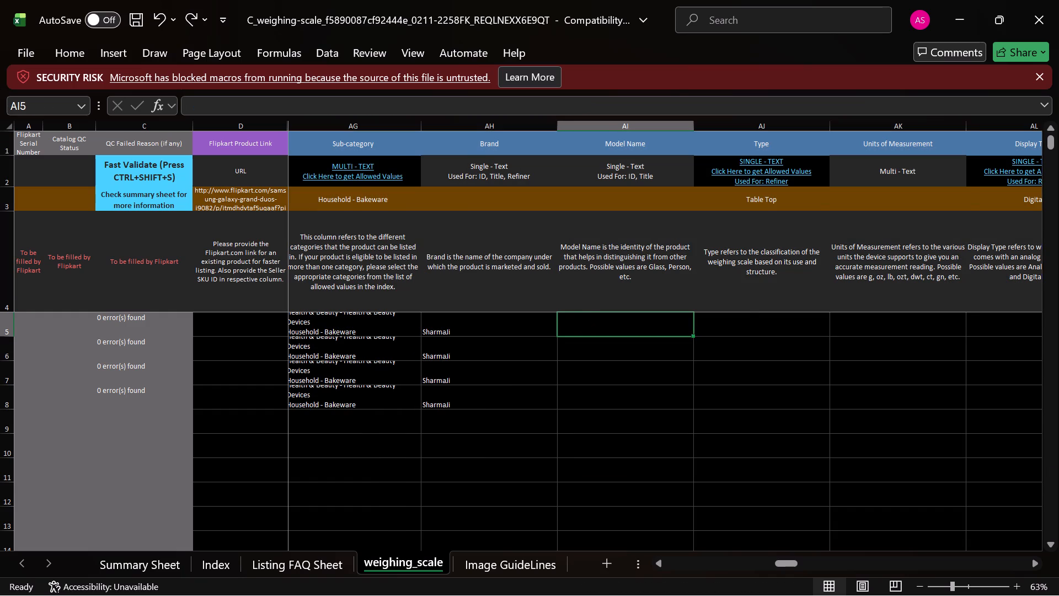
Switch to Edge and review the SONATA 50 kg scale's product analysis, description and key features in the ChatGPT answer.
scroll(641, 297, up, 4)
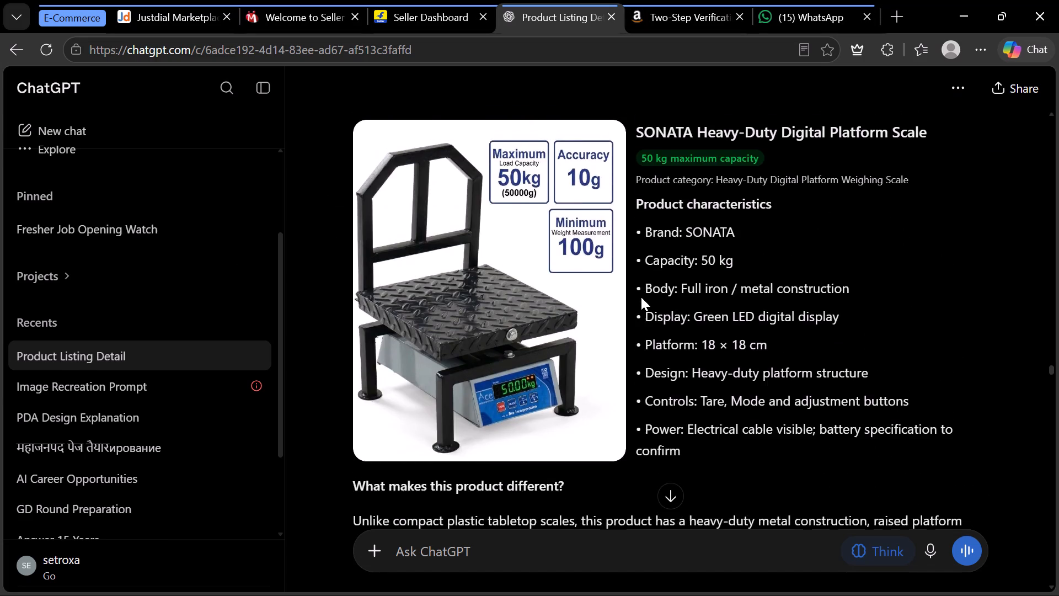
scroll(641, 297, up, 1)
scroll(641, 297, down, 1)
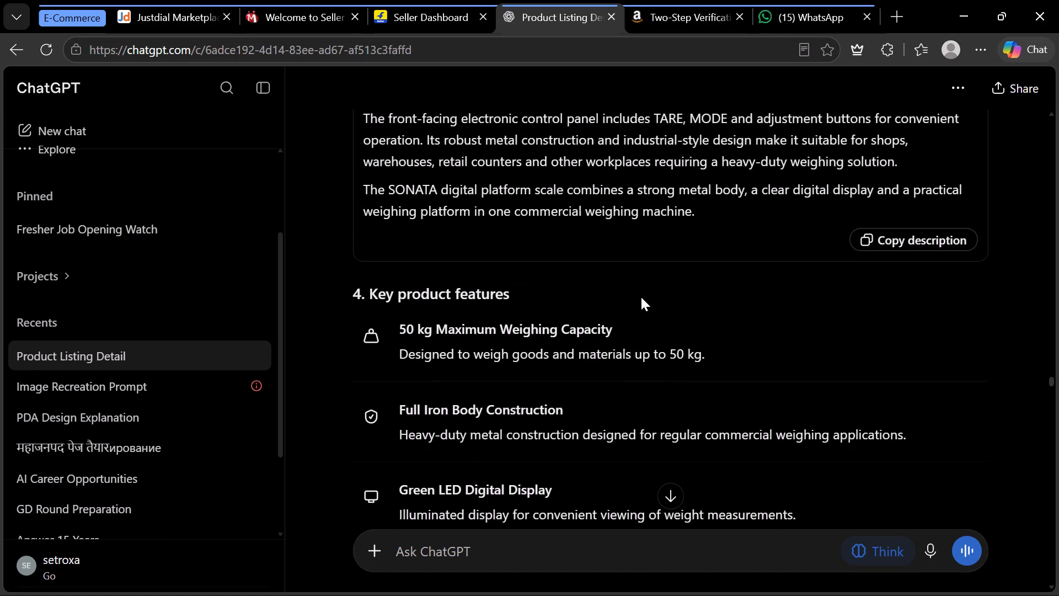
scroll(641, 297, down, 1)
scroll(641, 297, up, 1)
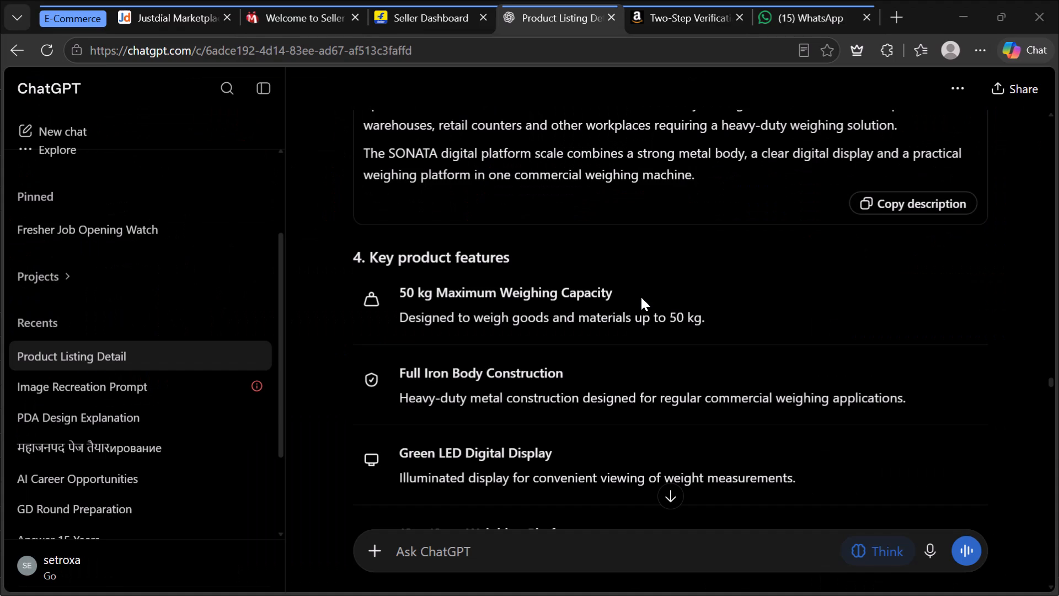
scroll(641, 297, up, 8)
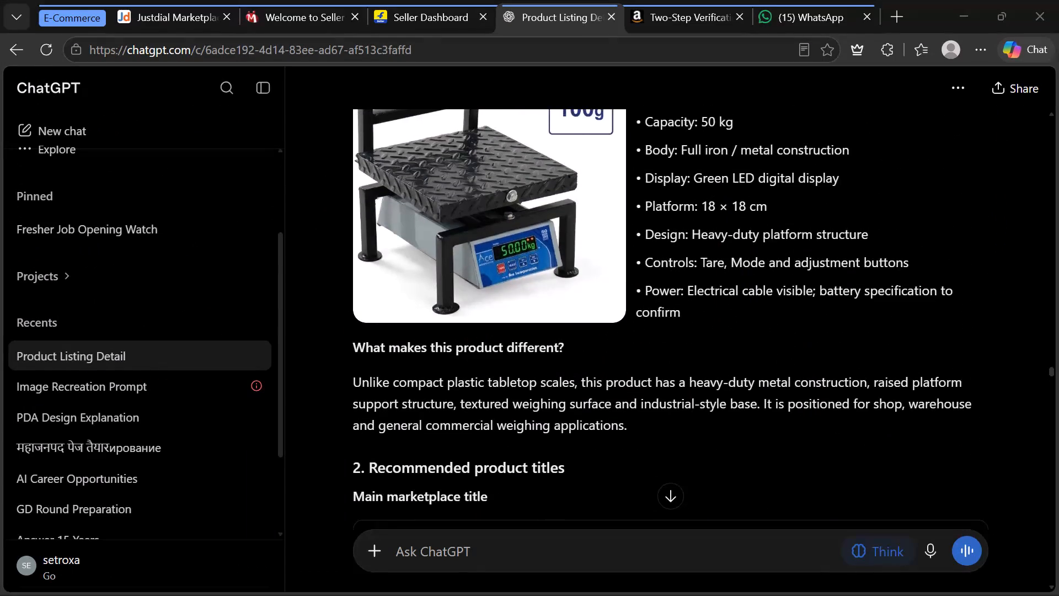
scroll(641, 297, up, 2)
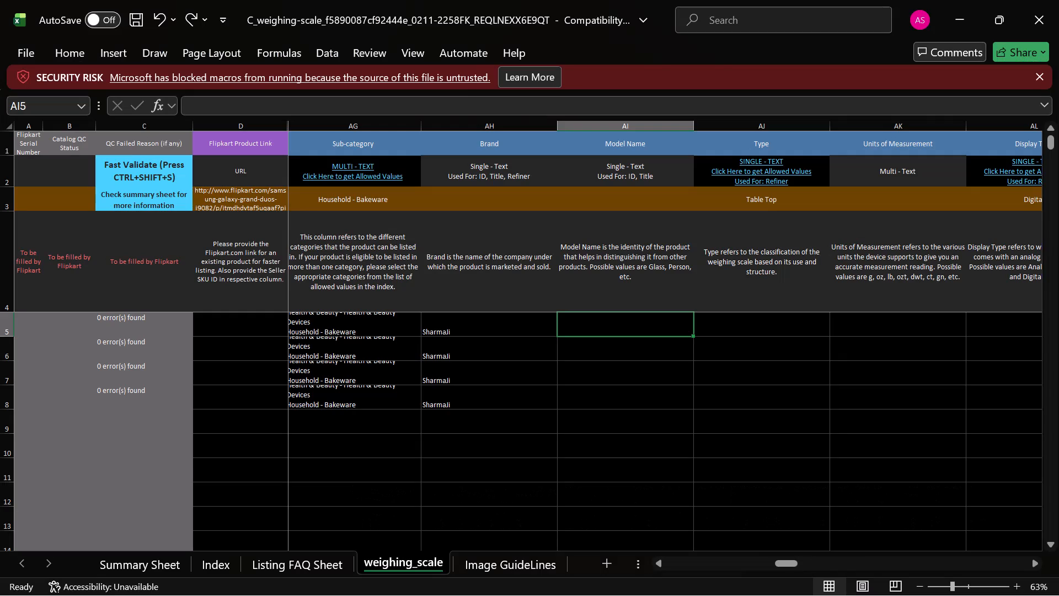
In Excel, enter row 5's Model Name as the copied title without the brand: 50 kg Heavy Duty Digital Weighing Scale, Full Iron Body, Green LED Display.
key(ctrl+v)
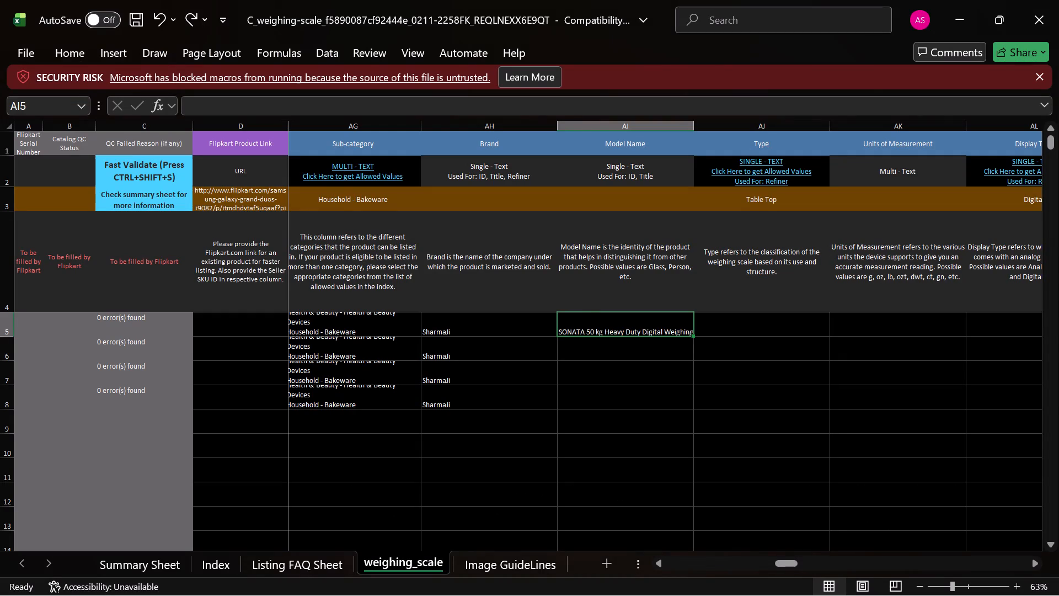
double_click(589, 329)
click(585, 329)
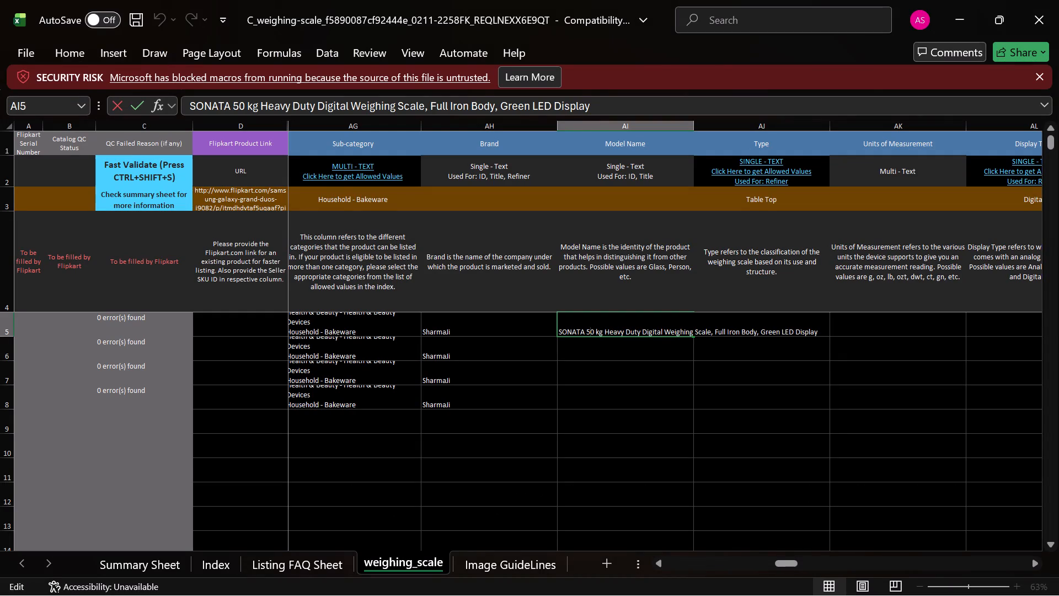
key(BackSpace)
key(BackSpace)
key(BackSpace)
key(BackSpace)
key(BackSpace)
key(BackSpace)
key(BackSpace)
key(BackSpace)
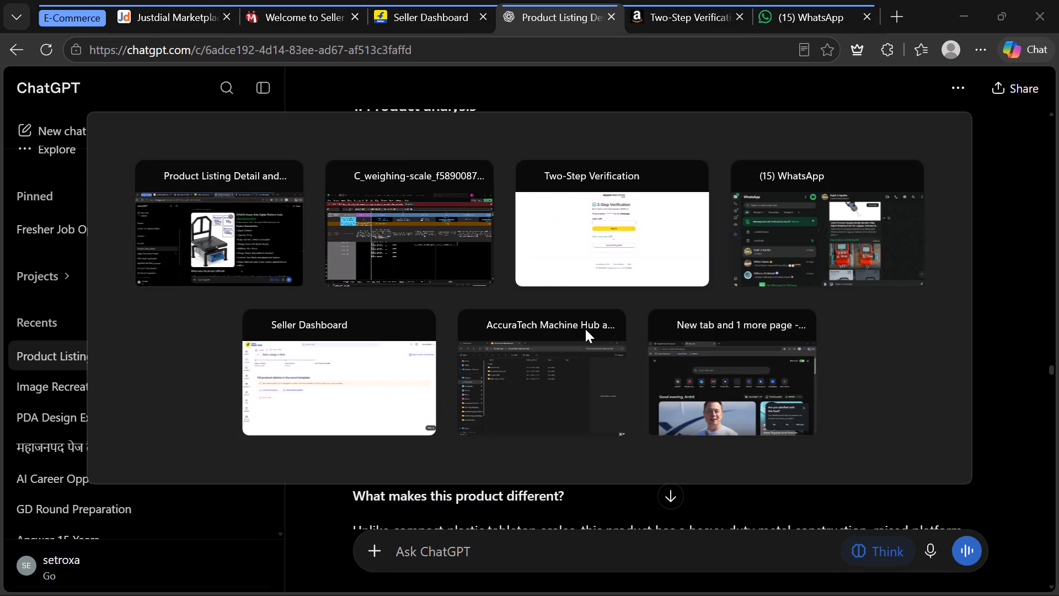
scroll(768, 337, left, 1)
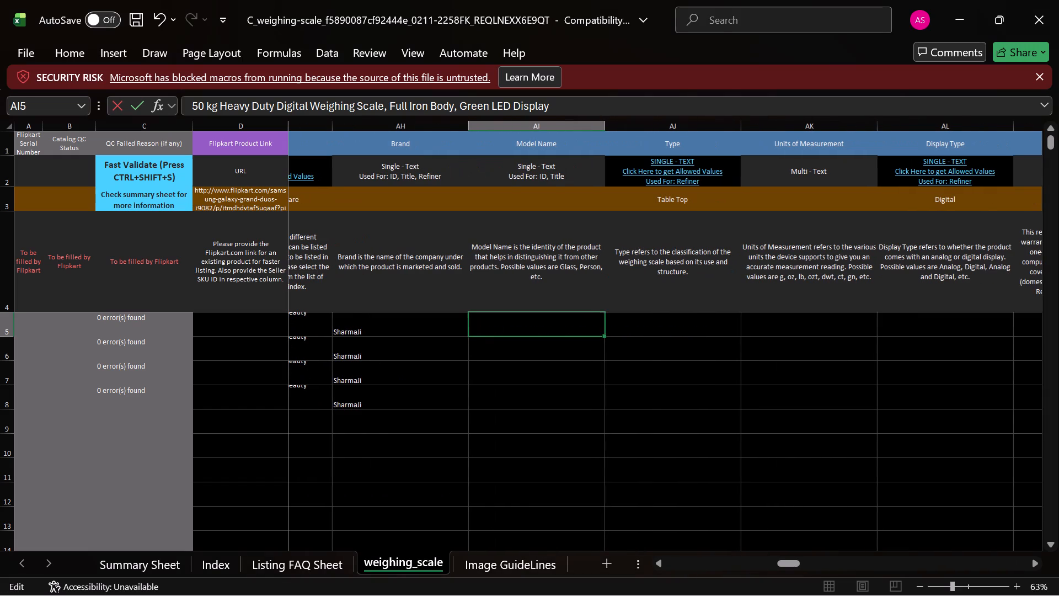
key(Tab)
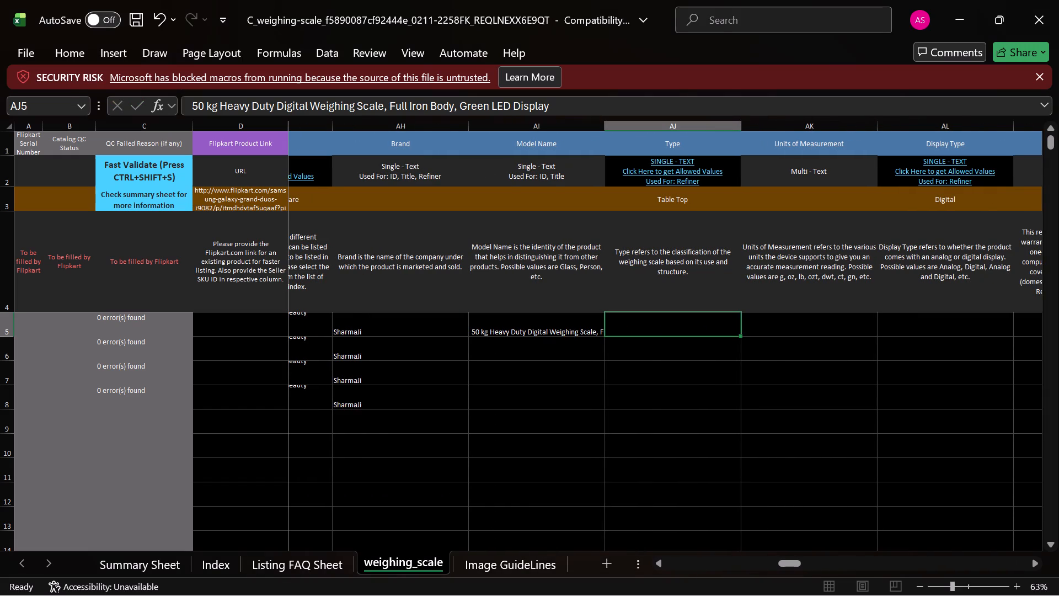
Set row 5's Type to Counter/Table Top from the allowed values.
text(Ta)
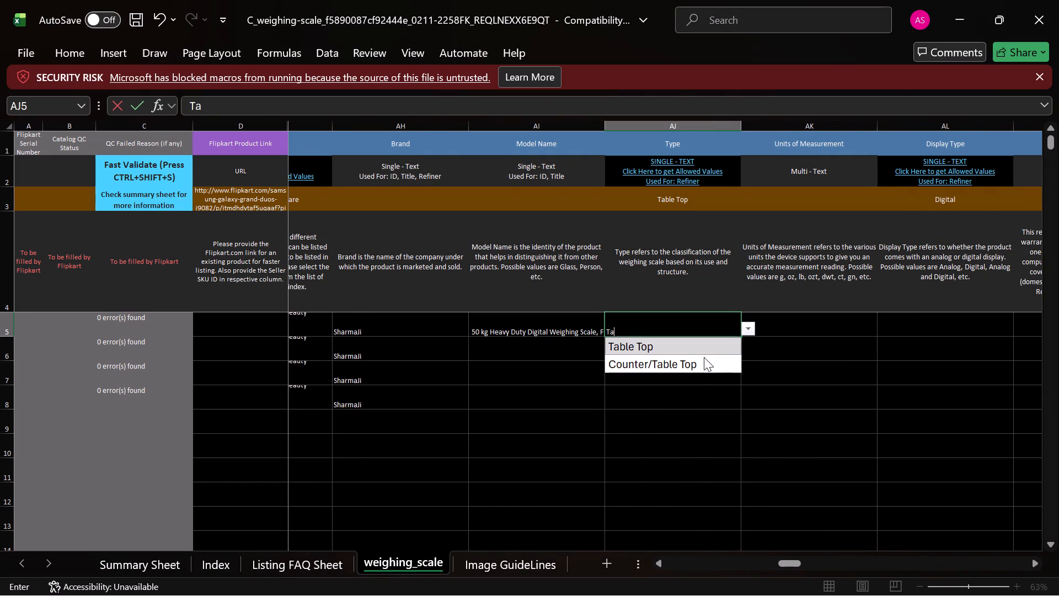
key(BackSpace)
key(BackSpace)
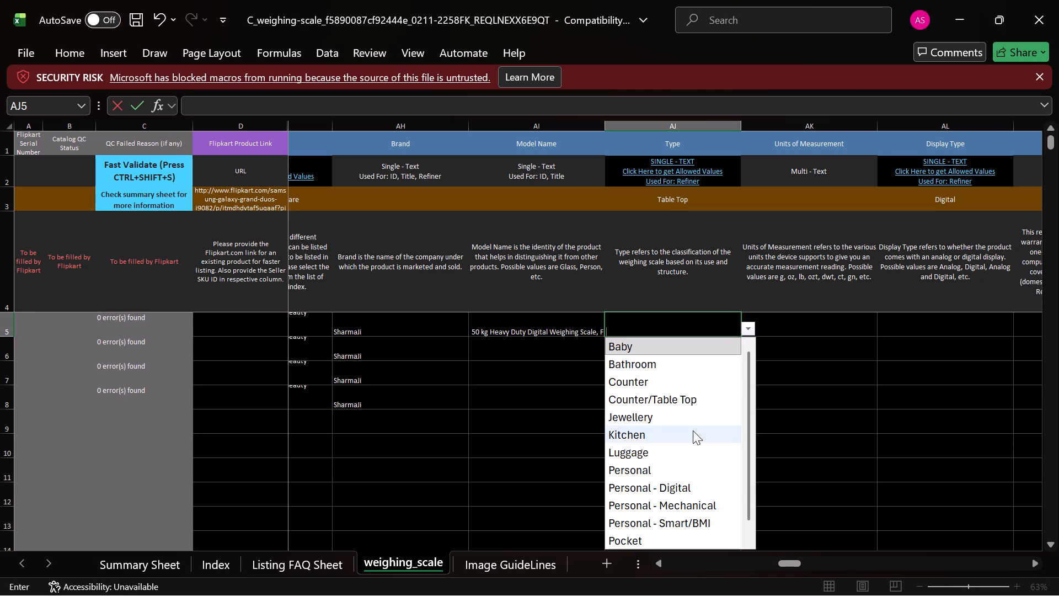
scroll(693, 430, down, 2)
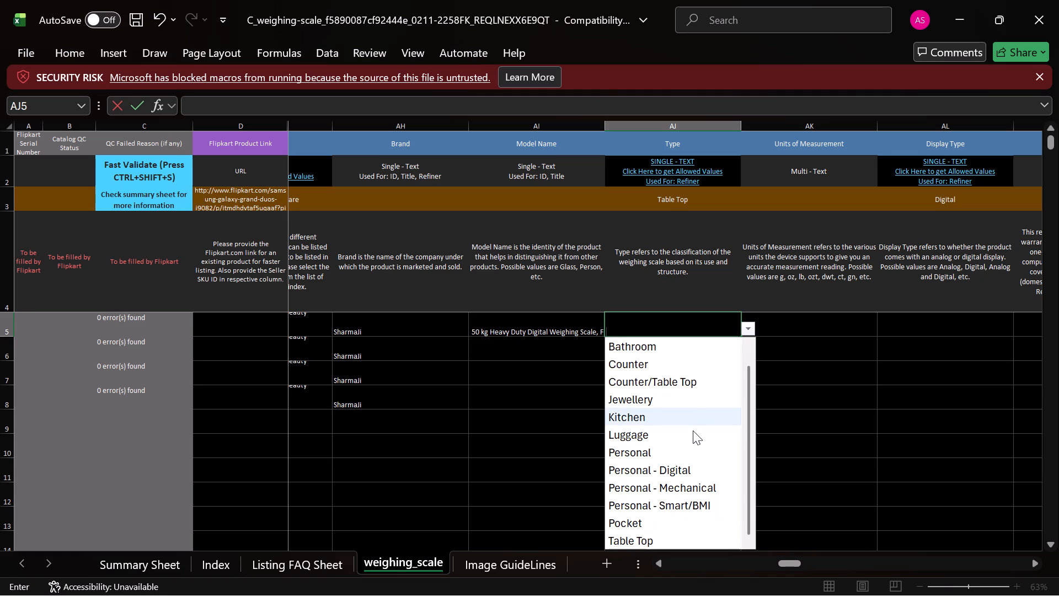
scroll(693, 430, down, 1)
scroll(696, 486, down, 3)
click(686, 384)
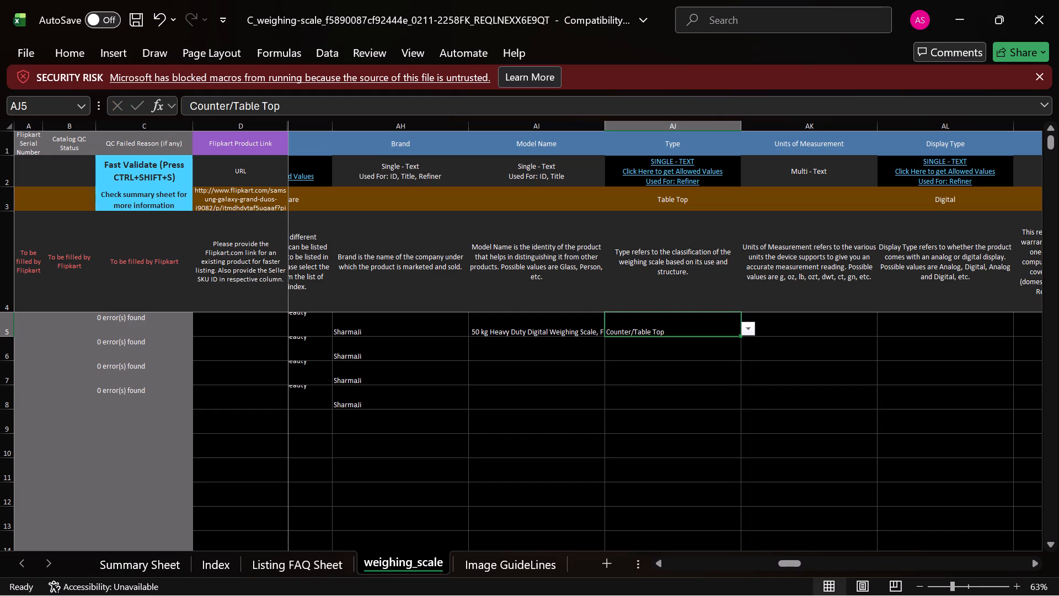
Enter Kg as row 5's Units of Measurement.
key(Tab)
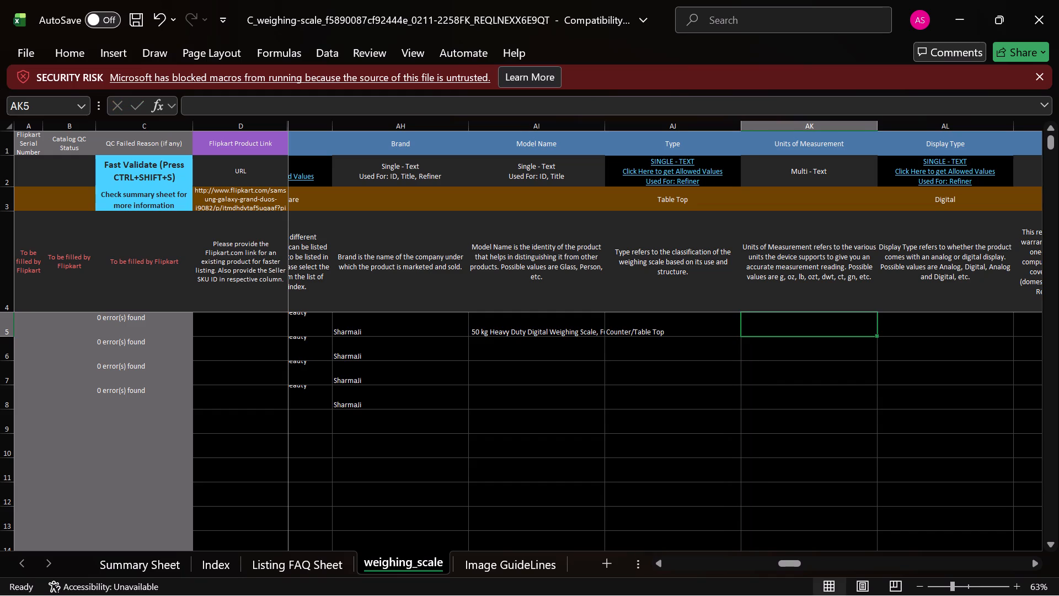
scroll(787, 344, left, 2)
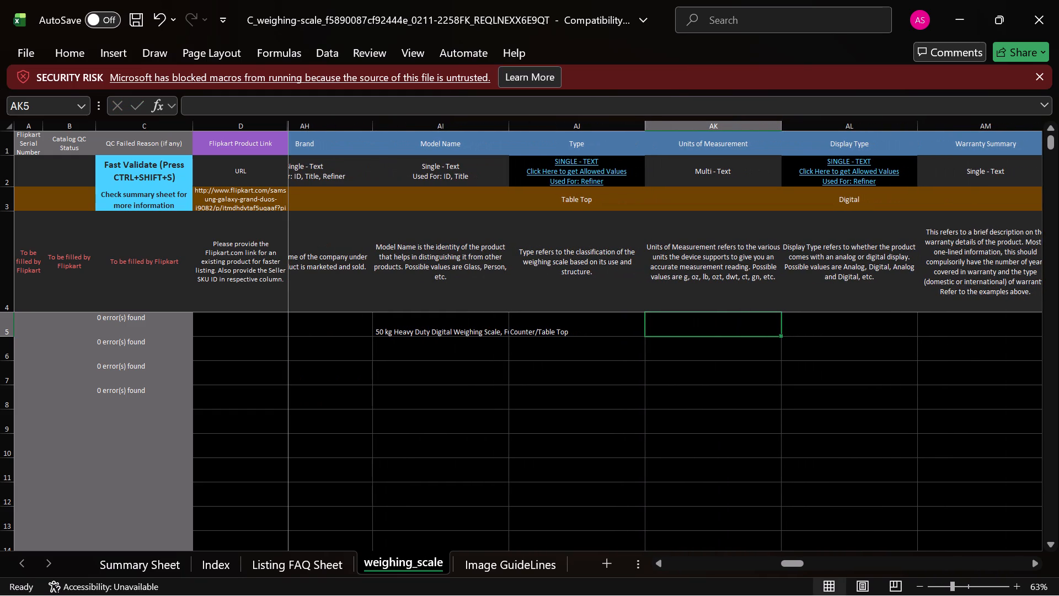
text(Kg,)
key(space)
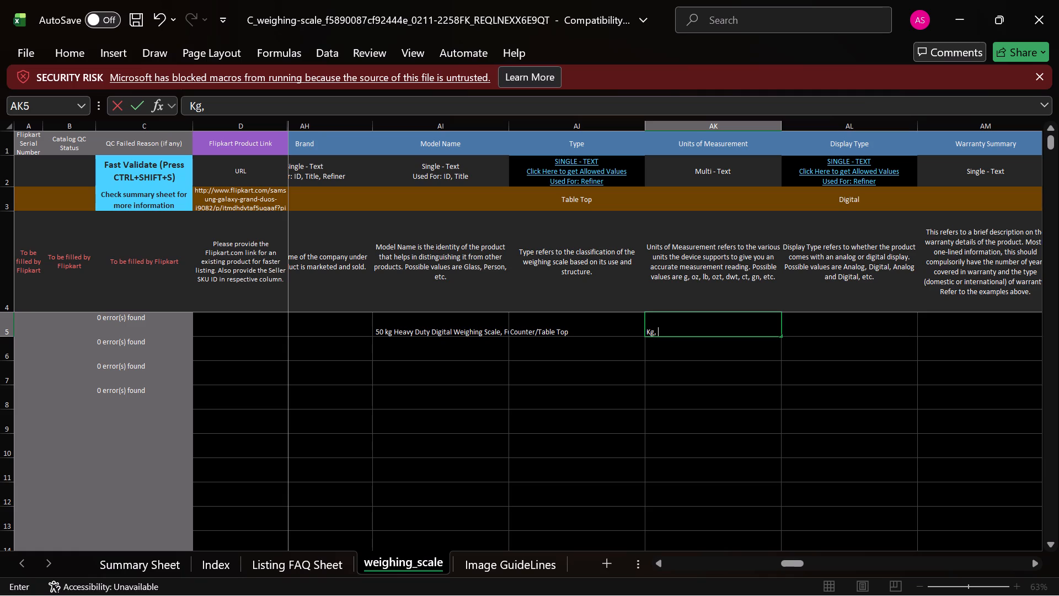
key(BackSpace)
key(BackSpace)
Set row 5's Display Type to Digital from the allowed values.
scroll(794, 324, left, 1)
click(774, 331)
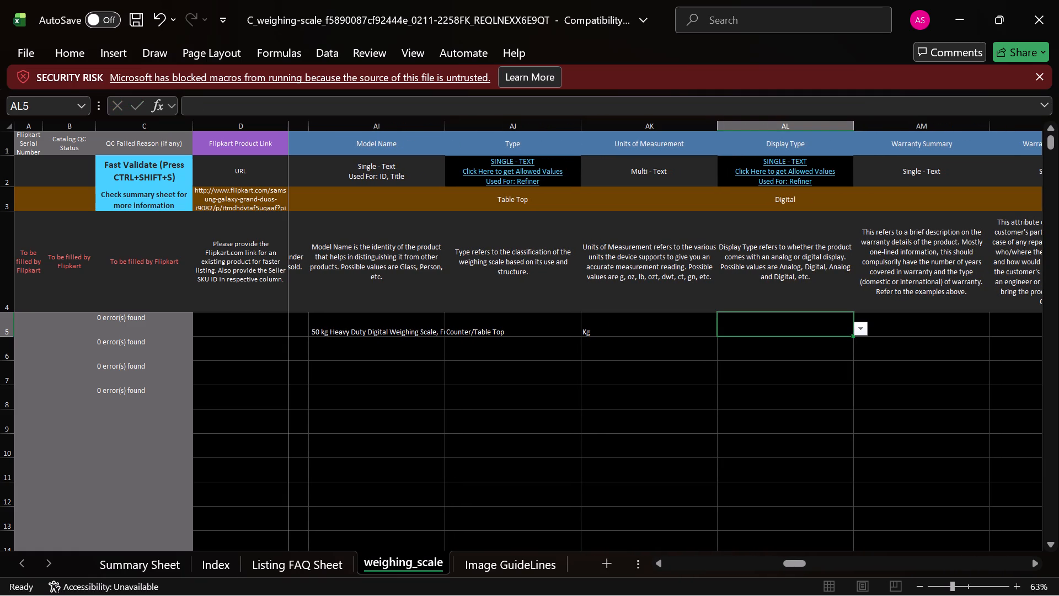
click(857, 326)
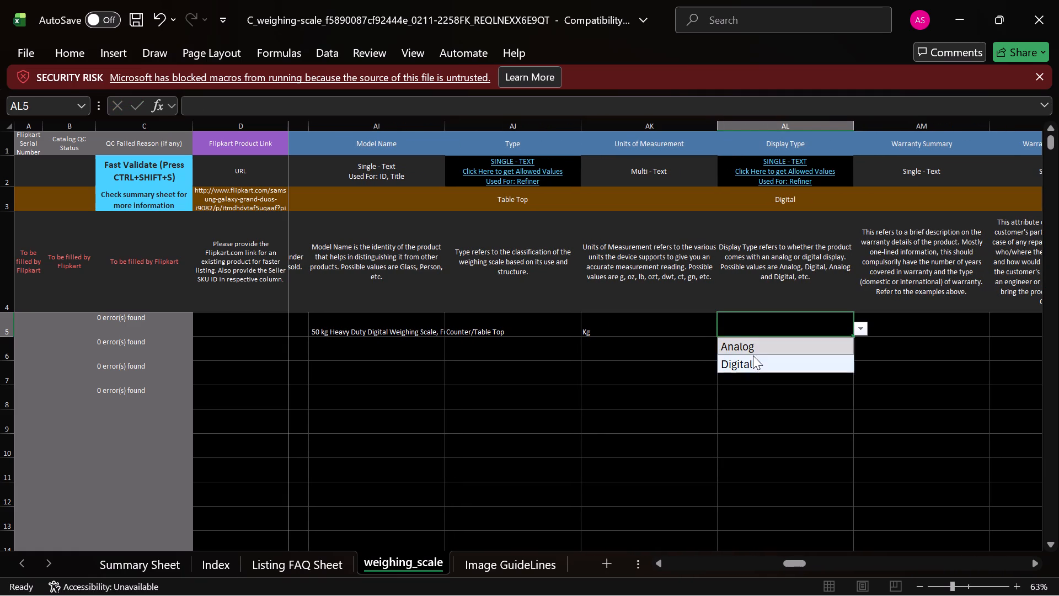
click(747, 366)
scroll(845, 339, left, 3)
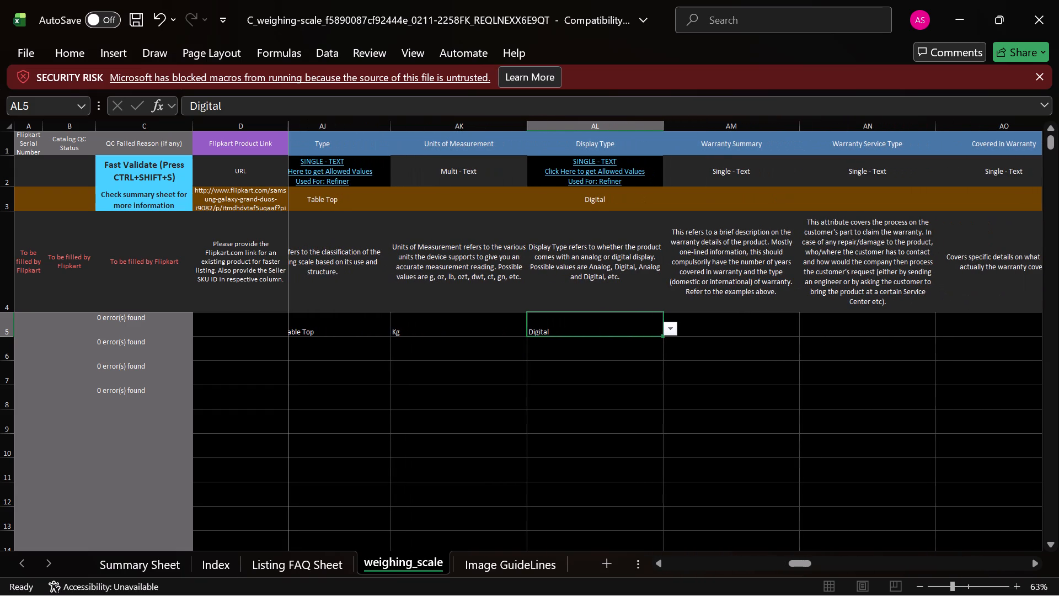
Enter NA for row 5's Warranty Summary, Warranty Service Type, Covered in Warranty and Not Covered in Warranty.
click(745, 334)
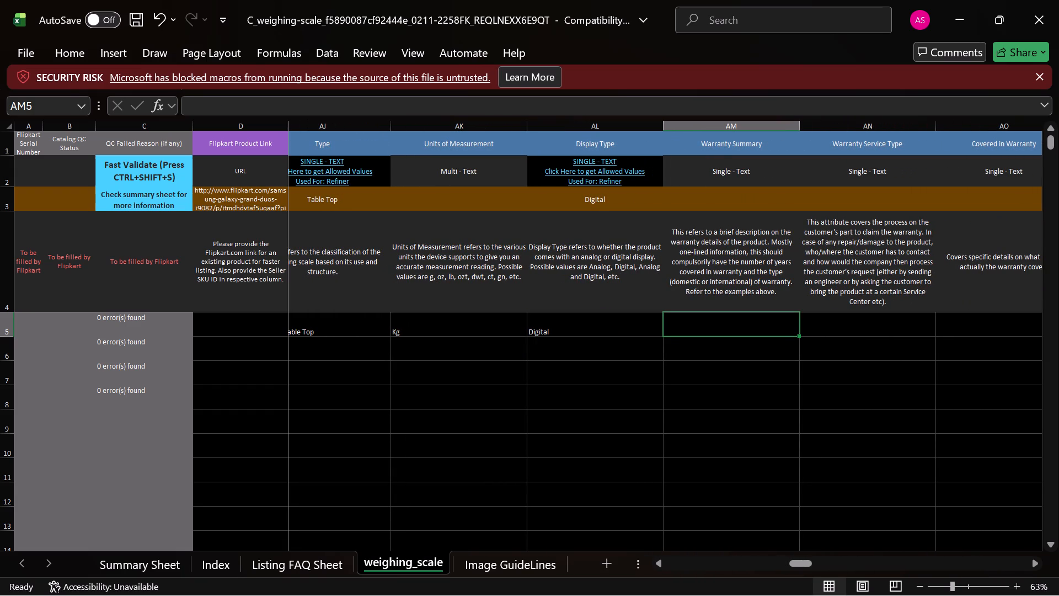
text(NA)
key(Tab)
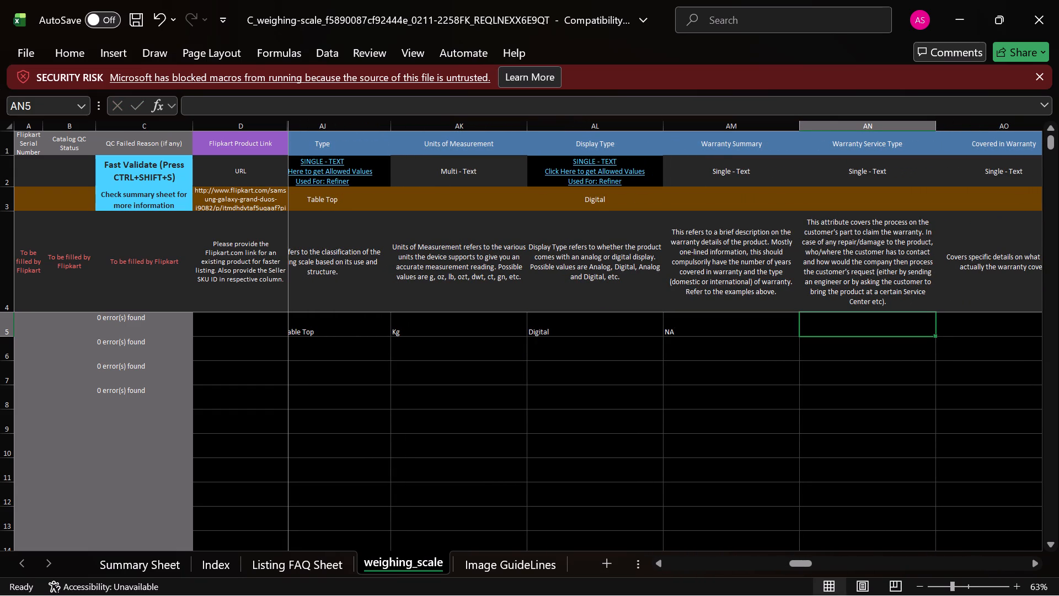
text(NA)
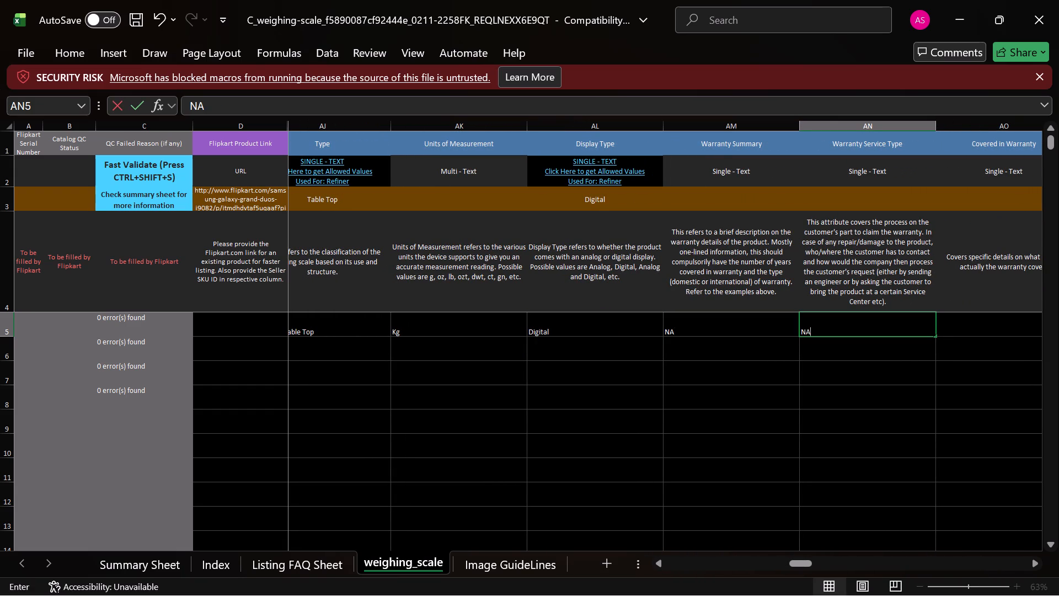
key(Tab)
text(NA)
key(Tab)
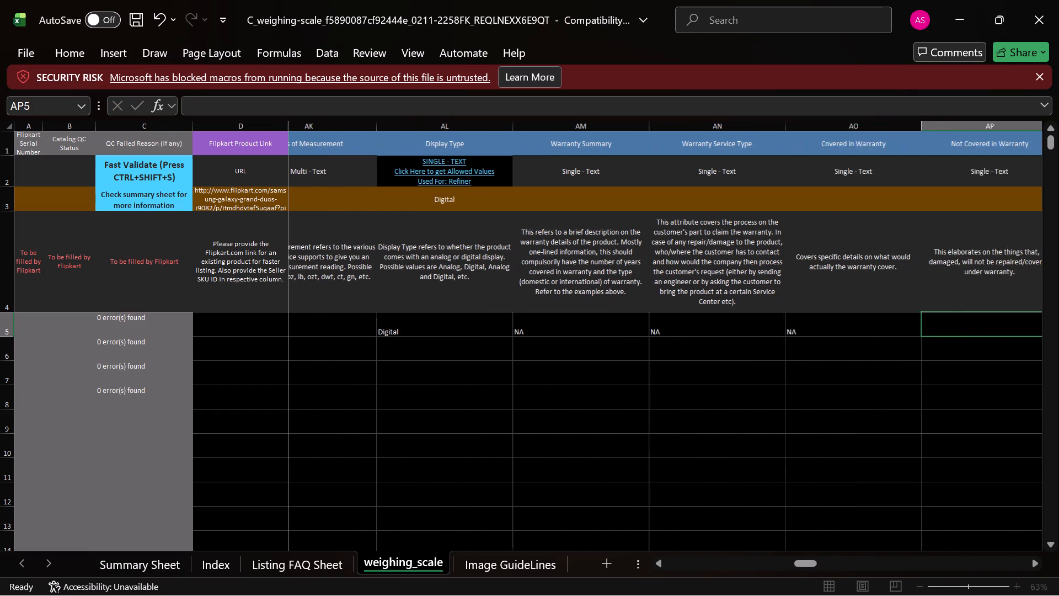
text(NA)
key(Tab)
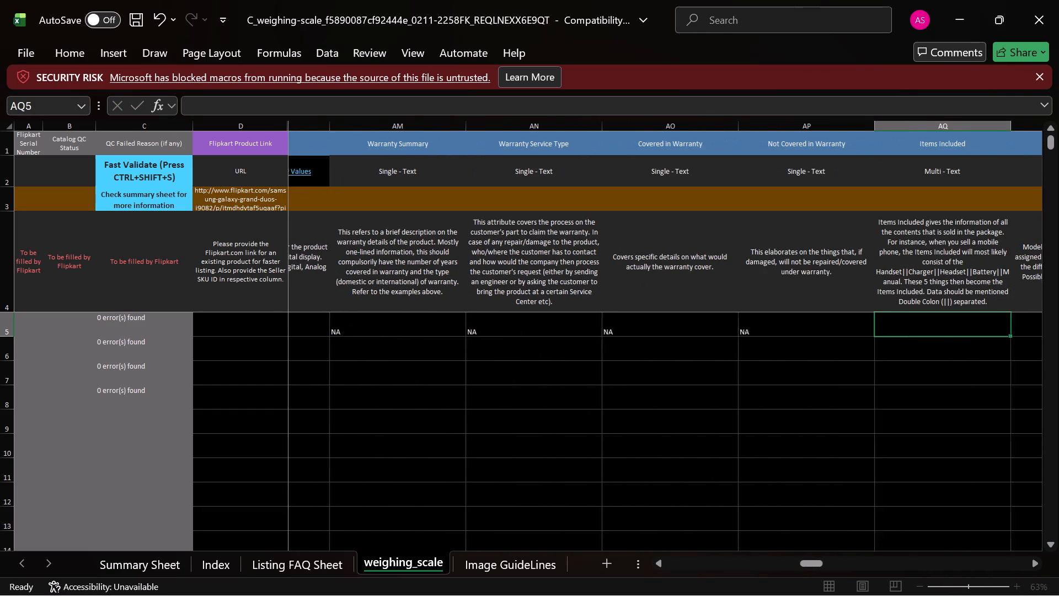
Enter Wire as row 5's Items Included.
key(shift+n)
key(BackSpace)
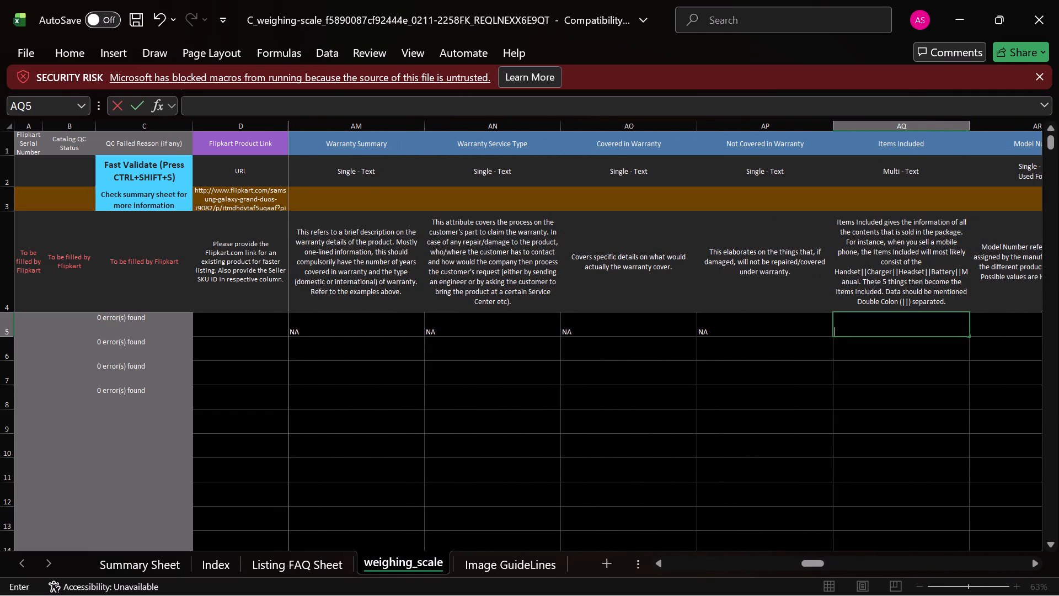
text(Wire)
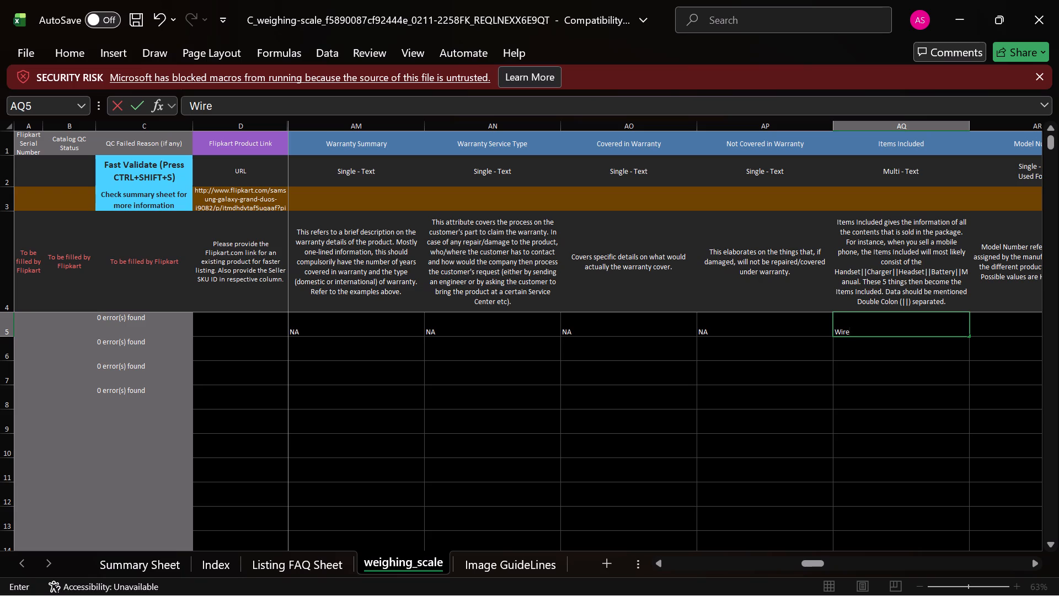
key(space)
key(BackSpace)
key(Tab)
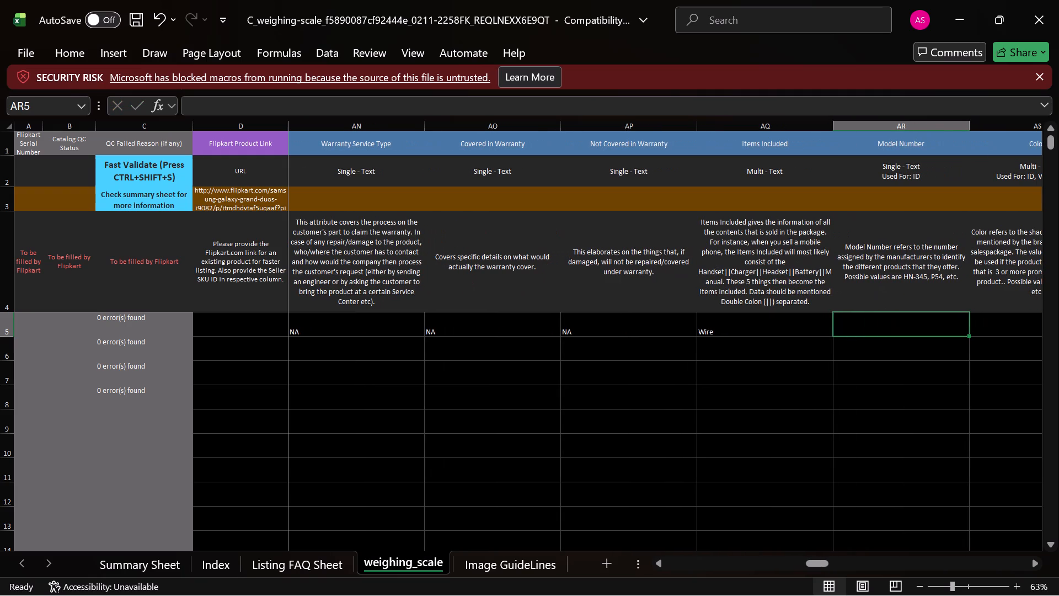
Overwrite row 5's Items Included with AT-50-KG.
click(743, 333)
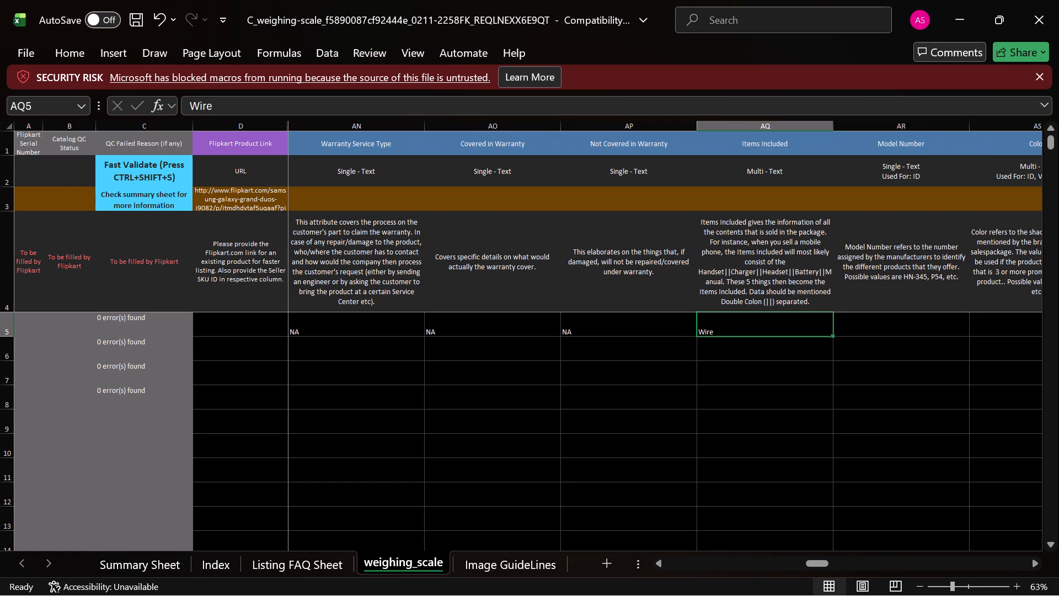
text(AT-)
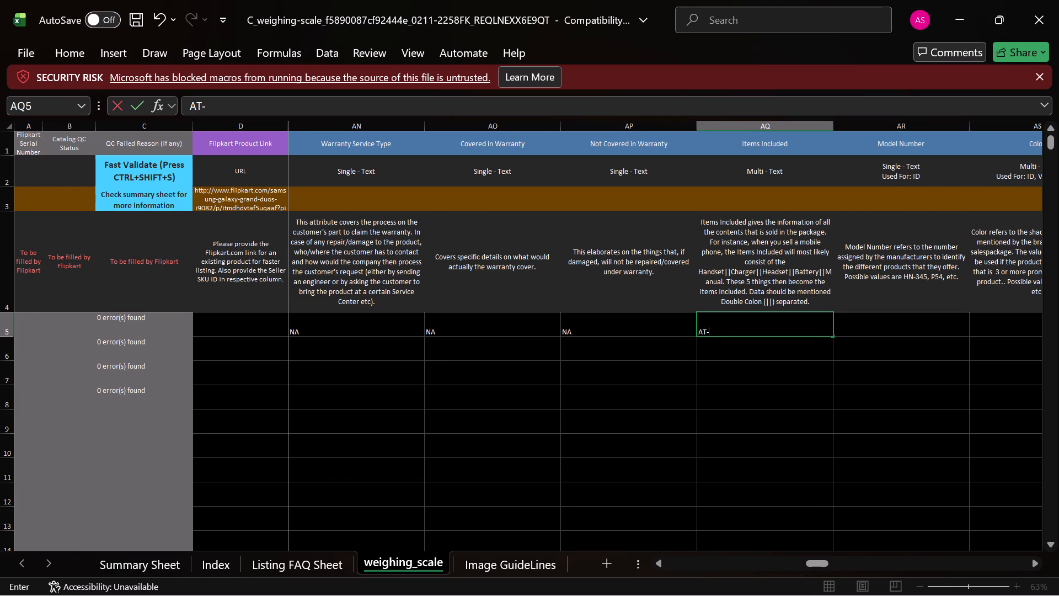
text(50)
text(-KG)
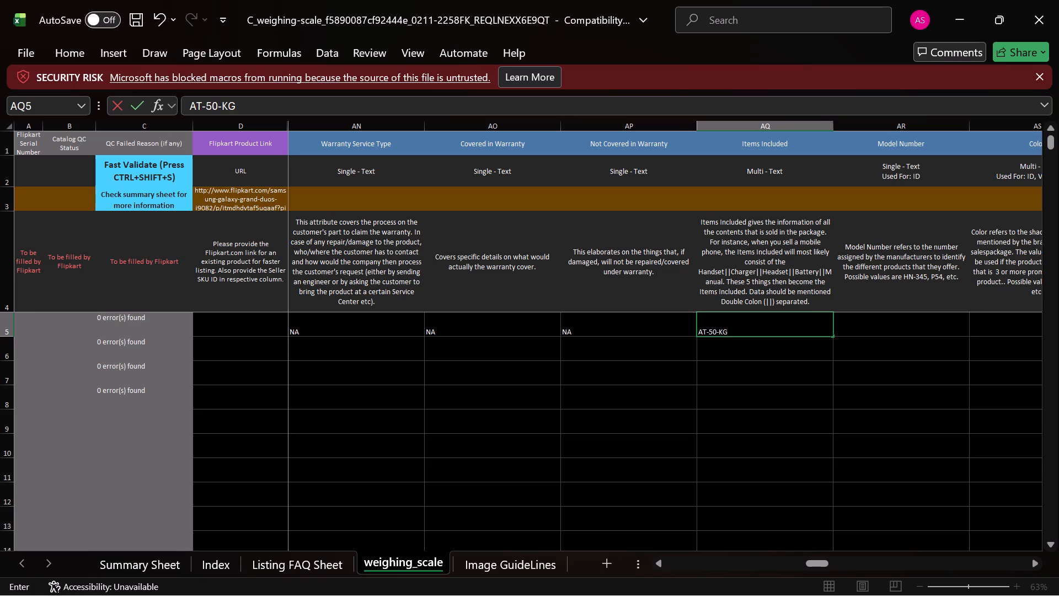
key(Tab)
Set row 5's Items Included back to Wire.
scroll(743, 333, left, 1)
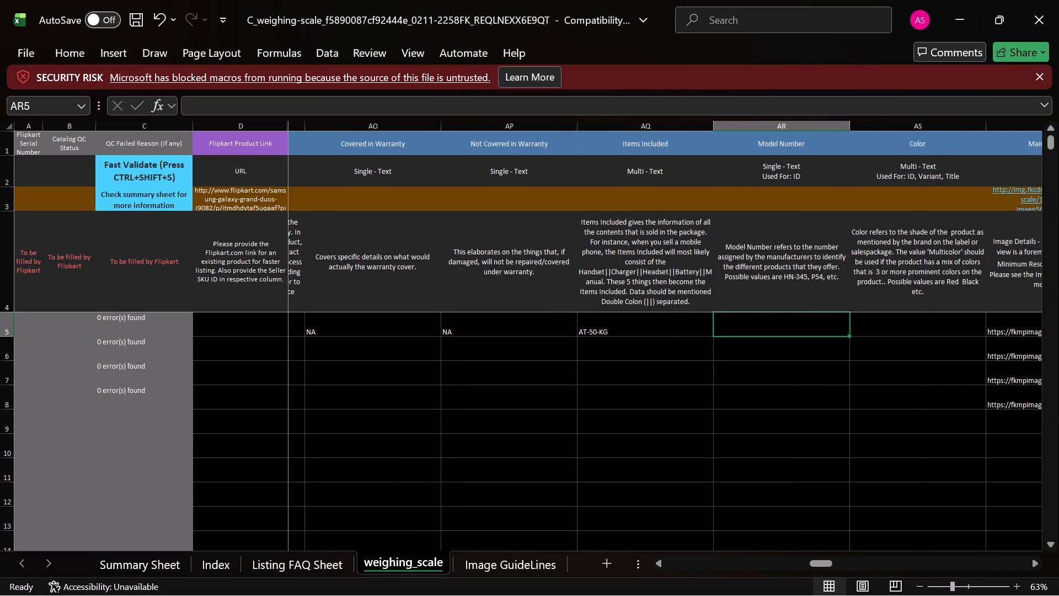
click(668, 334)
key(BackSpace)
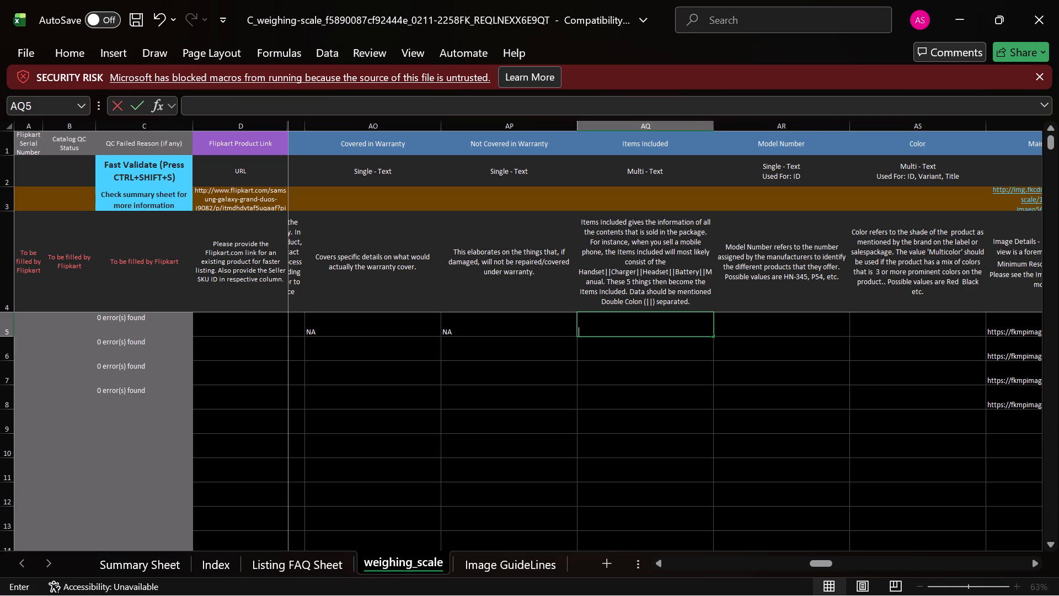
text(Wire)
key(Tab)
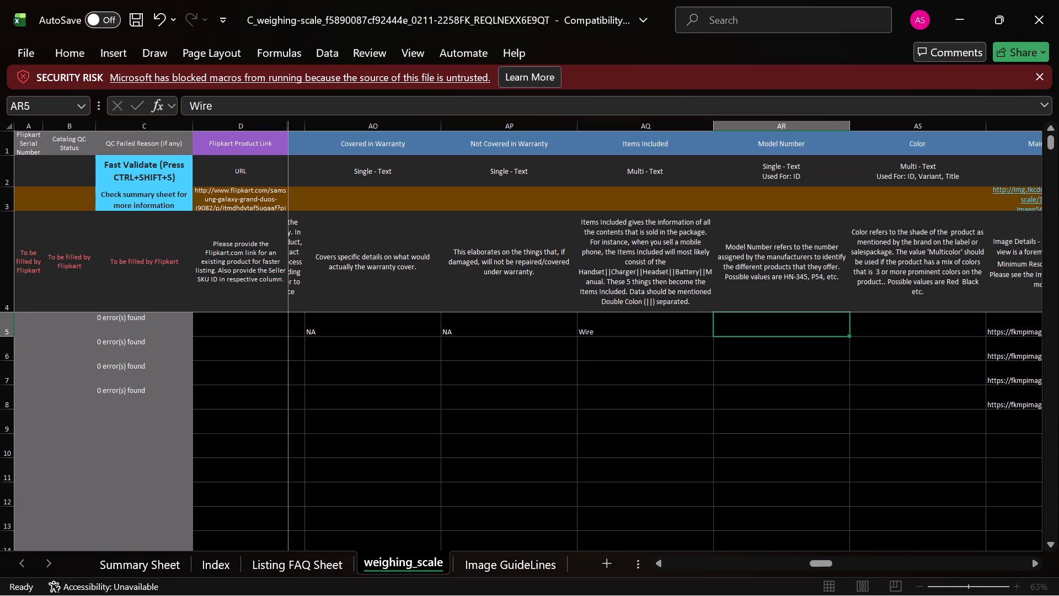
Enter AT-50-KG as row 5's Model Number.
text(AT-)
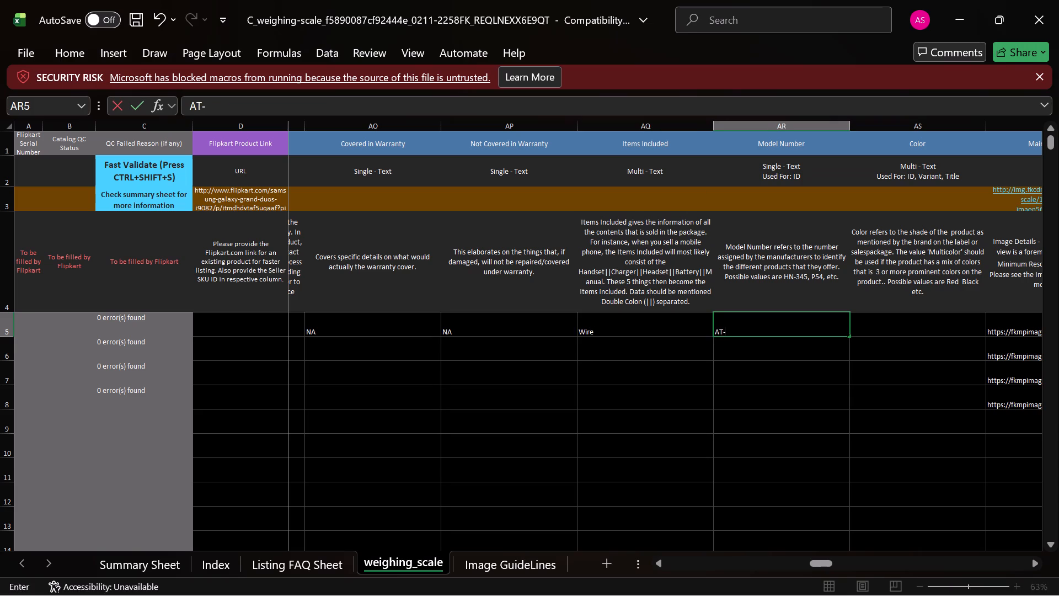
text(50-KG)
key(Tab)
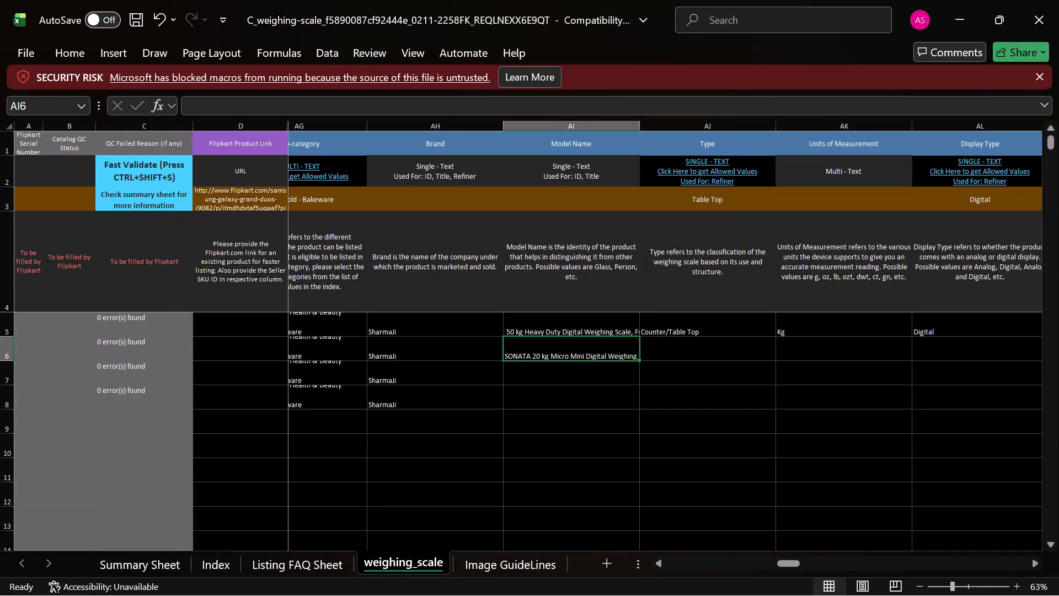
click(529, 375)
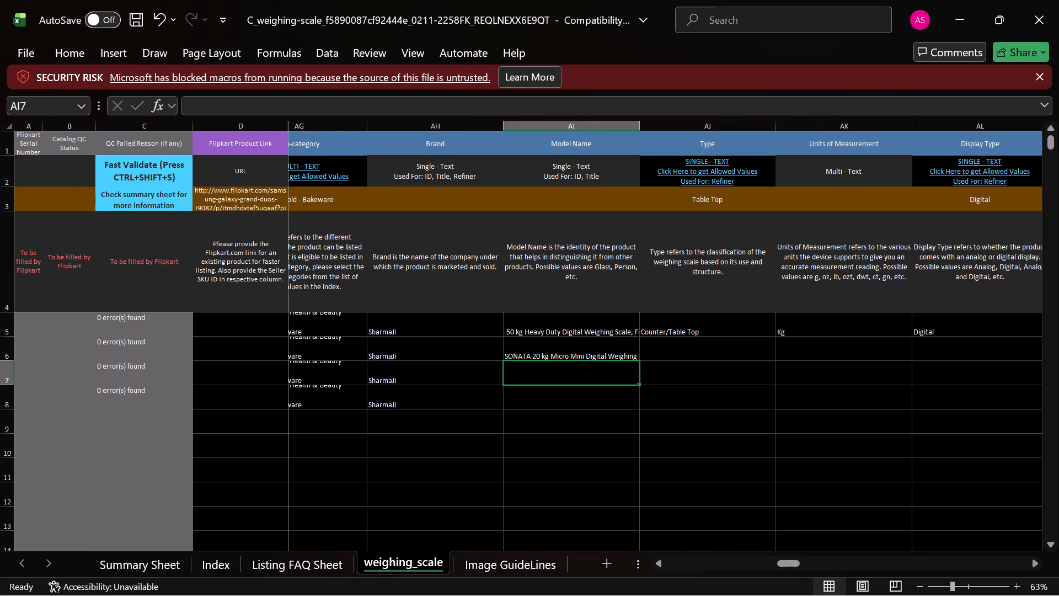
Set row 6's Type to Counter/Table Top.
click(689, 351)
click(778, 349)
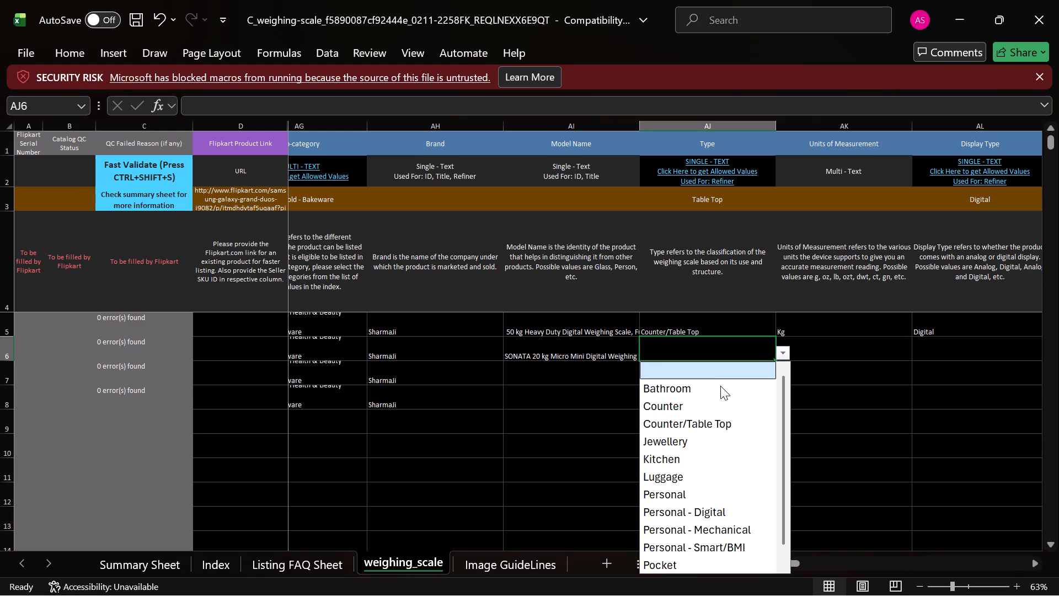
click(692, 418)
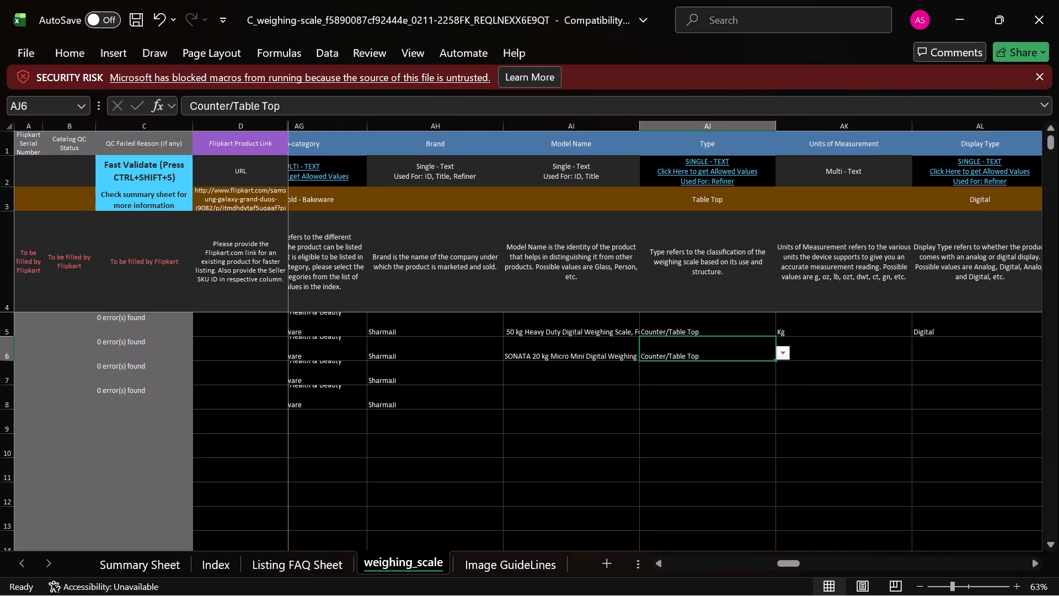
Enter "Kg, g" as row 6's Units of Measurement in Excel, checking the 20 kg scale's specifications in ChatGPT.
click(809, 357)
text(Kg,)
key(space)
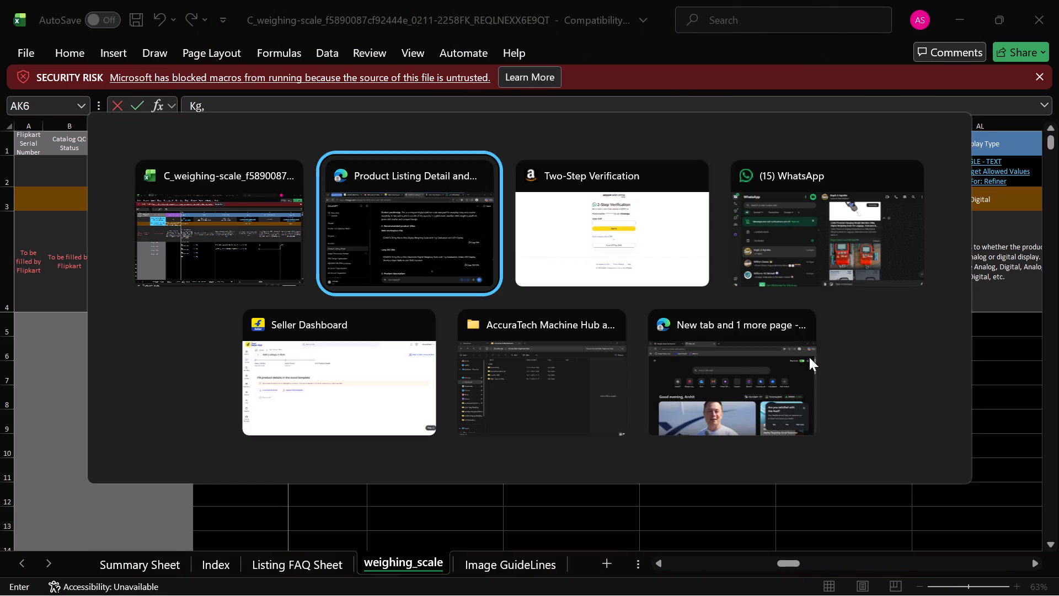
scroll(809, 357, down, 2)
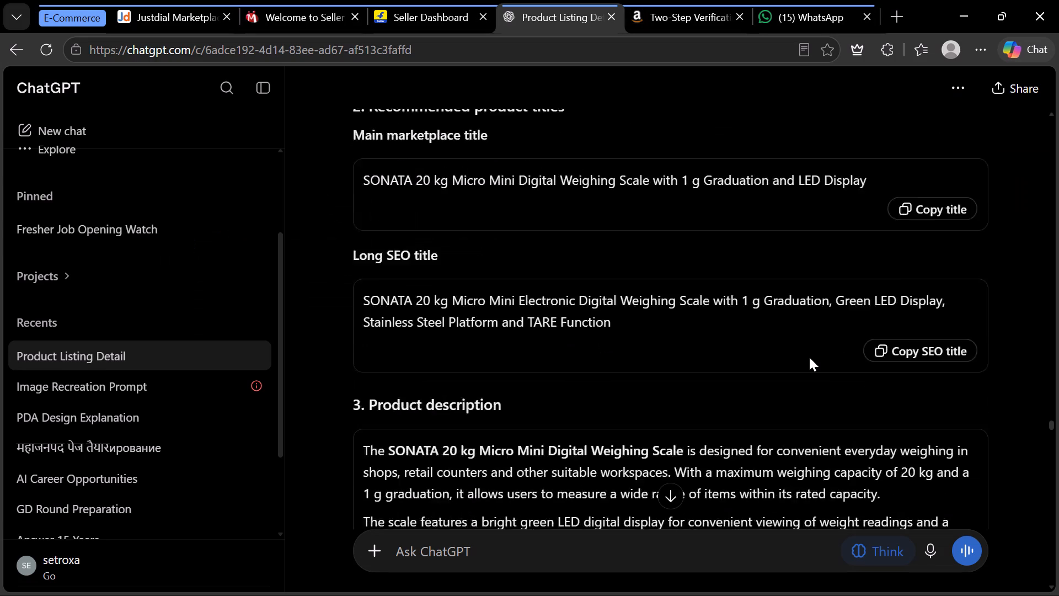
scroll(809, 357, down, 4)
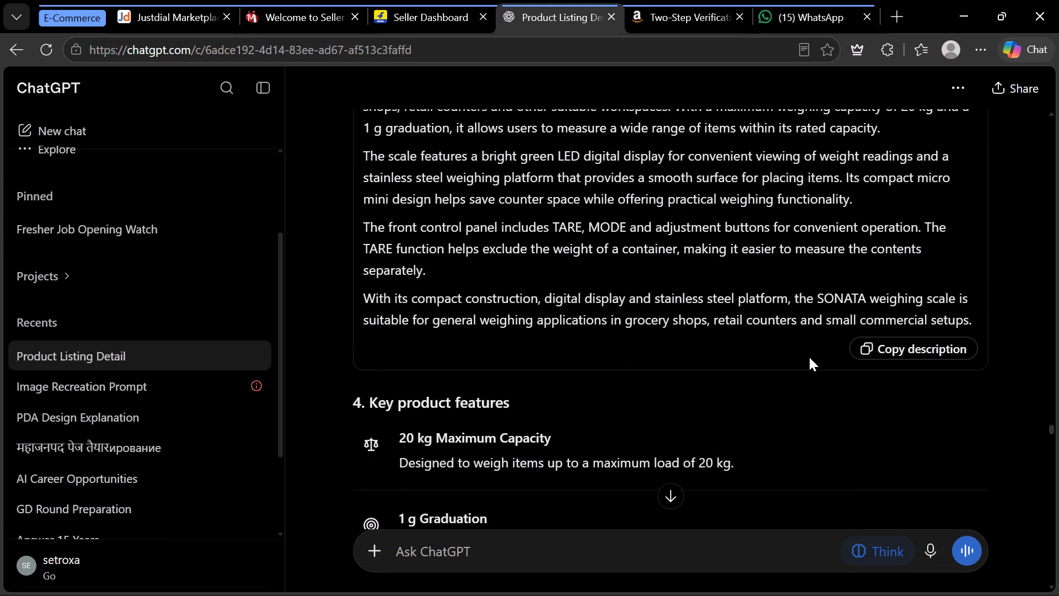
scroll(809, 357, down, 2)
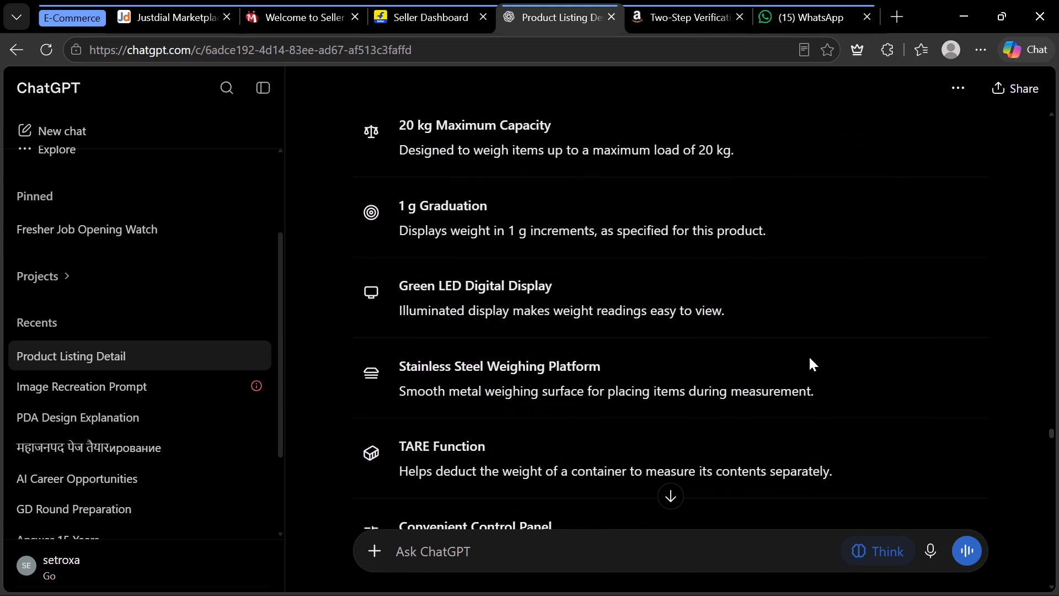
scroll(809, 357, down, 4)
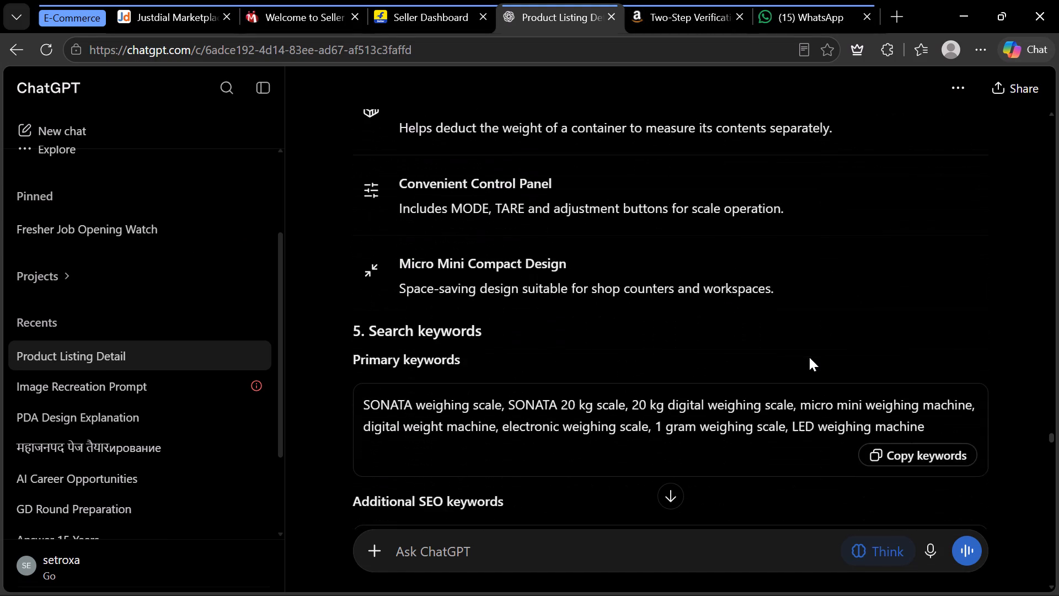
scroll(809, 357, down, 5)
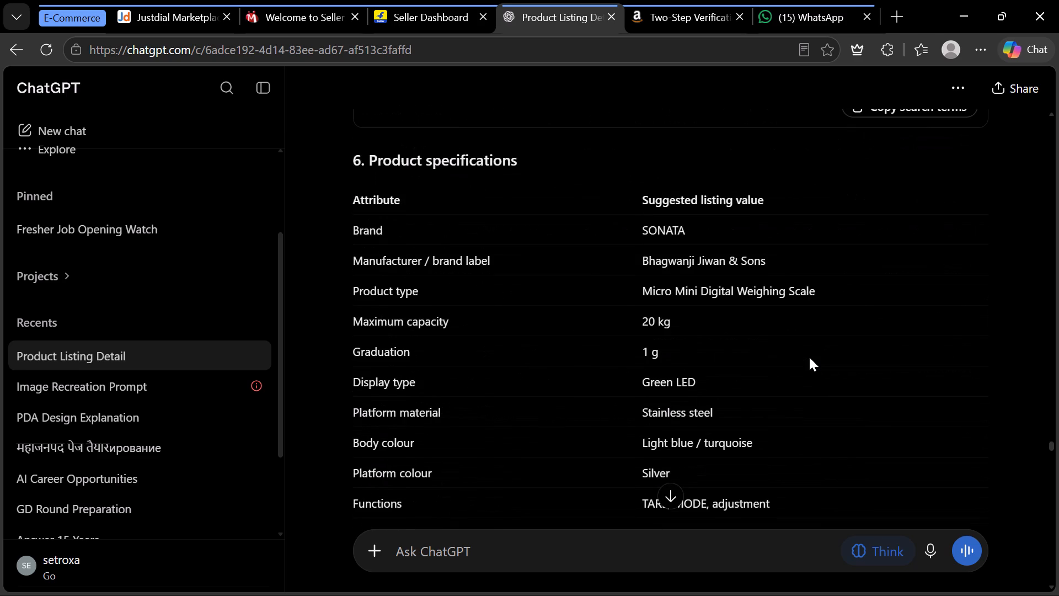
scroll(809, 357, down, 2)
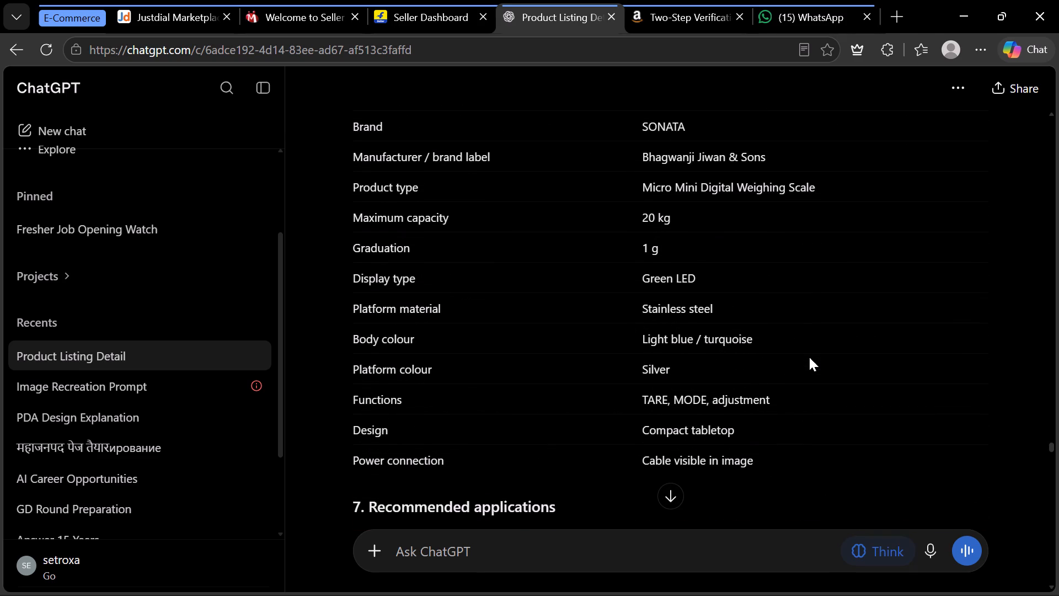
scroll(809, 357, down, 4)
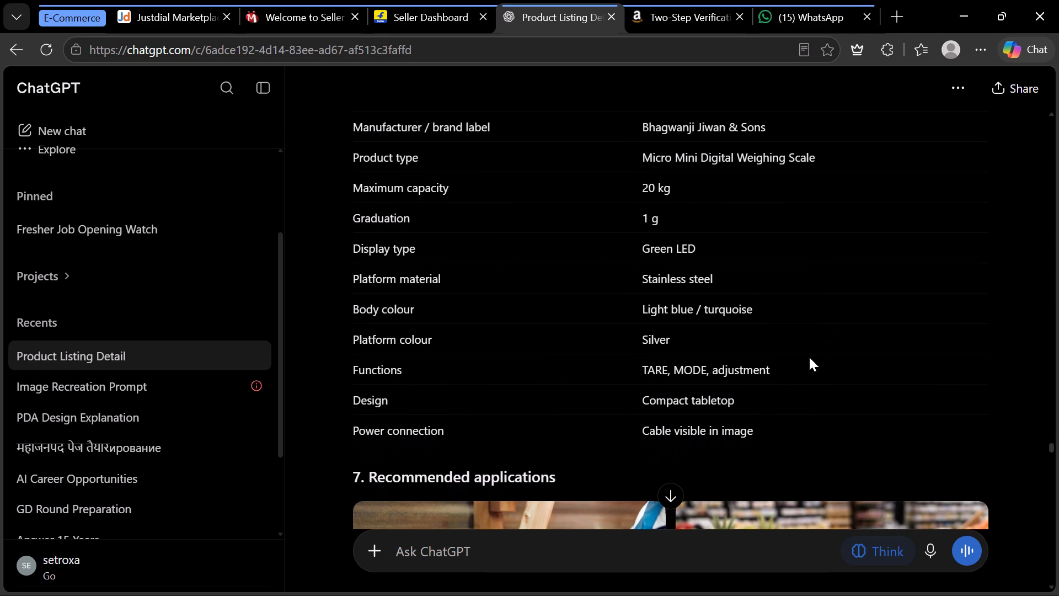
scroll(809, 357, down, 4)
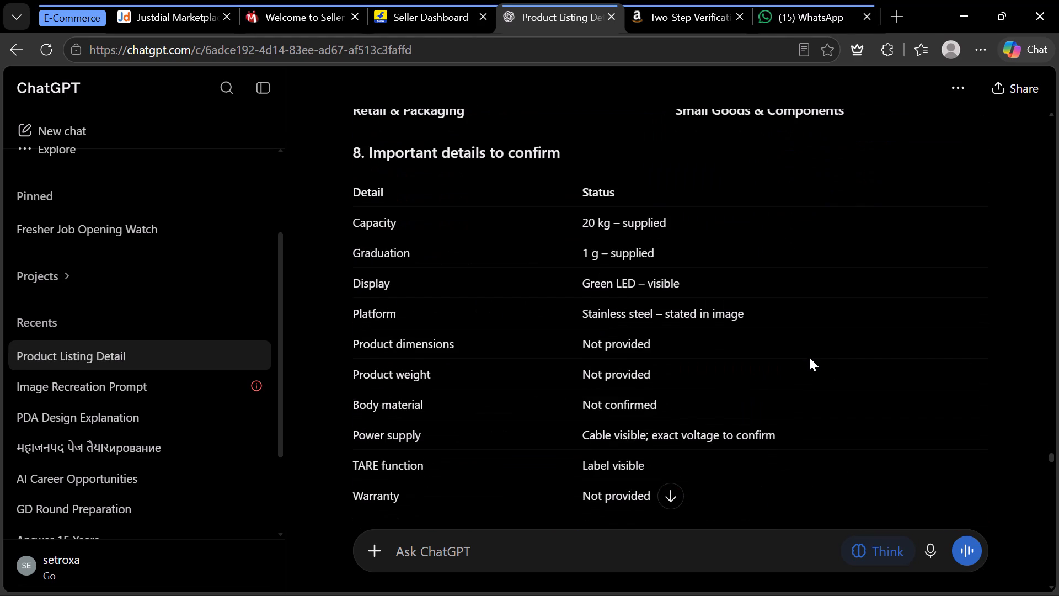
scroll(809, 357, down, 3)
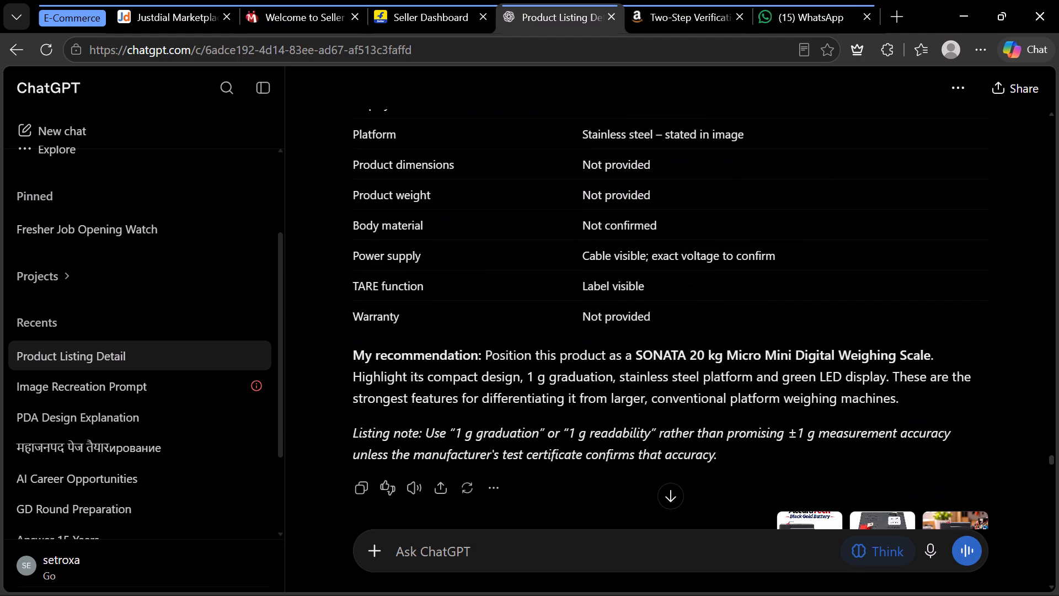
scroll(809, 357, down, 2)
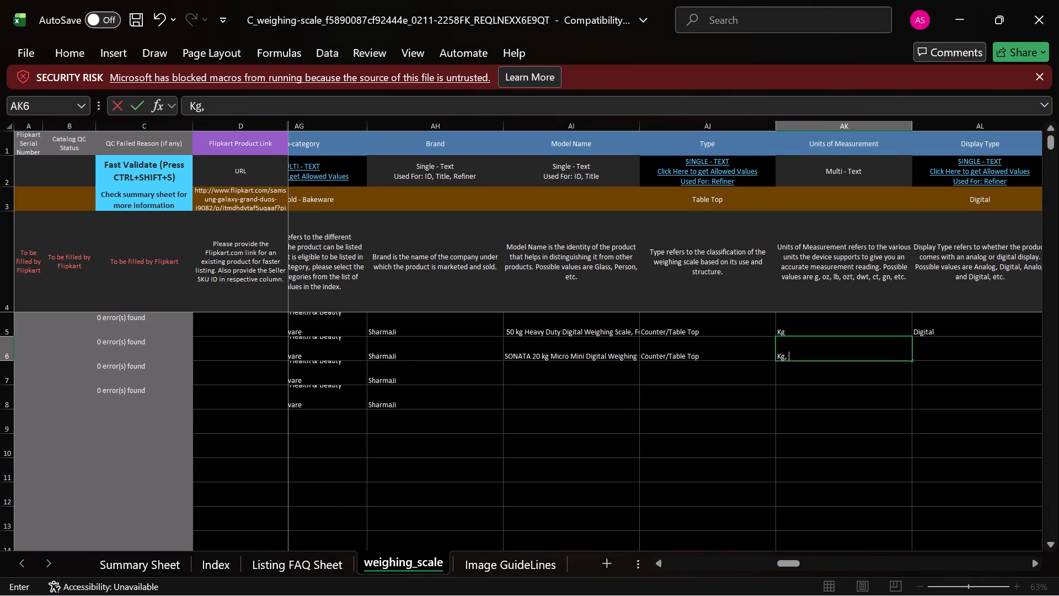
key(g)
key(space)
key(Tab)
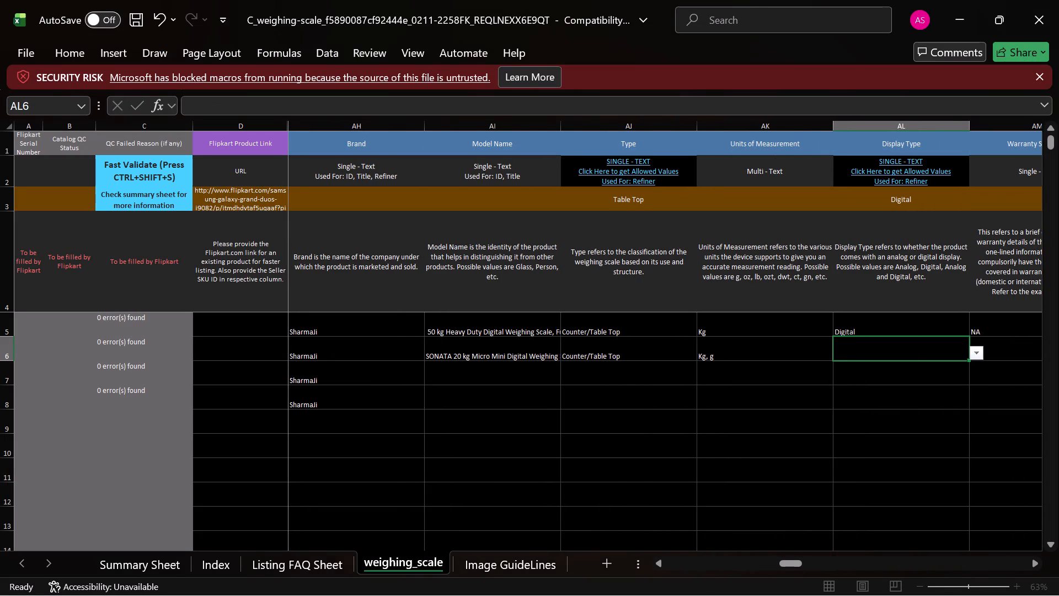
Set row 6's Display Type to Digital.
click(975, 351)
click(896, 385)
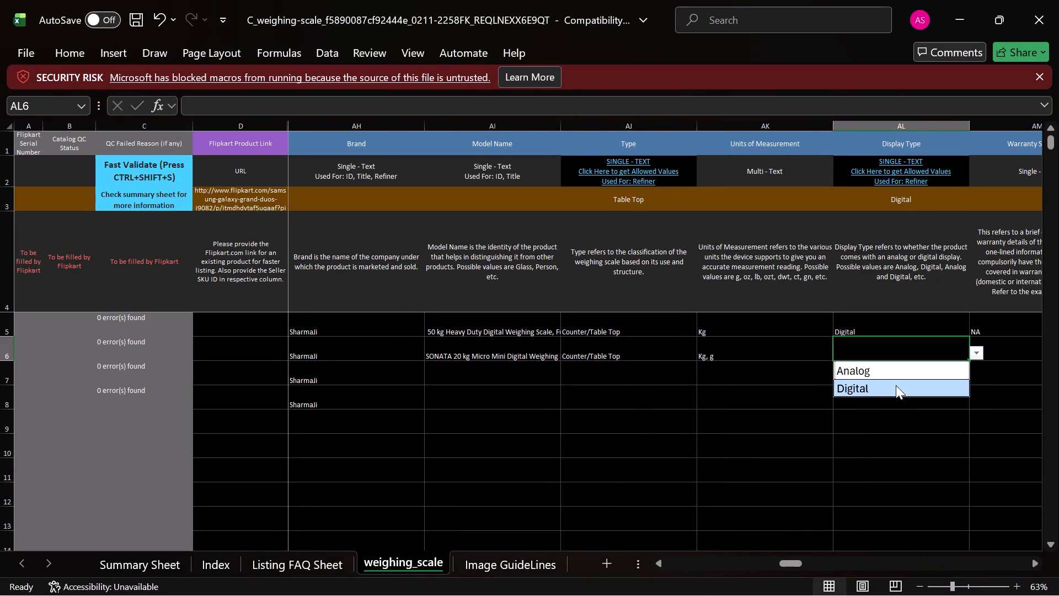
Copy row 5's Warranty Summary value NA into rows 6 and 7 of the same column.
scroll(896, 385, left, 6)
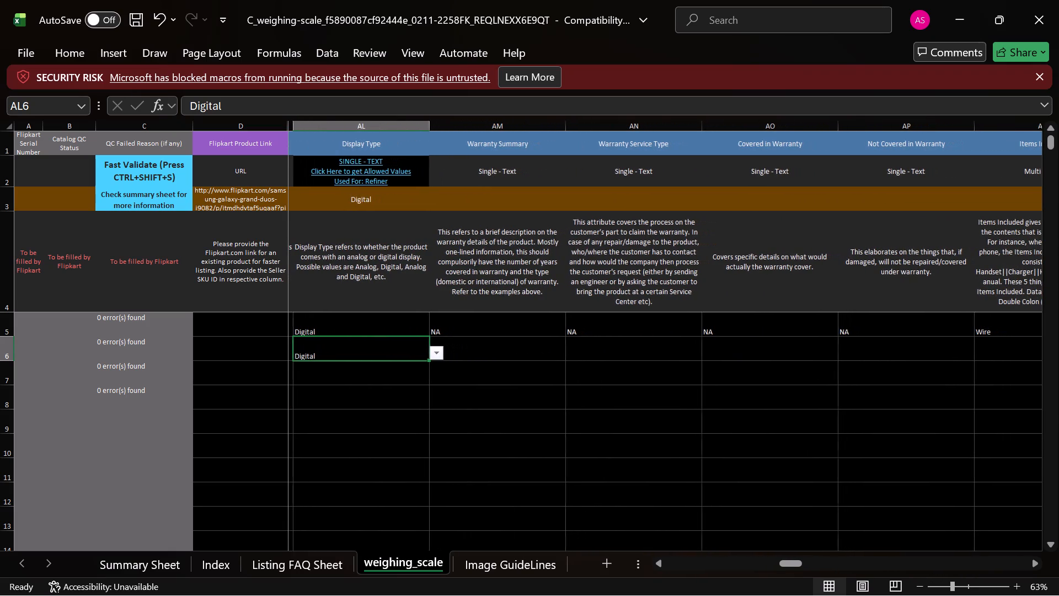
click(522, 332)
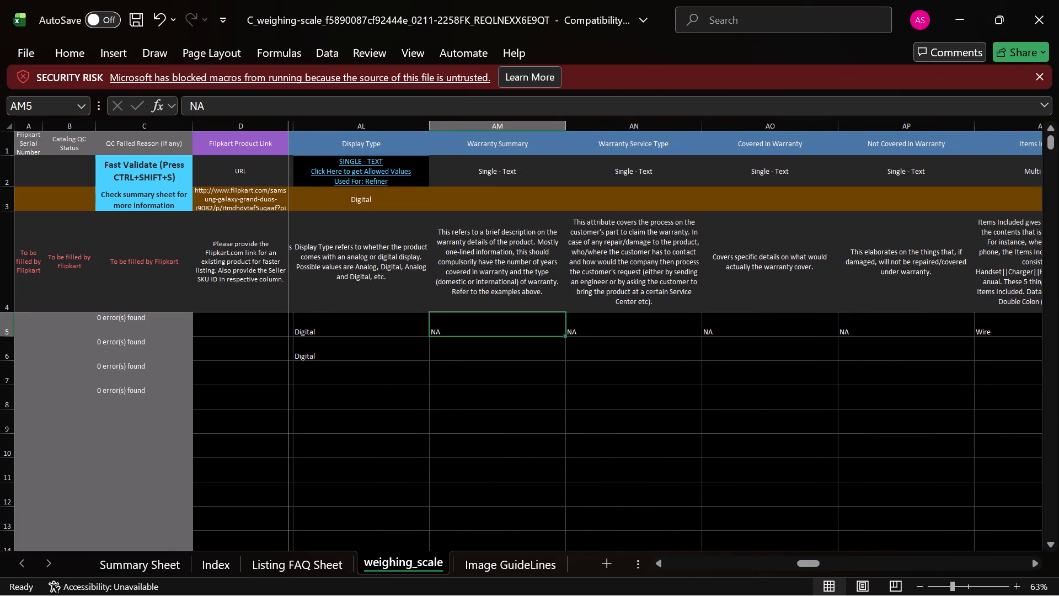
key(ctrl+c)
key(Down)
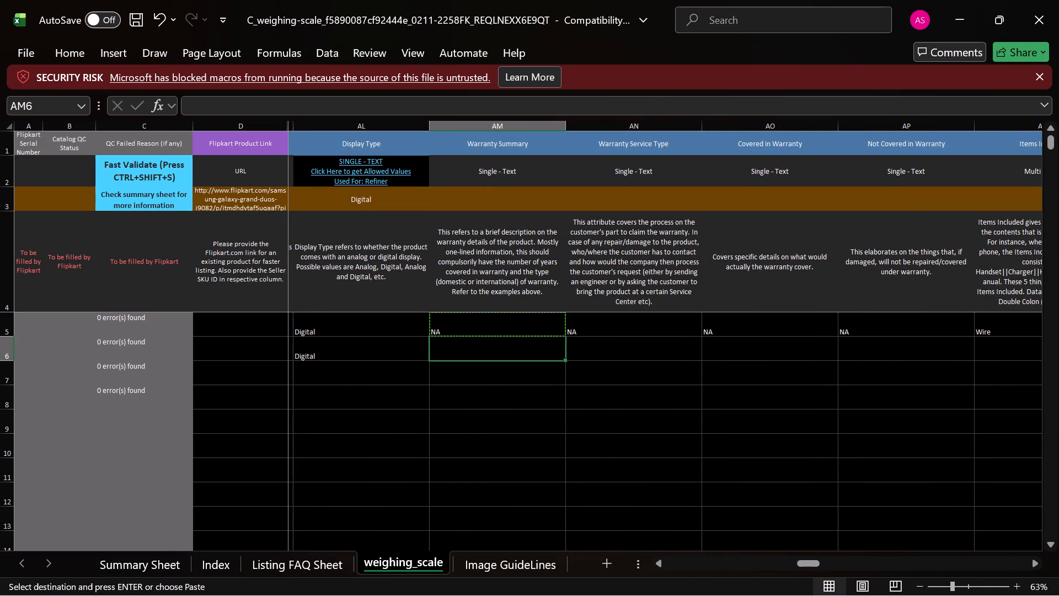
key(ctrl+v)
key(Down)
key(ctrl+v)
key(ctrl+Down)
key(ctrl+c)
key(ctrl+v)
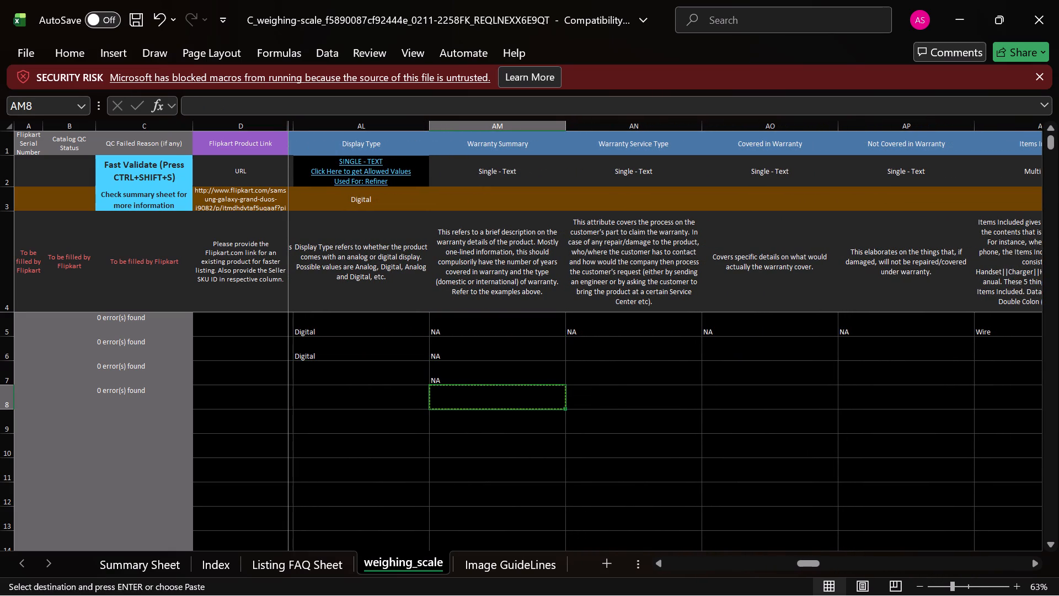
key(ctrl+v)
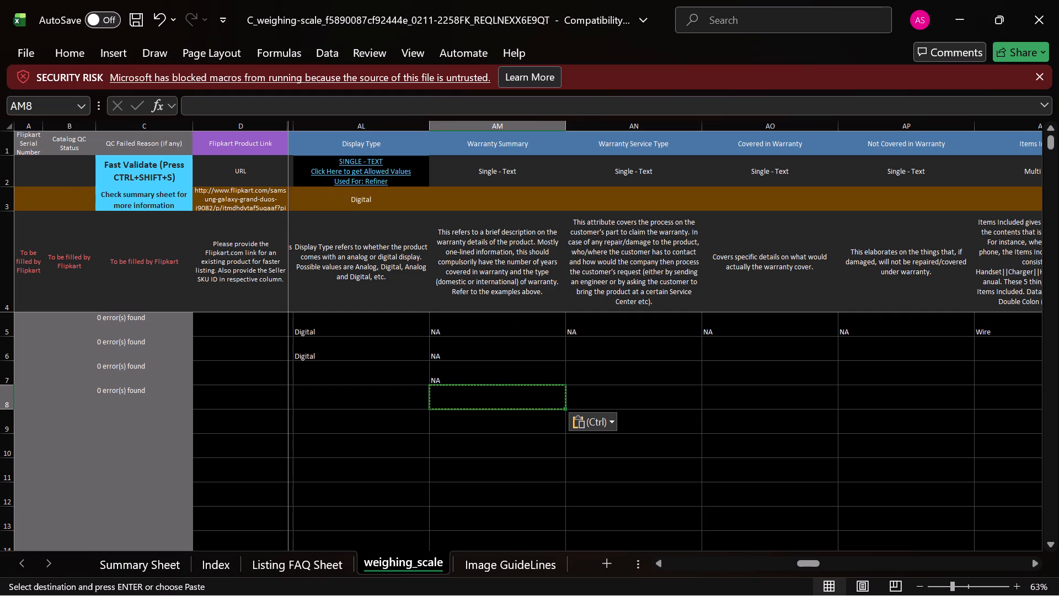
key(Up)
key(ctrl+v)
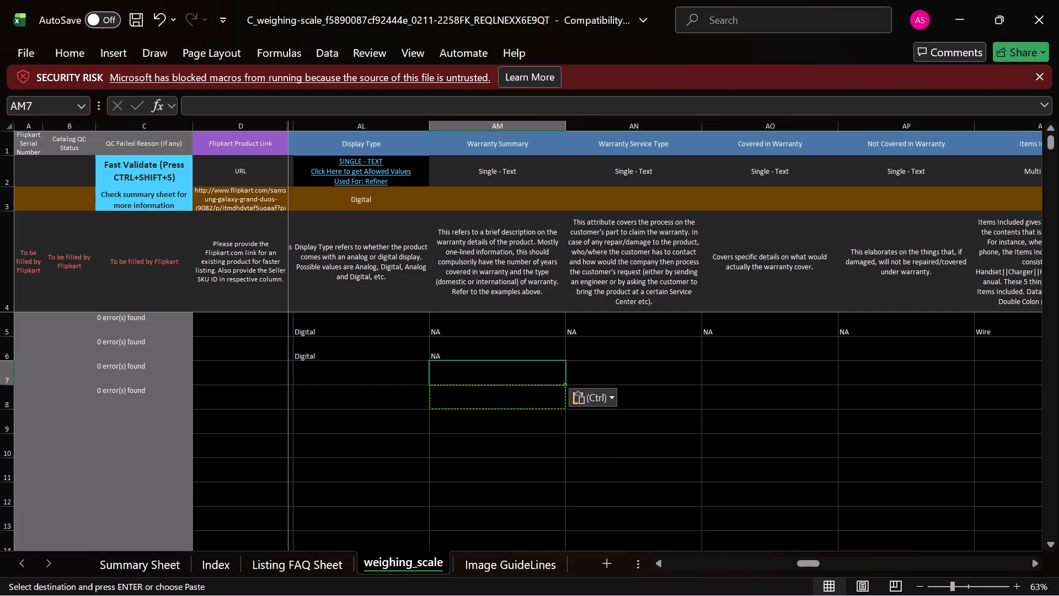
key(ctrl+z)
Copy row 7's Warranty Summary value NA into row 8.
key(ctrl+c)
key(Down)
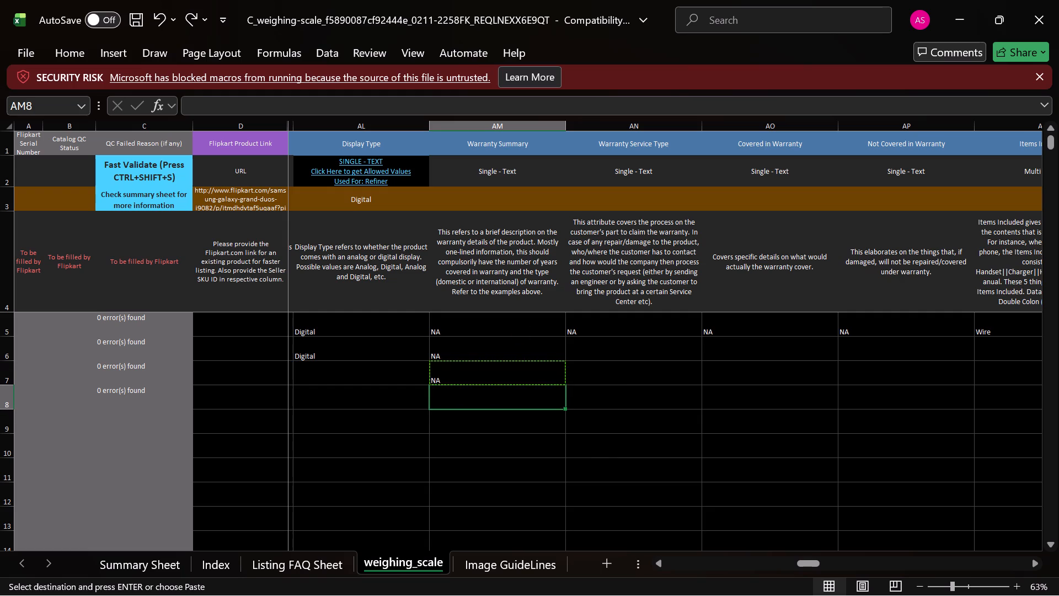
key(ctrl+v)
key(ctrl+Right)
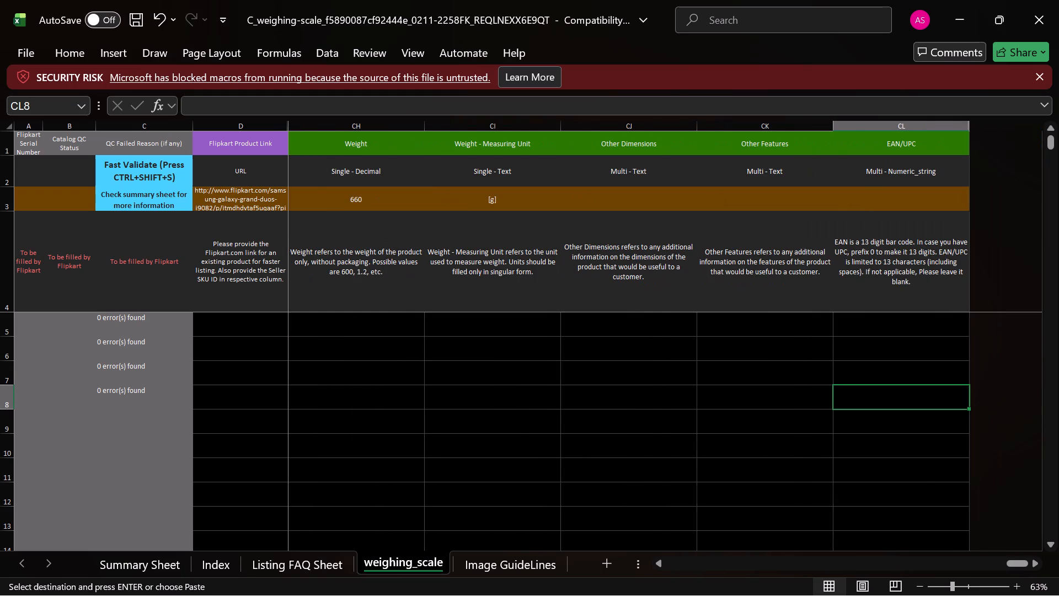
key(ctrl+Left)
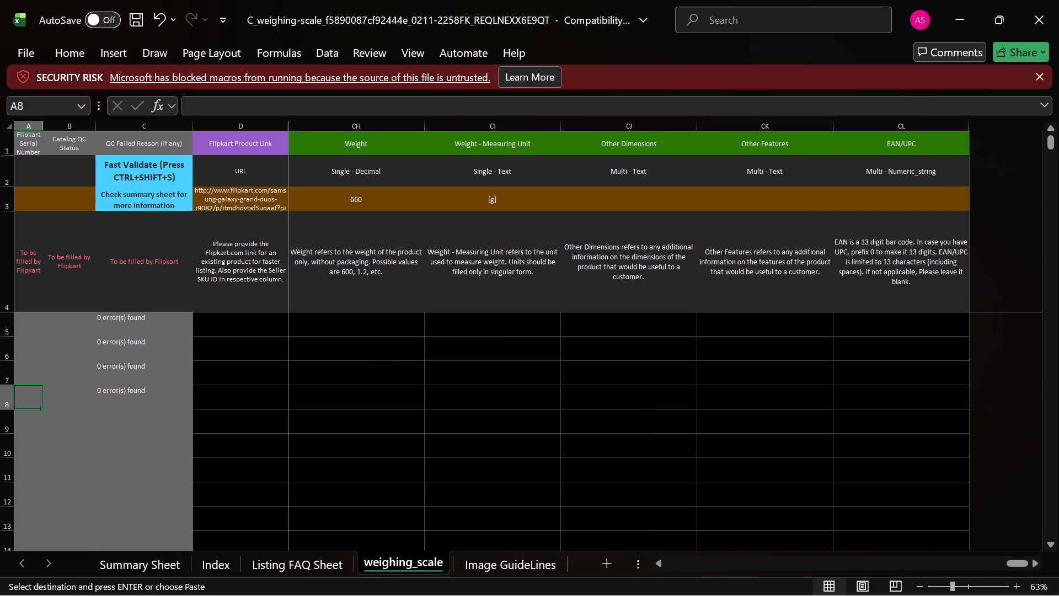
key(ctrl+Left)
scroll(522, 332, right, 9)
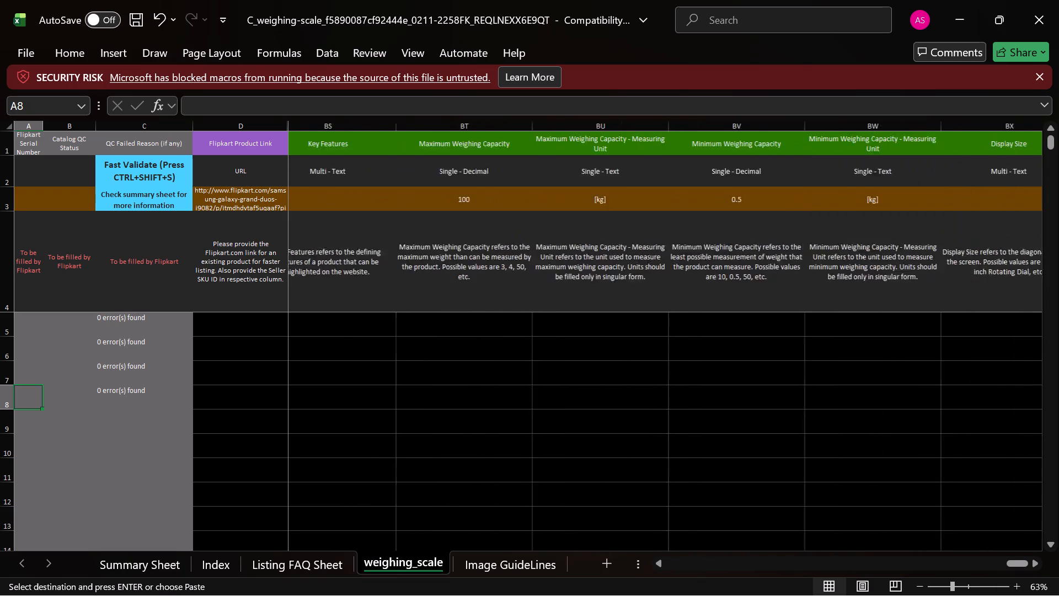
Paste the copied NA into the Warranty Service Type cells of rows 6, 7 and 8.
scroll(522, 332, right, 4)
scroll(522, 332, left, 1)
scroll(522, 332, right, 4)
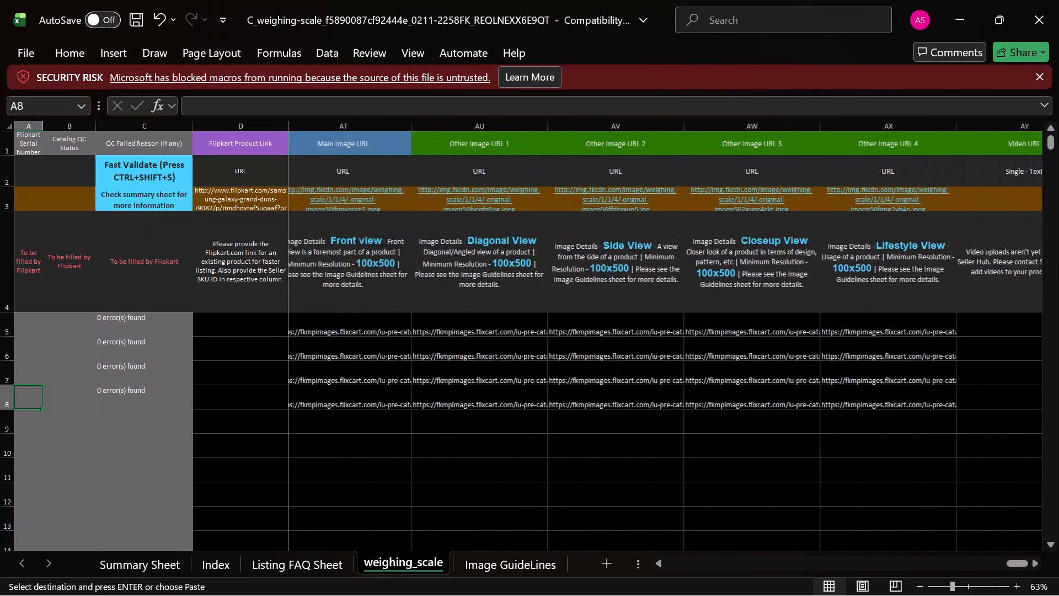
scroll(522, 332, right, 3)
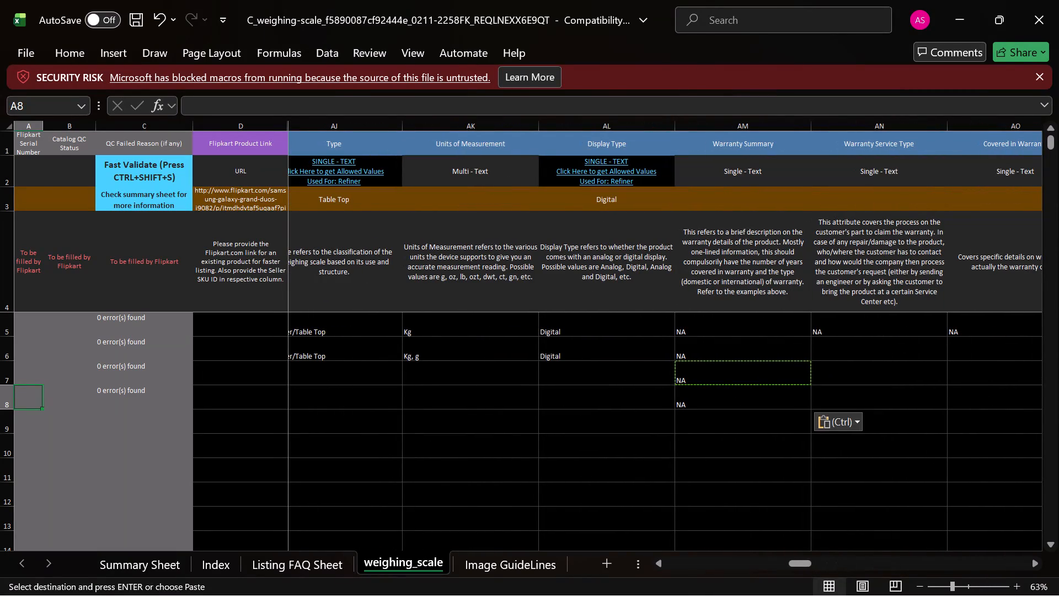
click(831, 354)
key(ctrl+v)
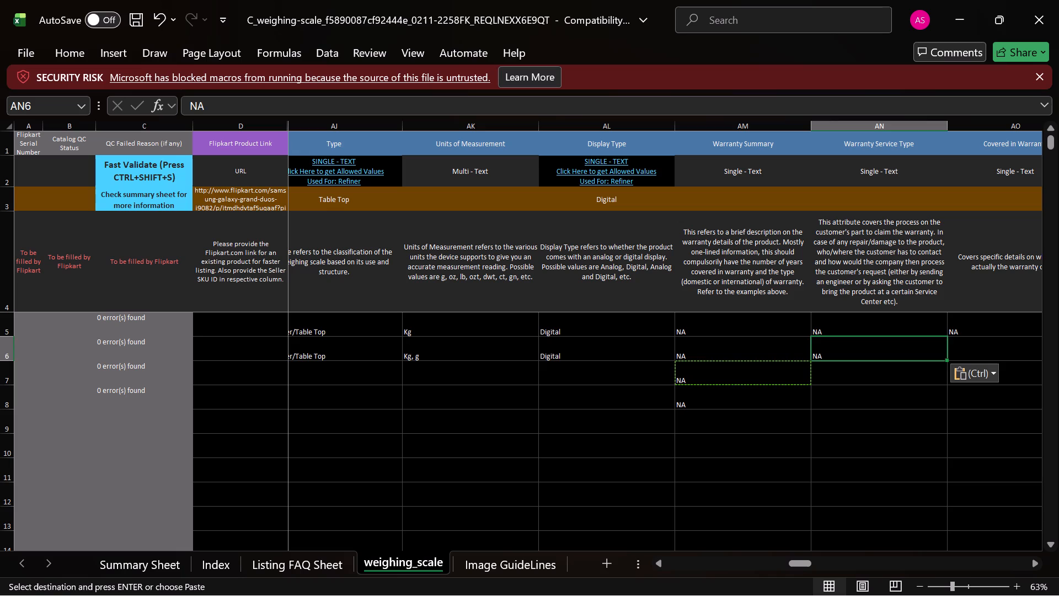
key(Down)
key(ctrl+v)
key(ctrl+Down)
key(ctrl+v)
Paste NA into the Covered in Warranty cells of rows 6, 7 and 8.
key(Right)
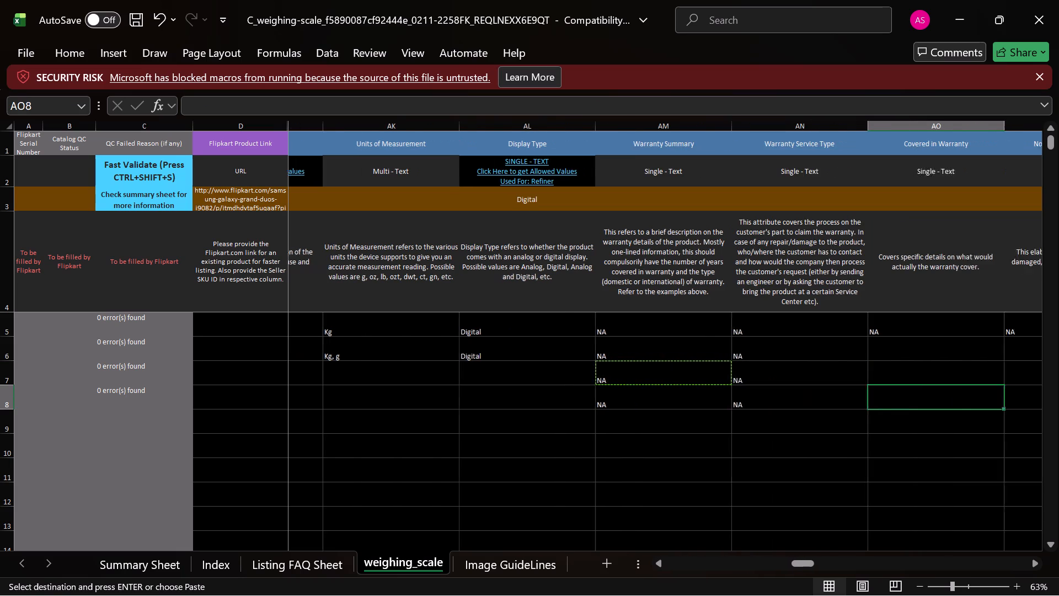
key(ctrl+v)
key(ctrl+Up)
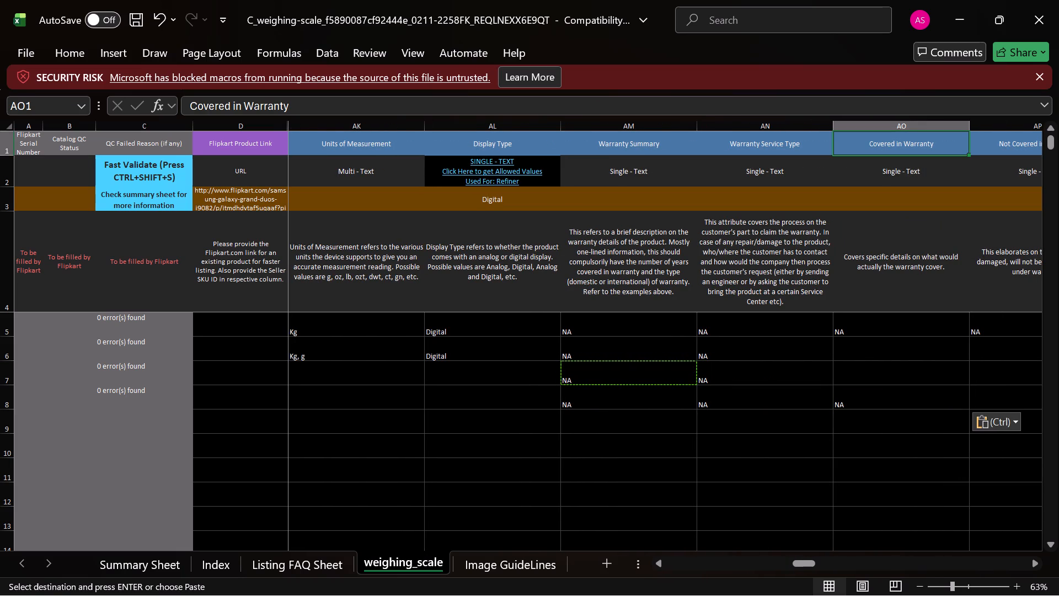
key(Right)
key(Right)
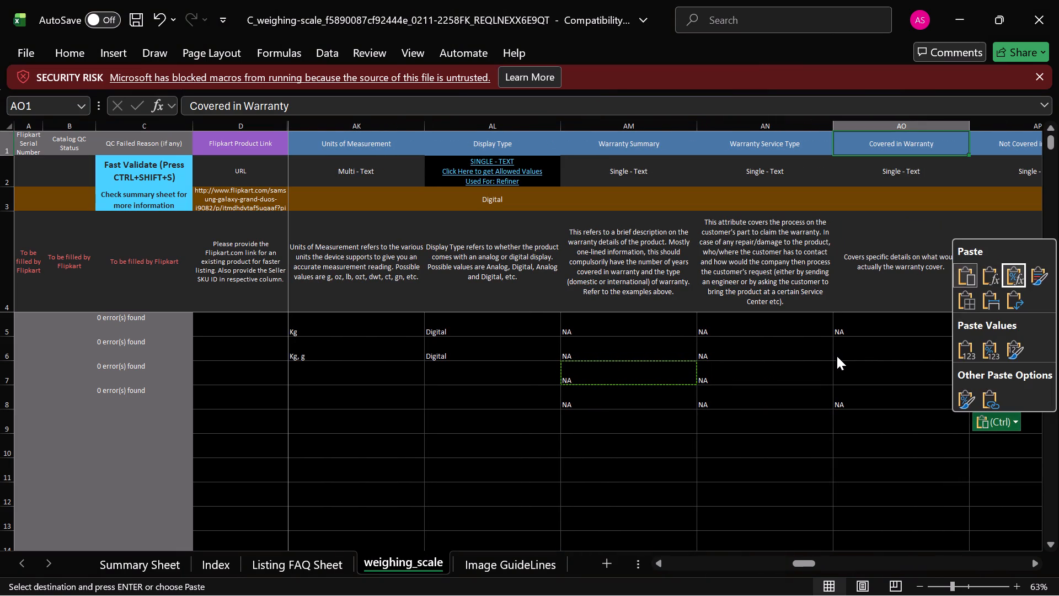
click(849, 352)
click(849, 352)
key(ctrl+v)
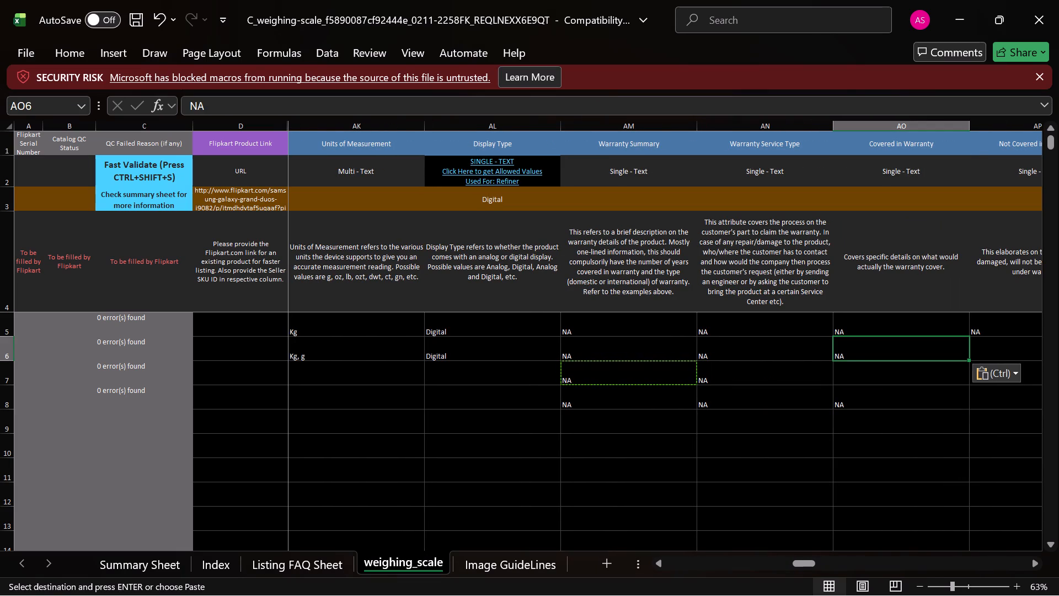
key(Down)
key(ctrl+v)
Paste NA into the Not Covered in Warranty cells of rows 6, 7 and 8.
key(Right)
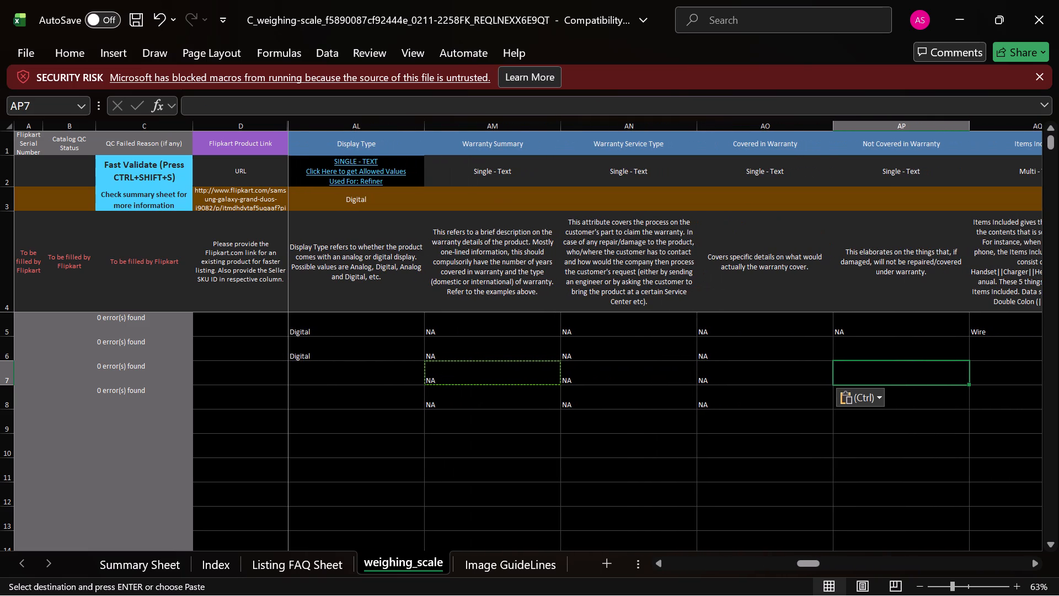
key(Up)
key(ctrl+v)
key(Down)
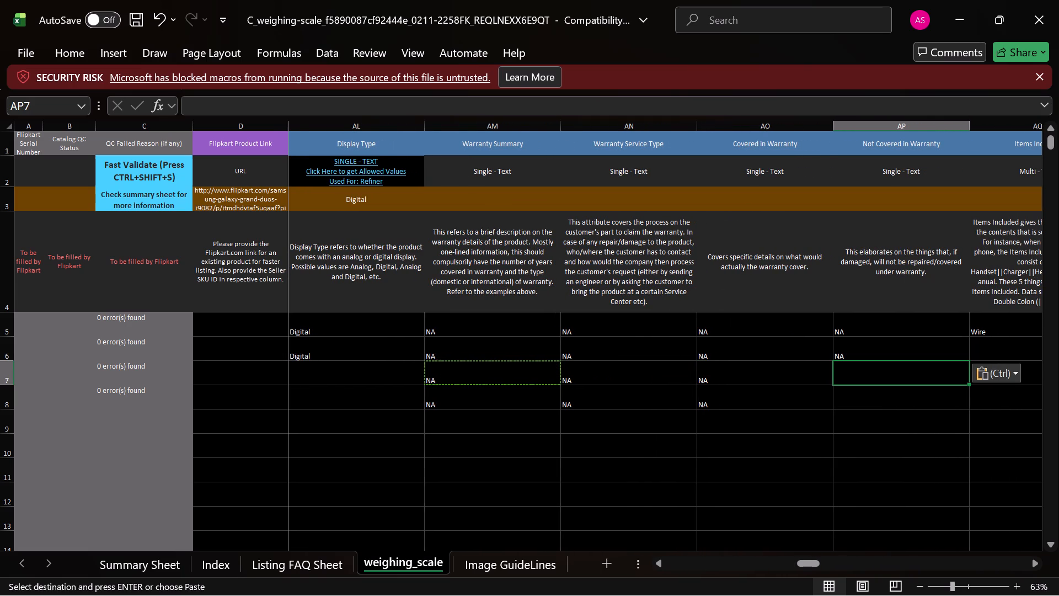
key(ctrl+v)
key(Down)
key(ctrl+v)
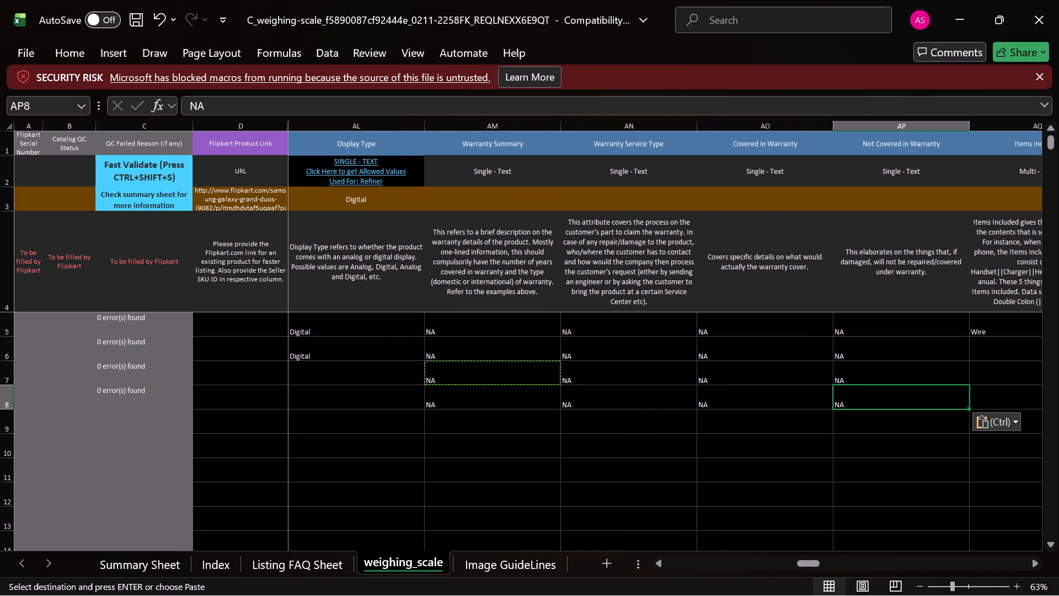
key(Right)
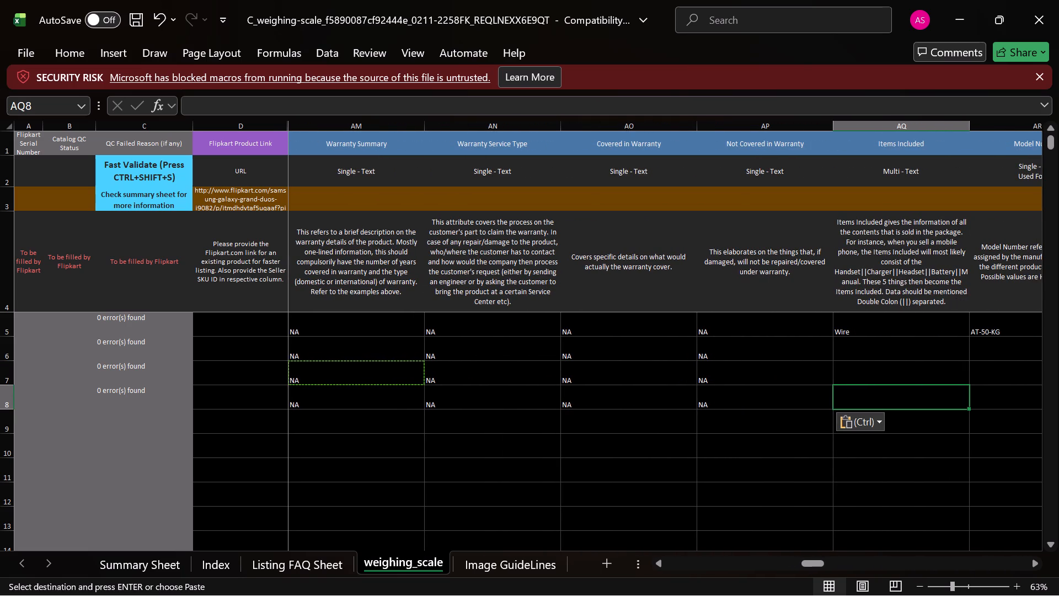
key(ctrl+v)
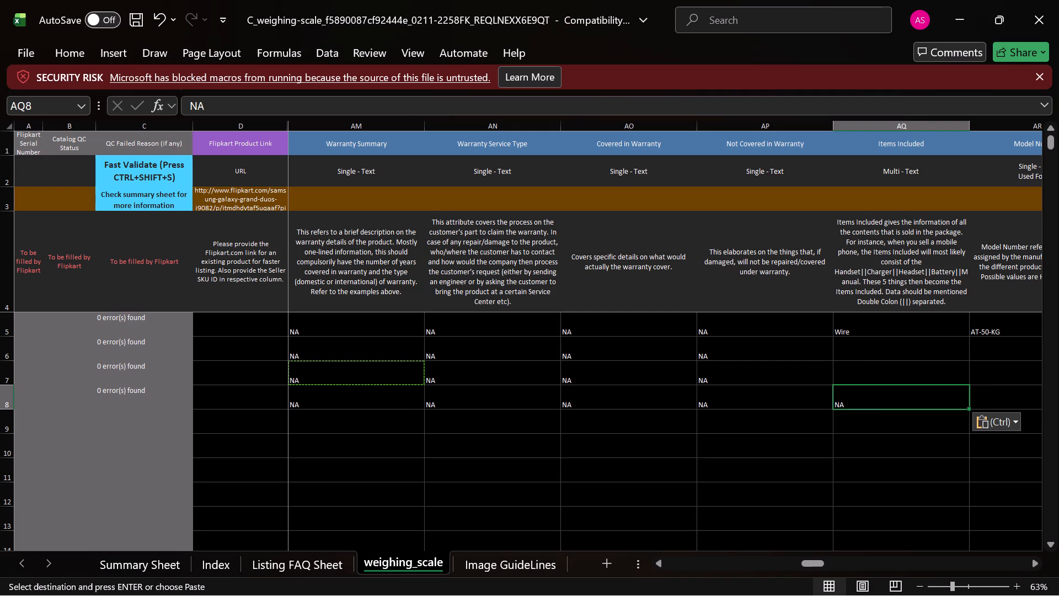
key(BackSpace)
Enter NA as the Items Included value for rows 6, 7 and 8.
click(849, 352)
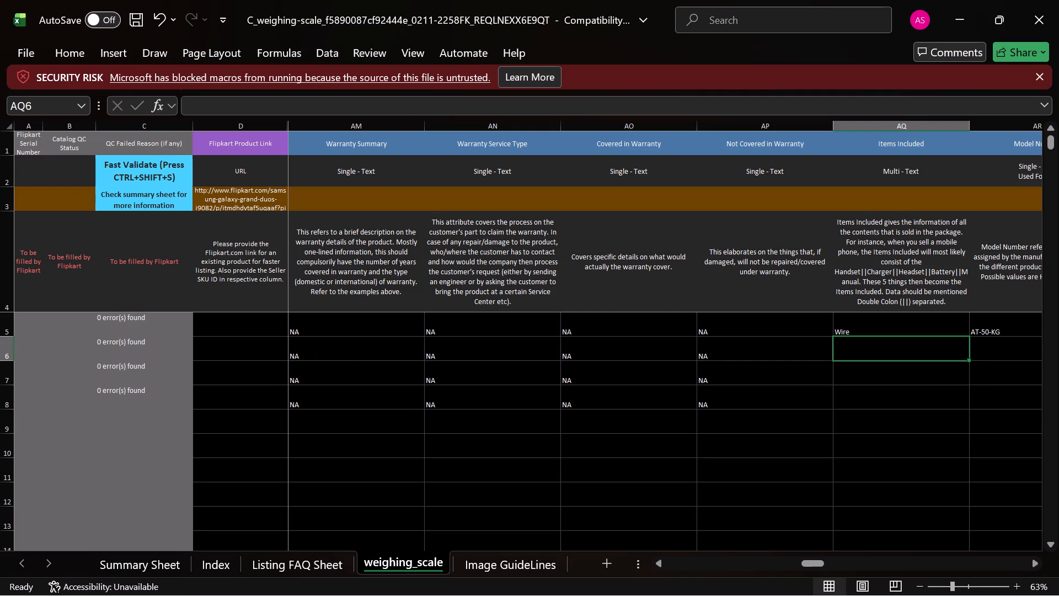
text(NA)
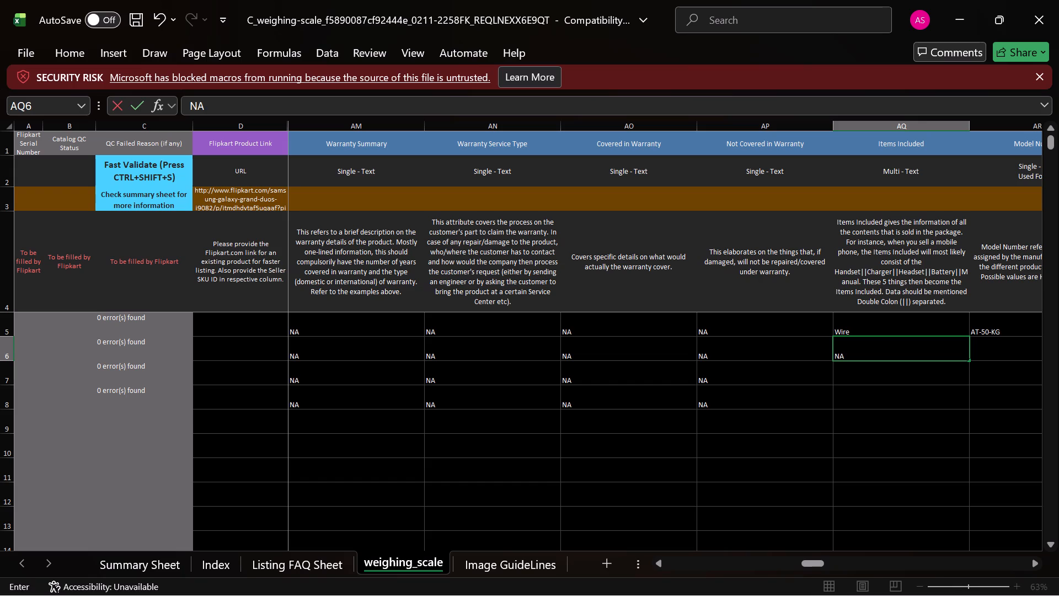
key(Return)
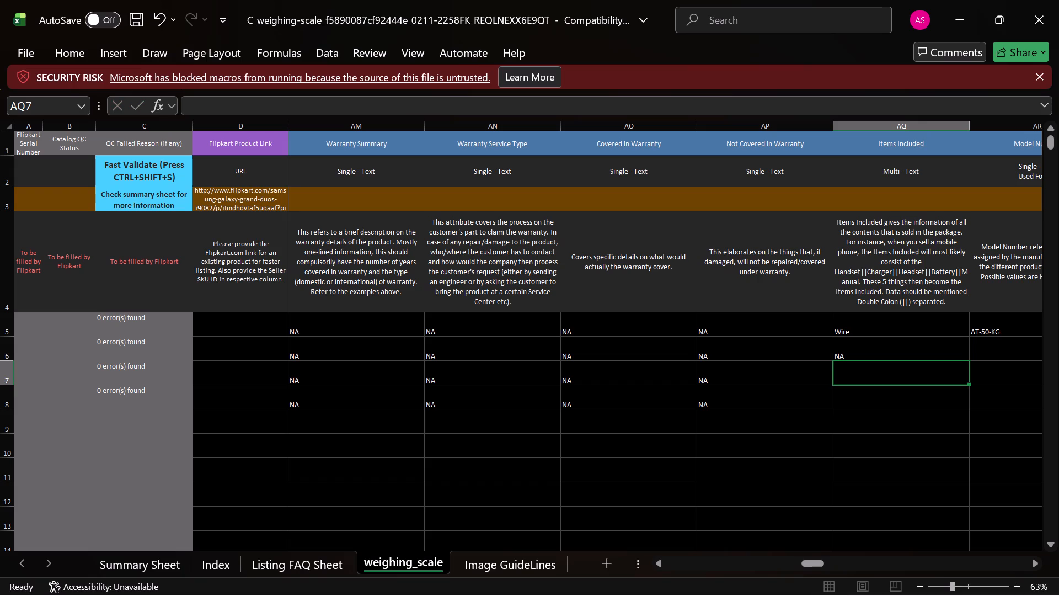
text(NA)
key(Return)
key(shift+b)
key(BackSpace)
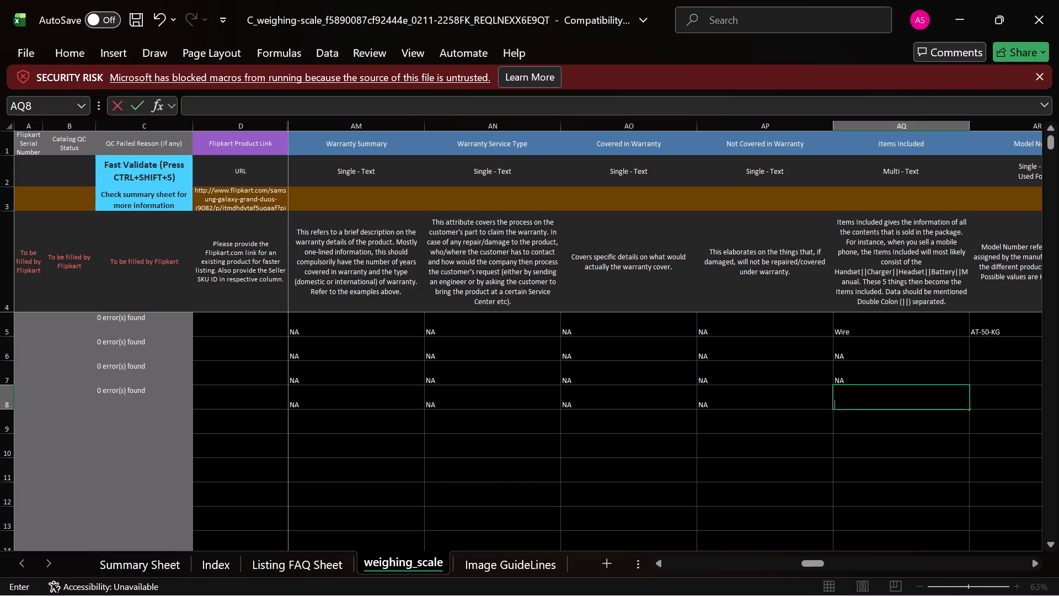
text(2)
key(space)
key(BackSpace)
key(BackSpace)
text(NA)
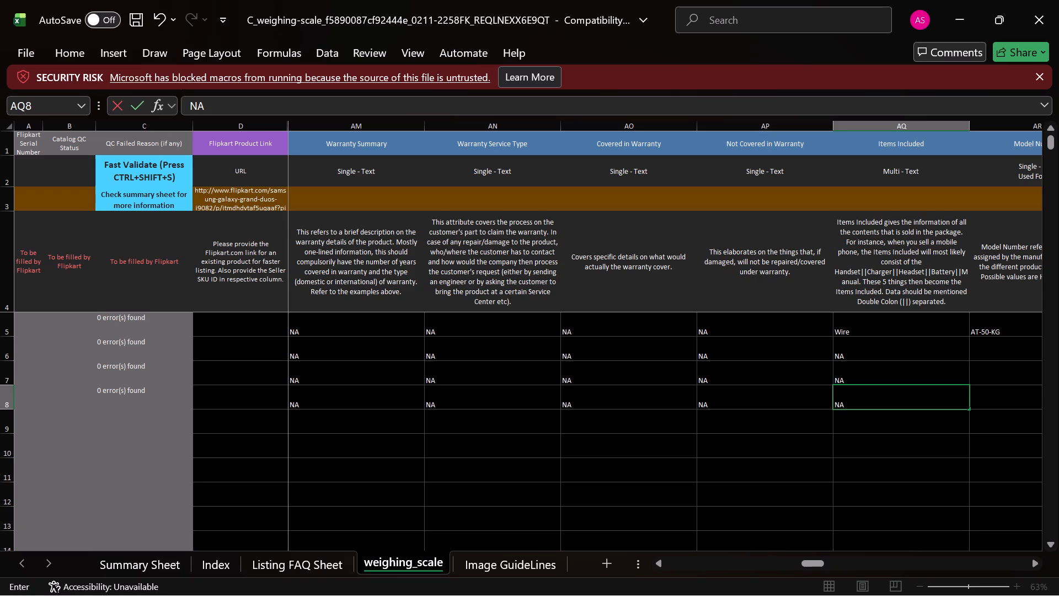
Enter AT-SONATA as row 6's Model Number.
click(992, 362)
click(992, 354)
scroll(992, 354, left, 3)
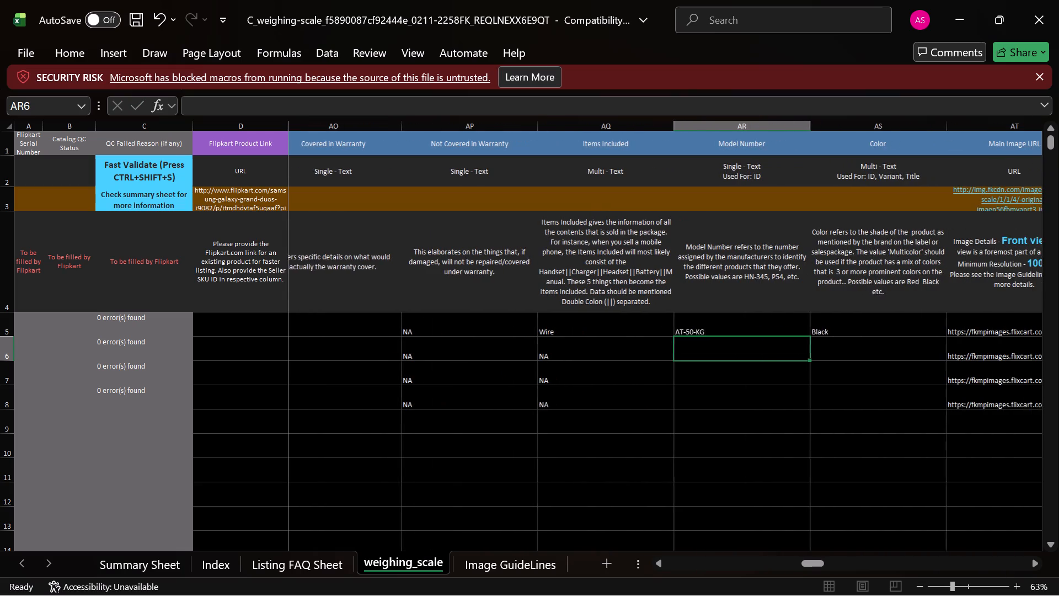
scroll(992, 354, left, 4)
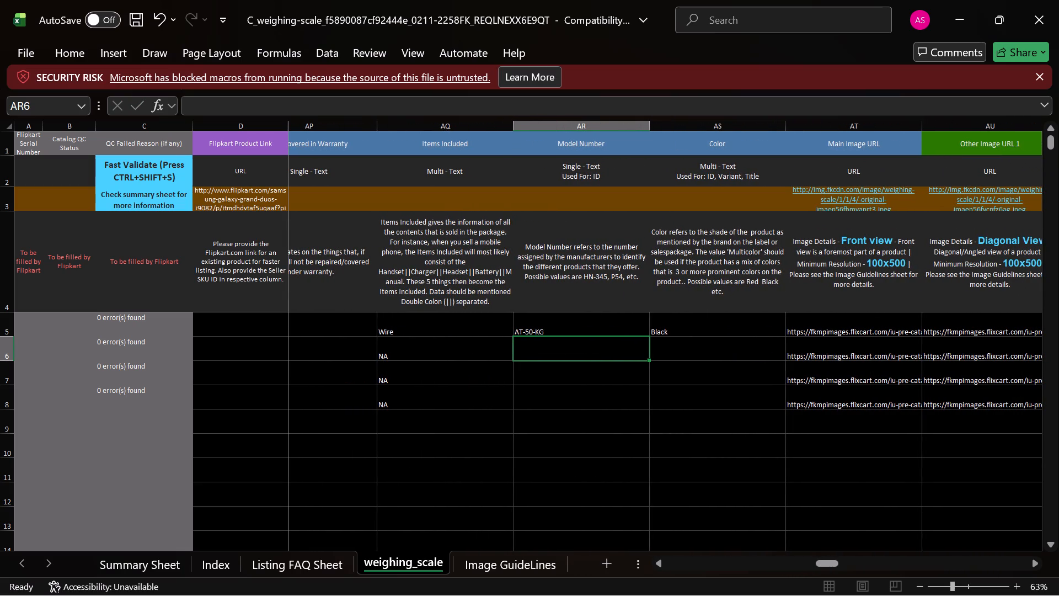
scroll(692, 412, right, 3)
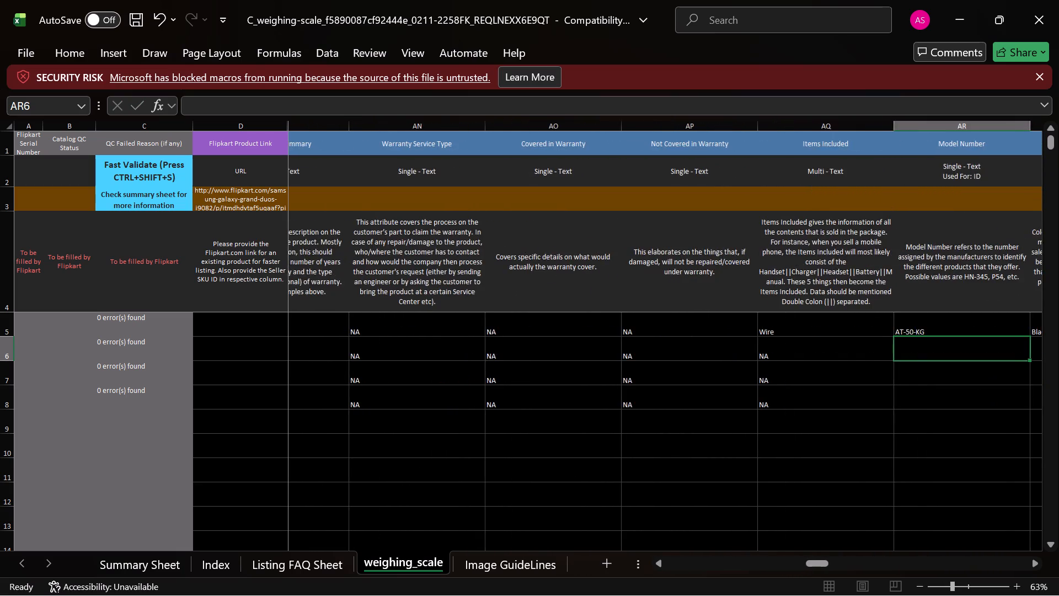
scroll(692, 412, right, 5)
scroll(692, 412, left, 1)
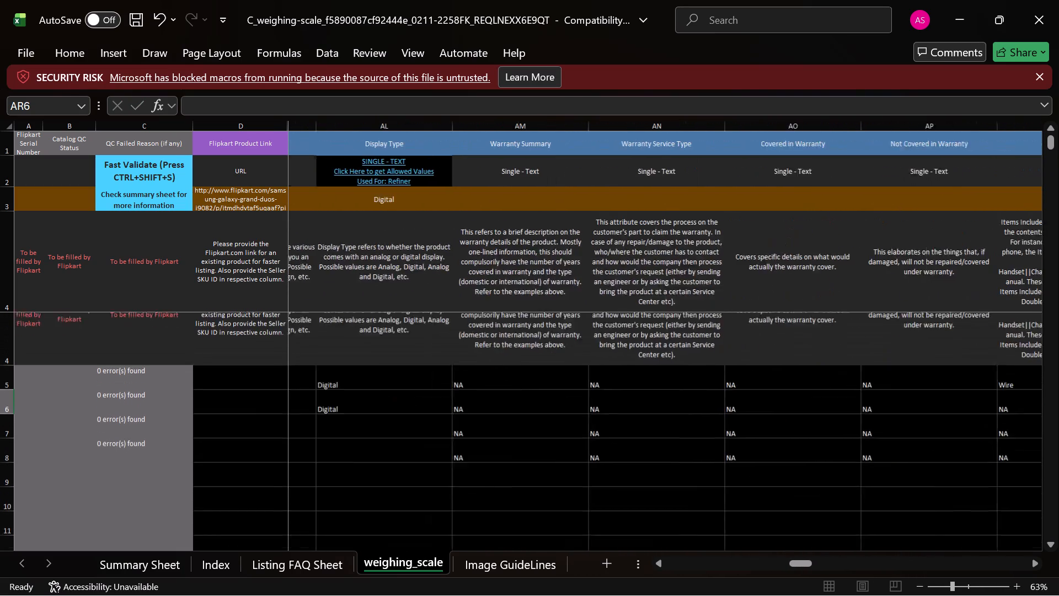
scroll(692, 412, left, 4)
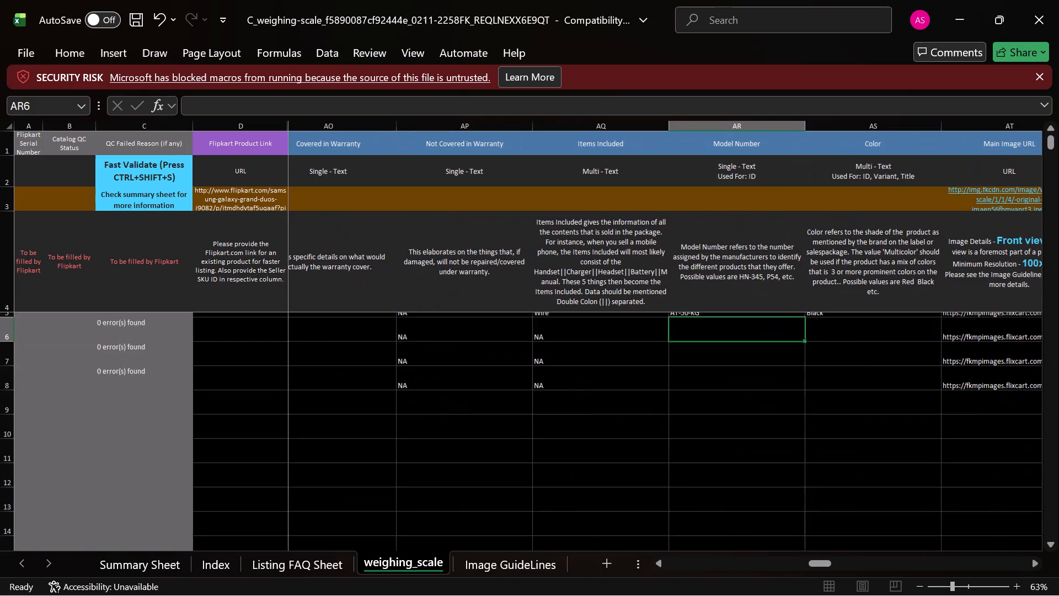
scroll(692, 412, left, 1)
text(AT-ST)
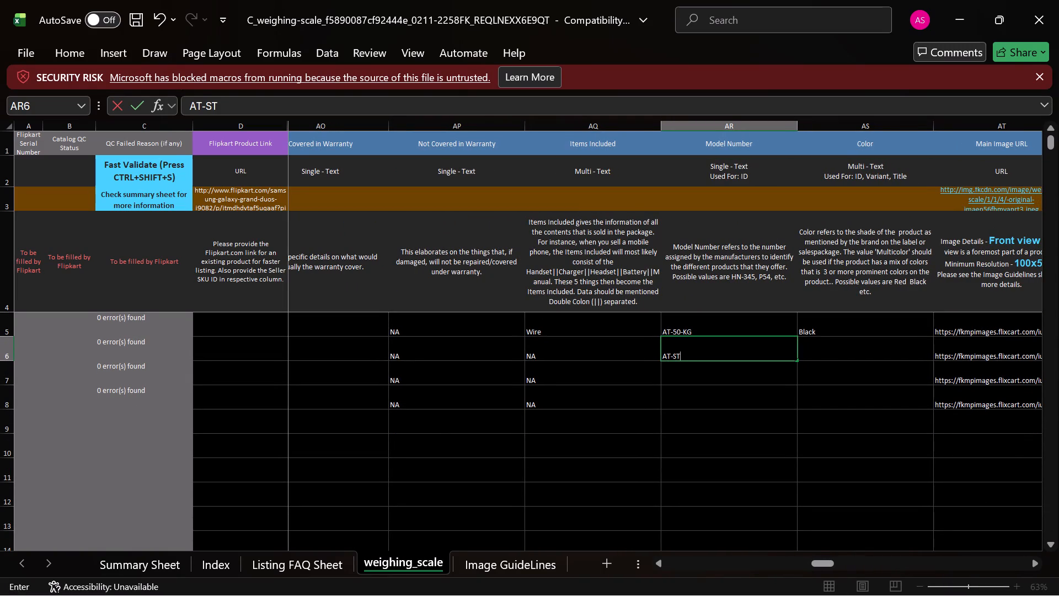
key(BackSpace)
text(ONATA)
Enter the Model Numbers BATTERY-6V for row 7 and AT-CRANE for row 8.
click(695, 378)
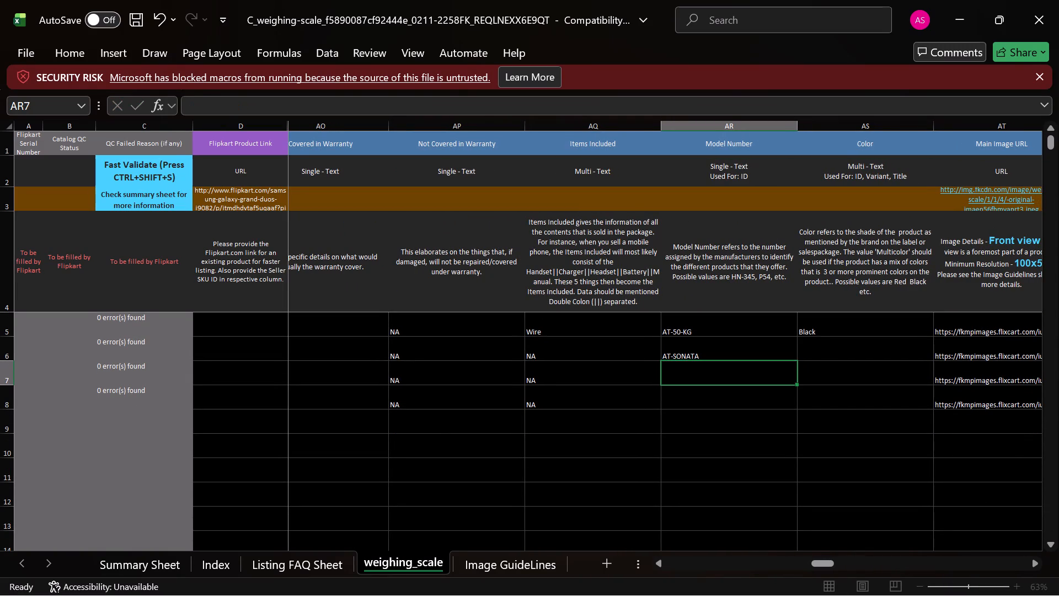
text(BATTE)
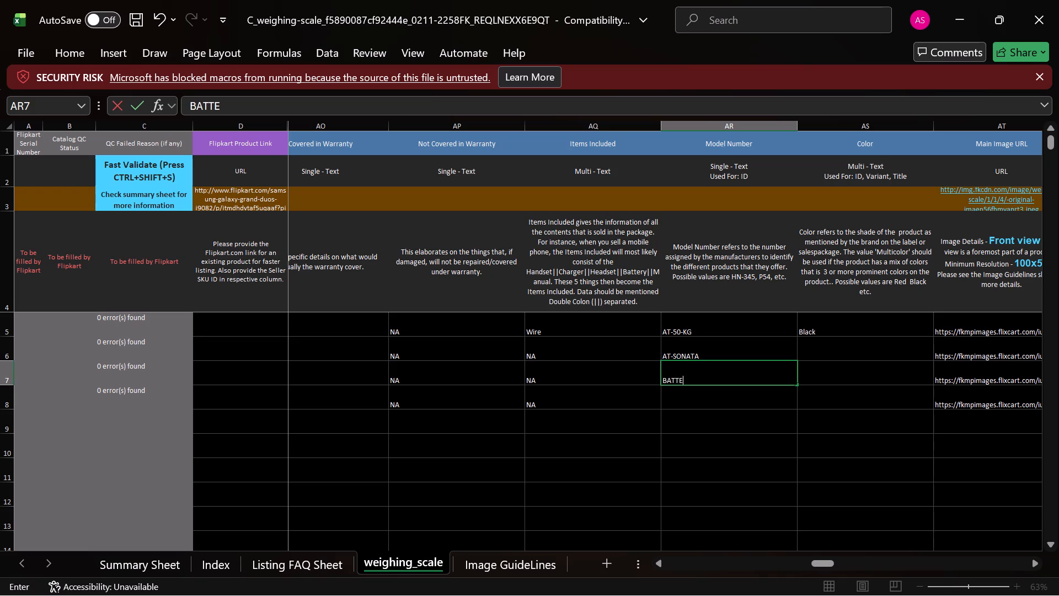
key(shift+y)
key(BackSpace)
text(RY)
text(-6V)
key(Return)
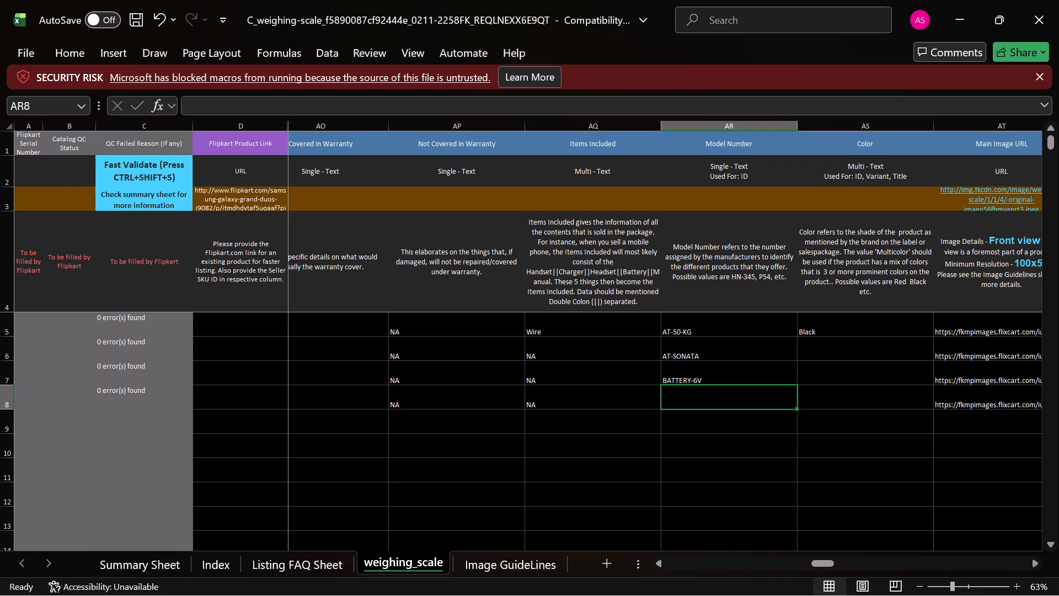
key(shift+c)
key(BackSpace)
text(AT-)
text(CRANE)
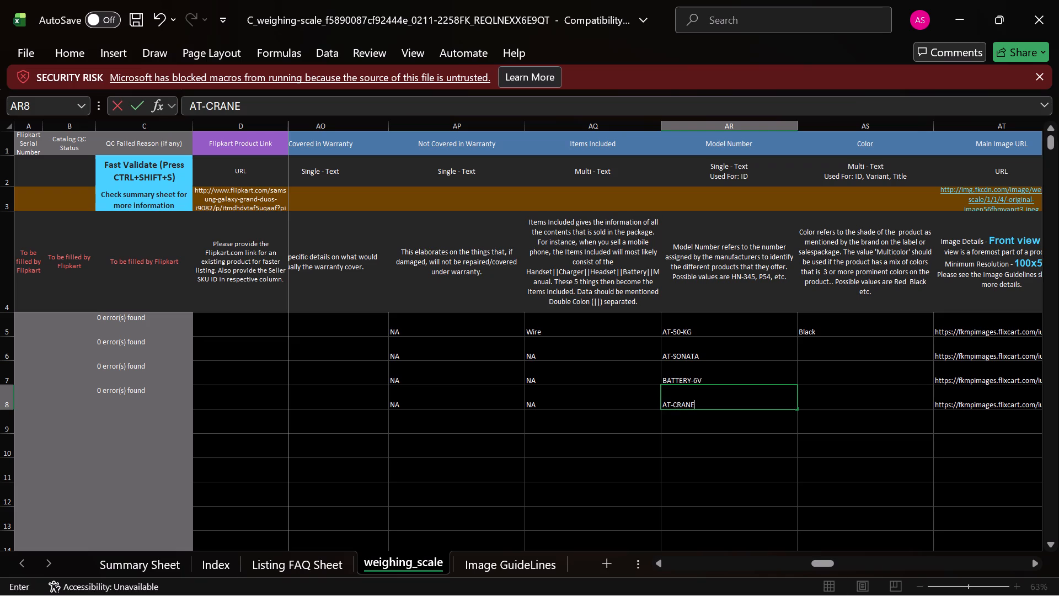
Look up the SONATA scale's colour in the ChatGPT product details for row 6's Color cell.
click(817, 349)
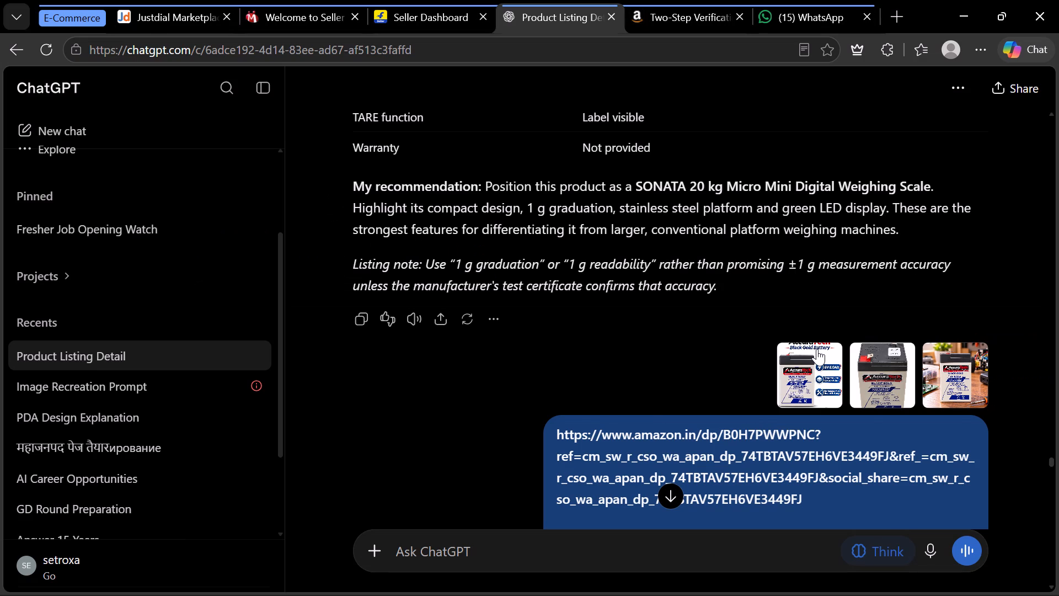
scroll(817, 349, up, 12)
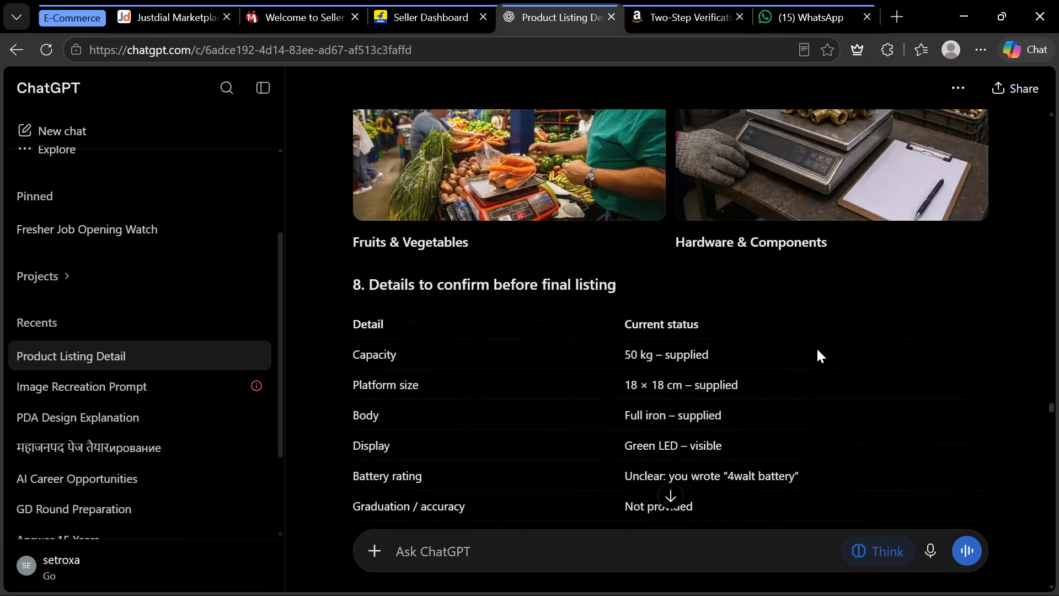
scroll(817, 349, up, 5)
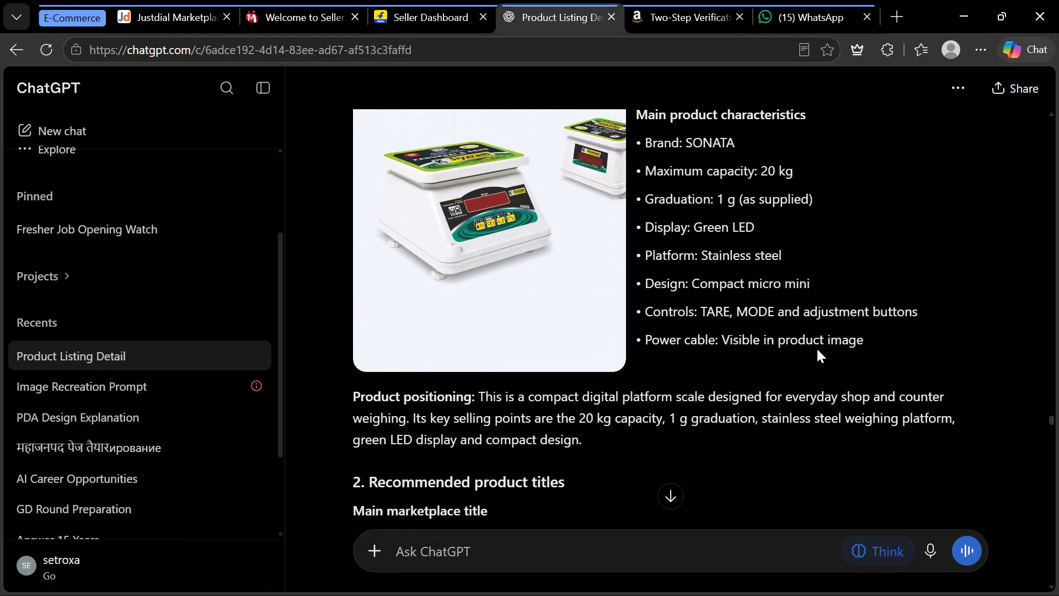
scroll(817, 349, up, 4)
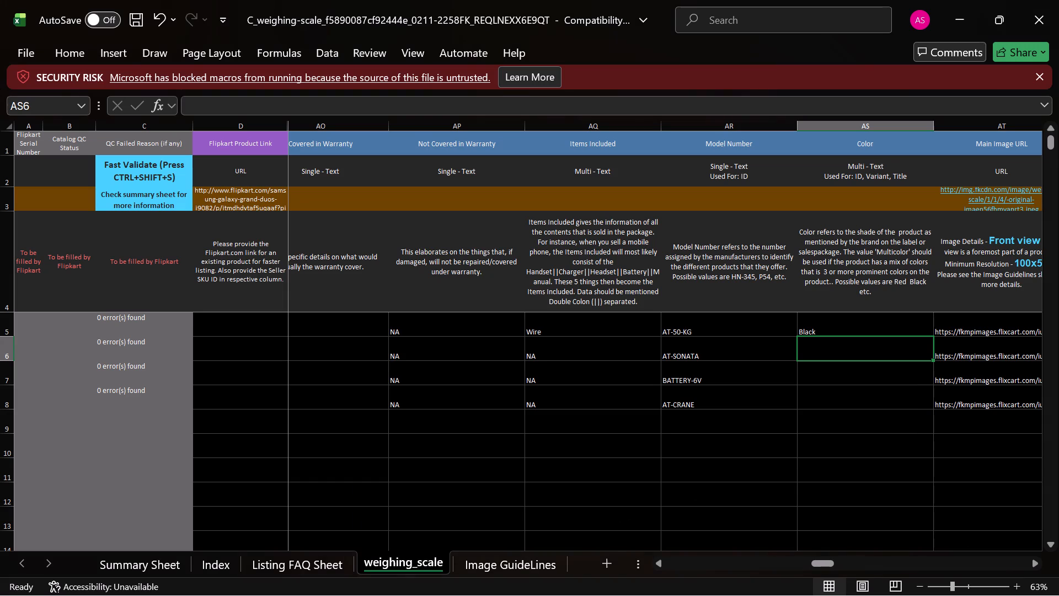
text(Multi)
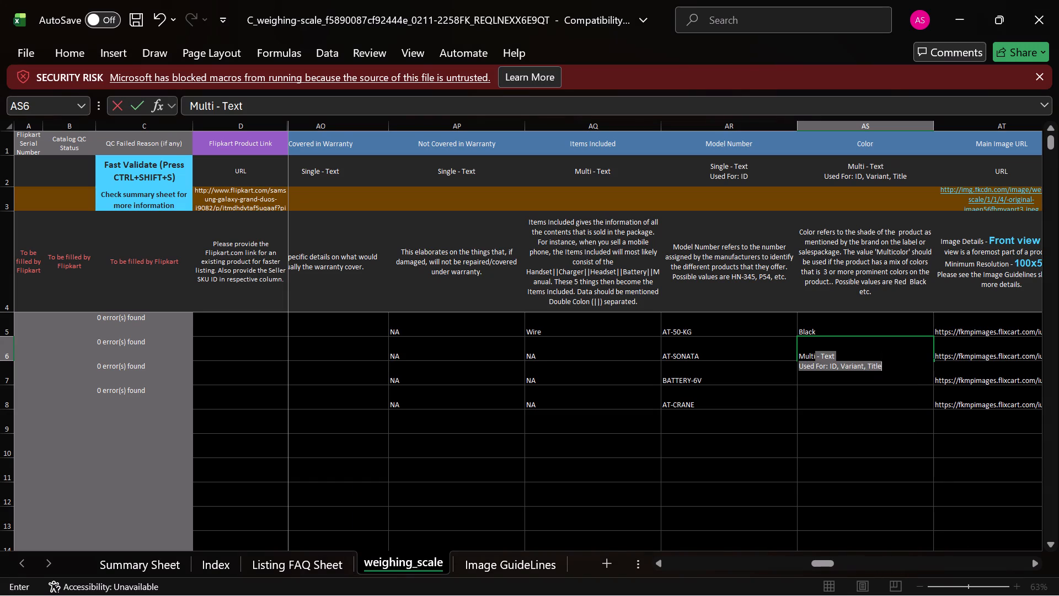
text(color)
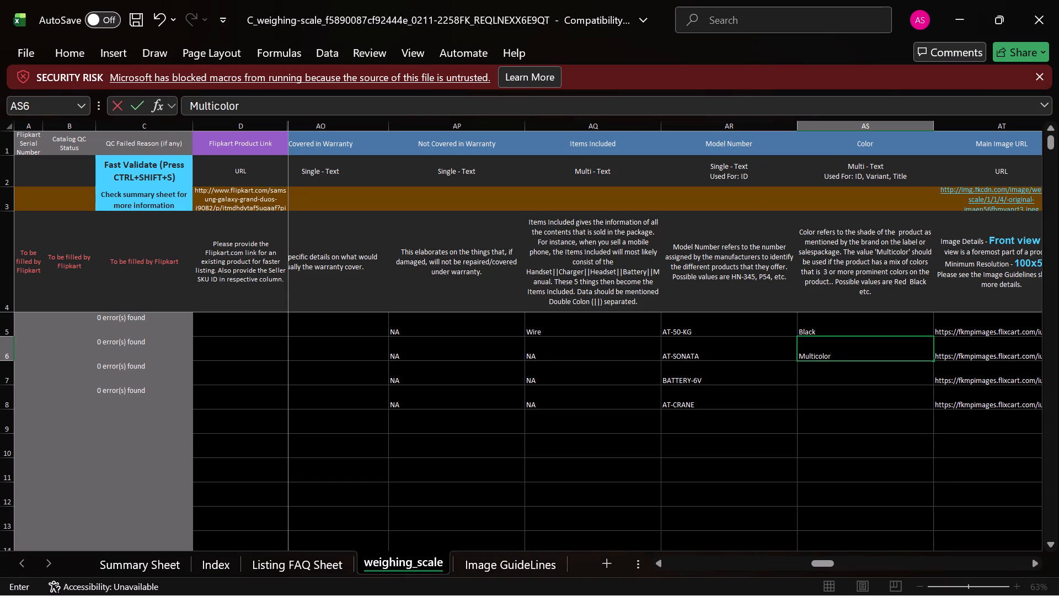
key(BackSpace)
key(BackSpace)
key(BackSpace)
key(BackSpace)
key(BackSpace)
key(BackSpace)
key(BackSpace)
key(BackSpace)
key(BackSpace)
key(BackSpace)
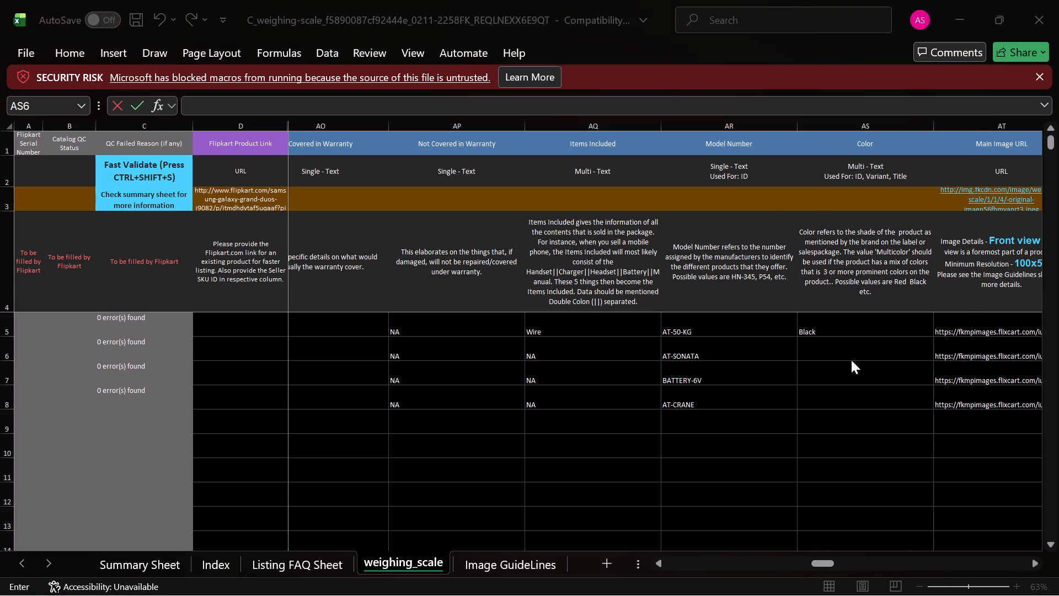
Find the SONATA scale's body colour in ChatGPT's product specifications and enter Light Blue as row 6's Color.
scroll(851, 360, down, 1)
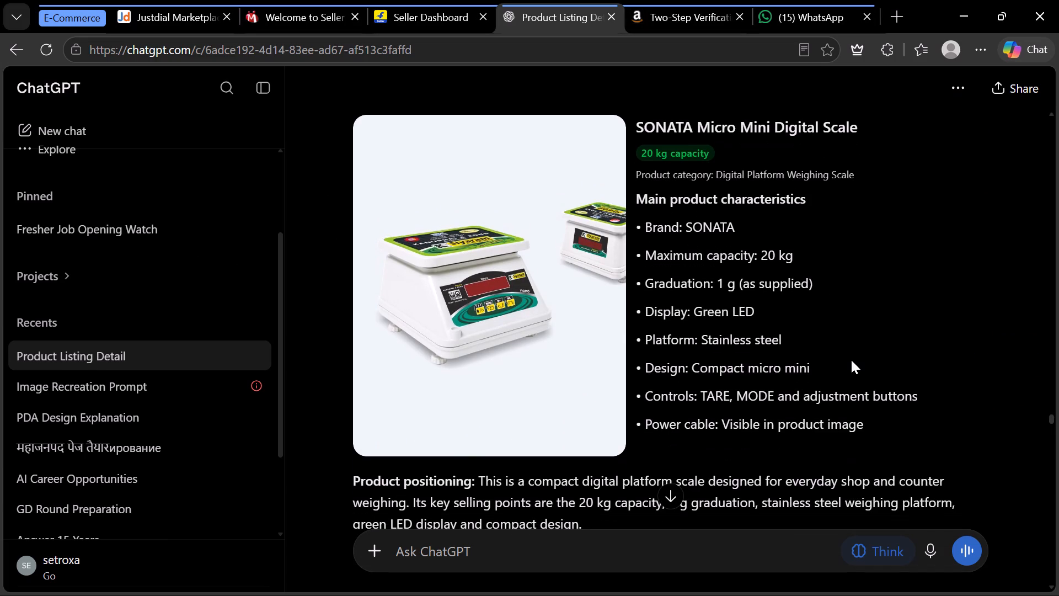
scroll(851, 360, down, 2)
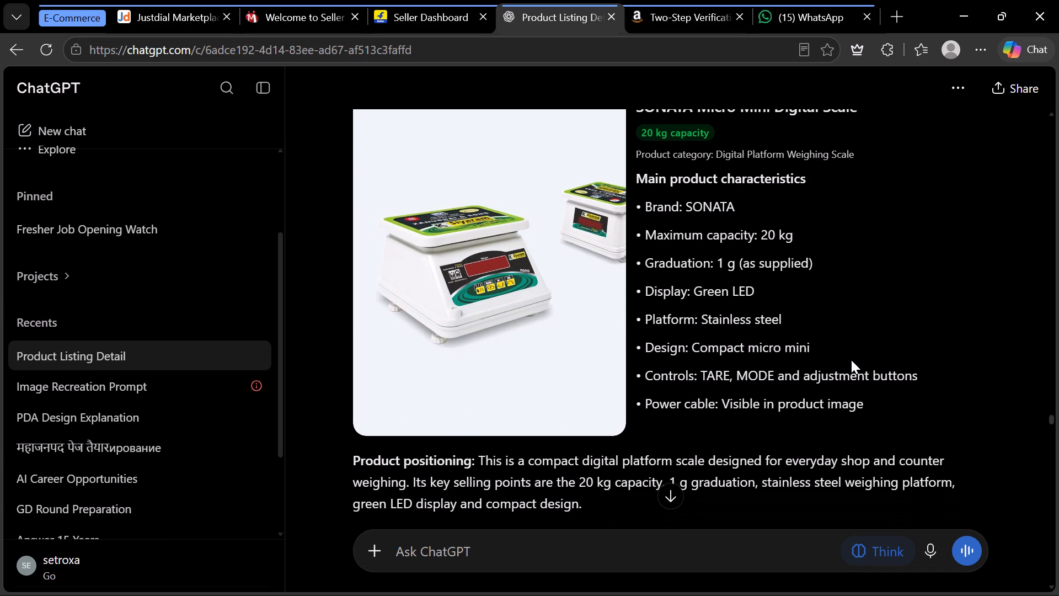
scroll(851, 360, down, 3)
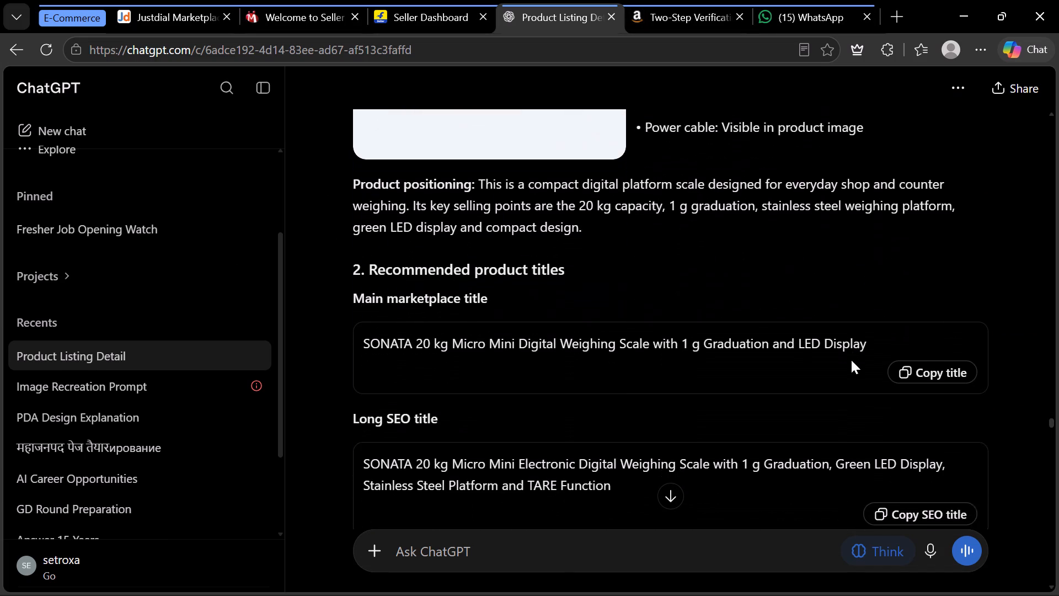
scroll(851, 360, down, 4)
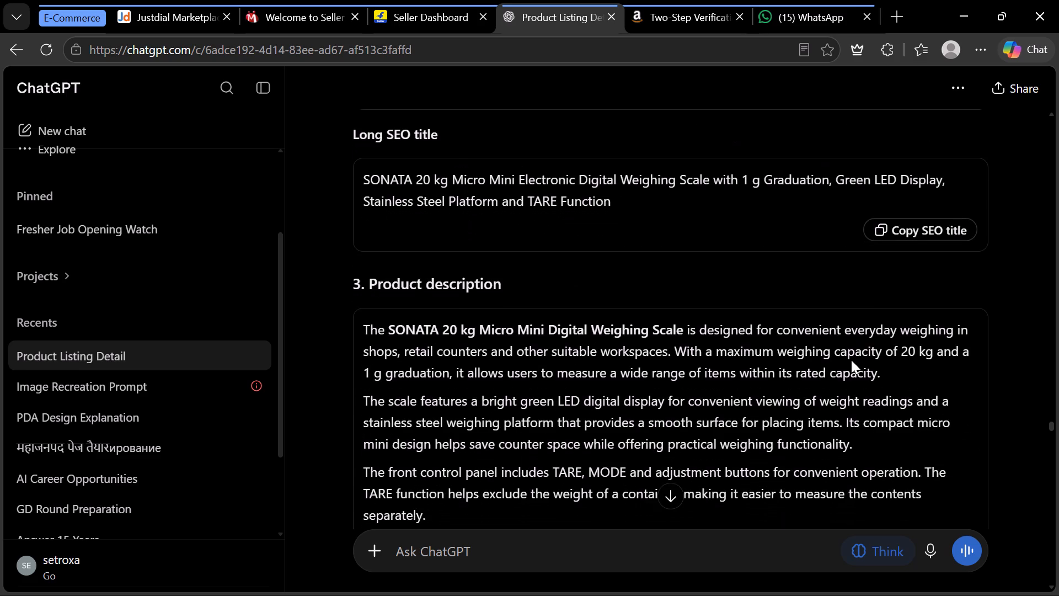
scroll(851, 360, down, 4)
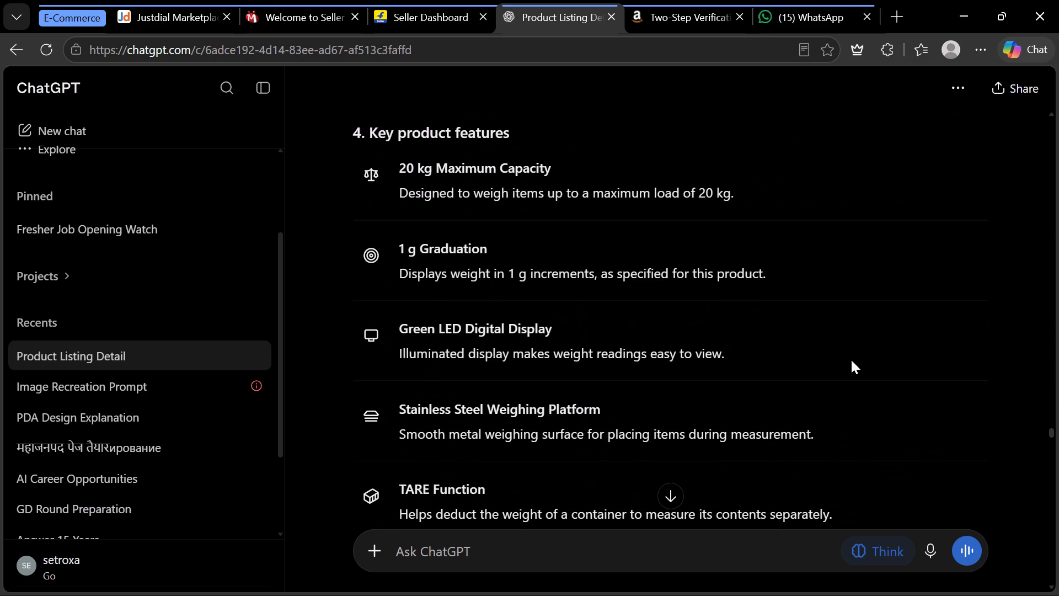
scroll(851, 360, down, 3)
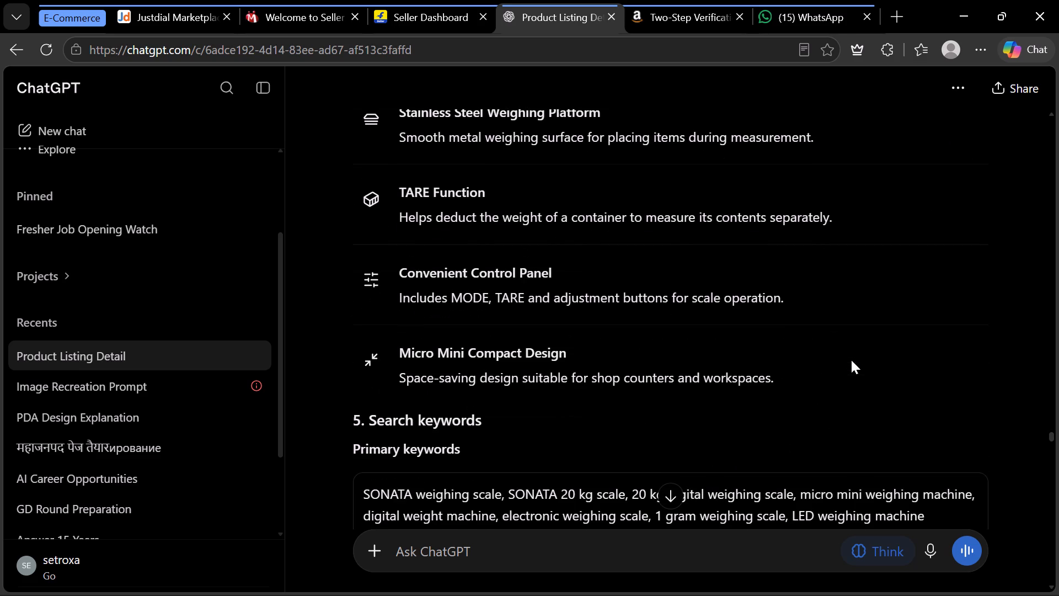
scroll(851, 360, down, 4)
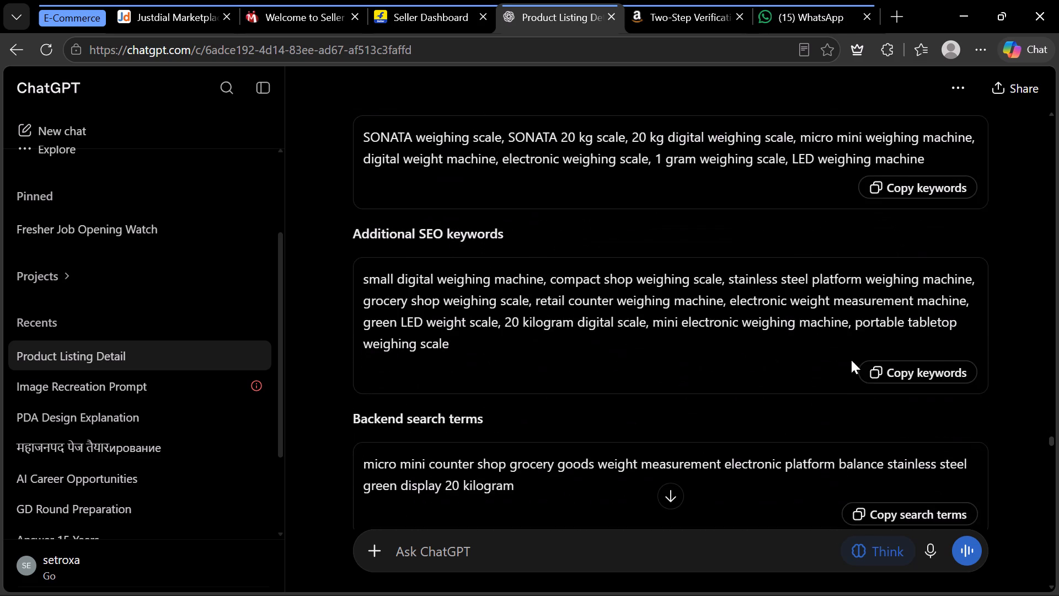
scroll(851, 360, down, 4)
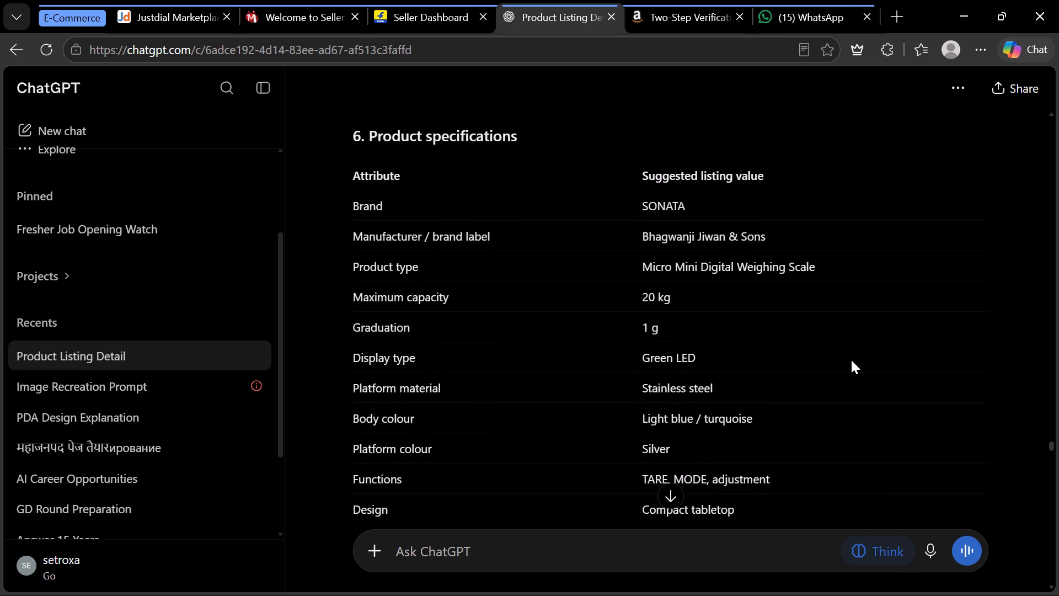
scroll(851, 360, down, 1)
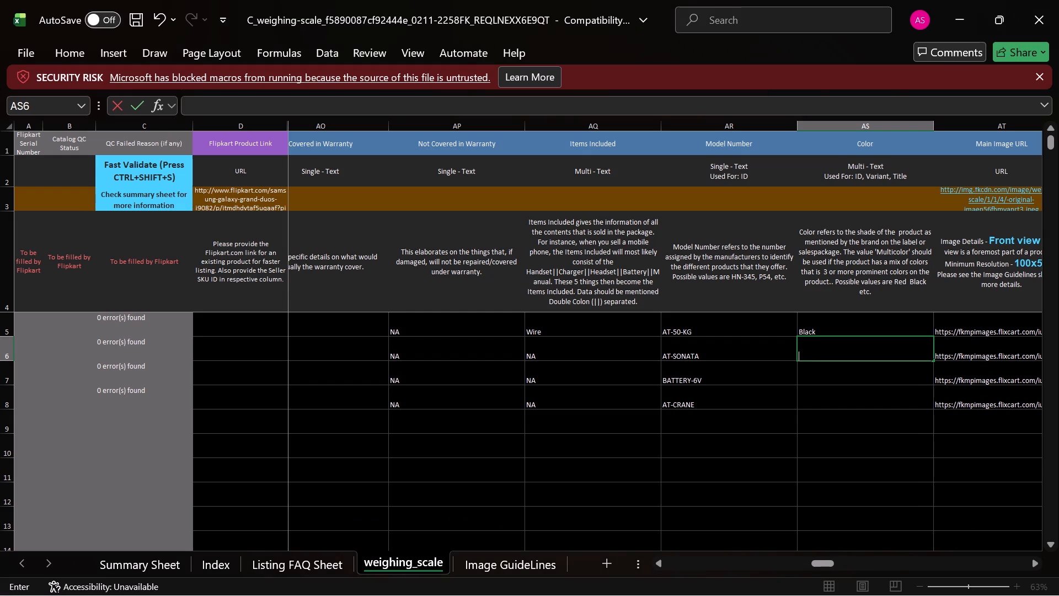
text(Light Blue)
key(Return)
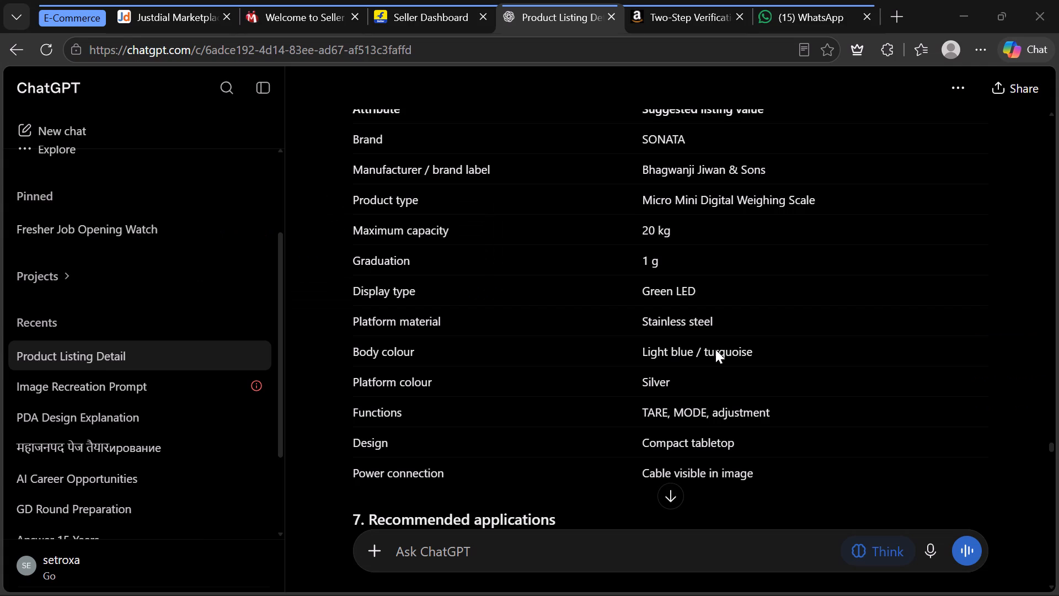
Consult the 6V battery images in ChatGPT and enter White as row 7's Color.
scroll(715, 349, down, 6)
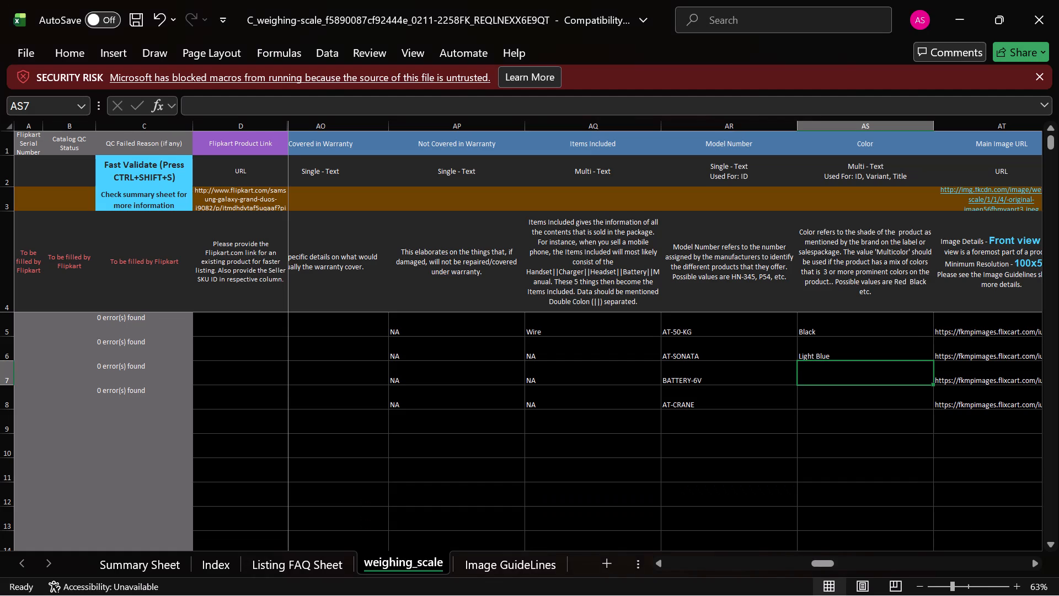
text(Who)
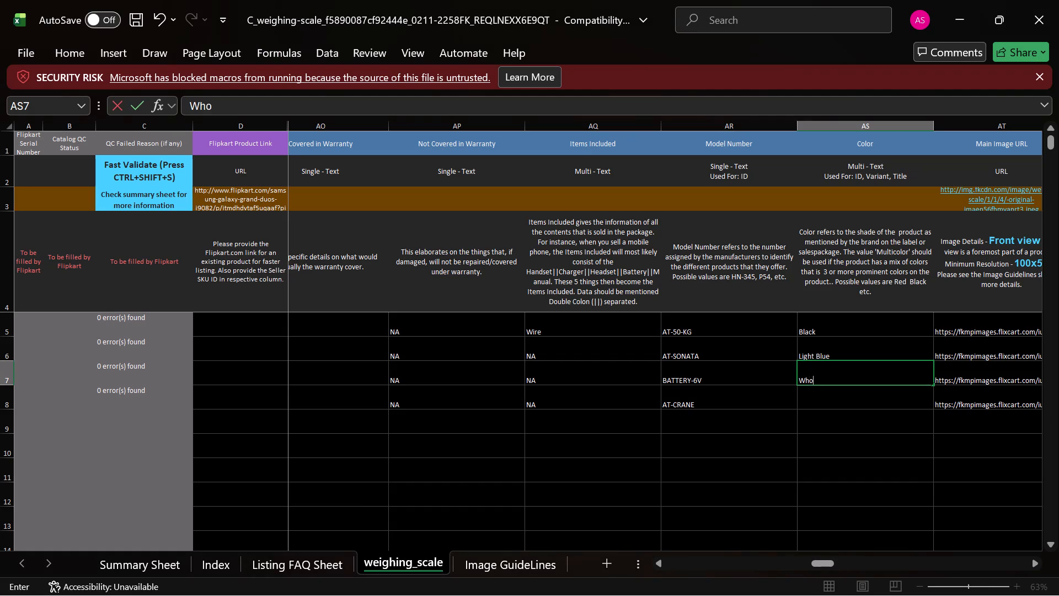
key(BackSpace)
text(ite)
key(Return)
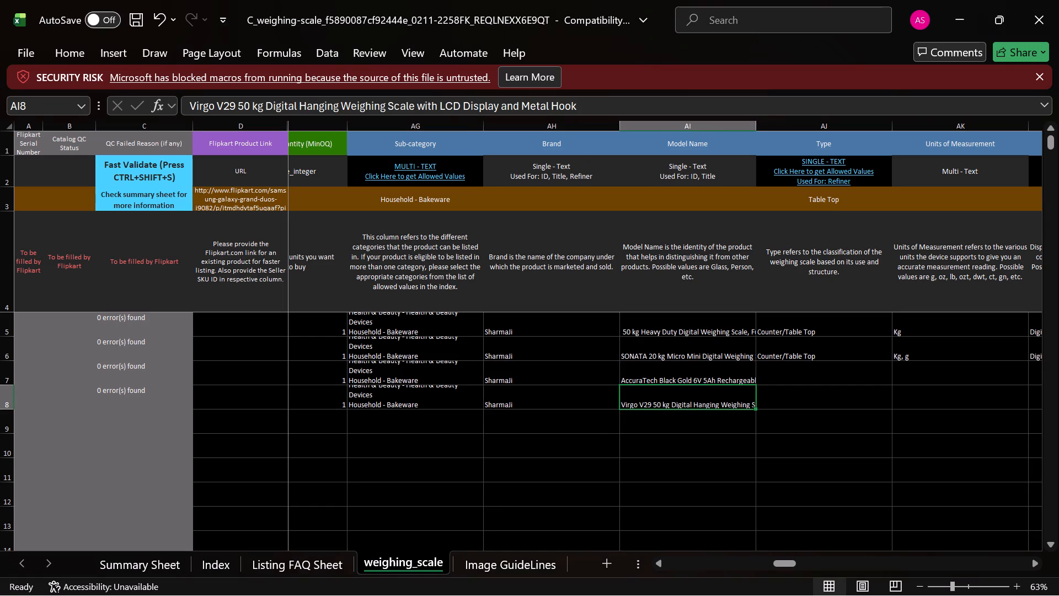
Check the allowed Type options for the battery in row 7.
click(773, 381)
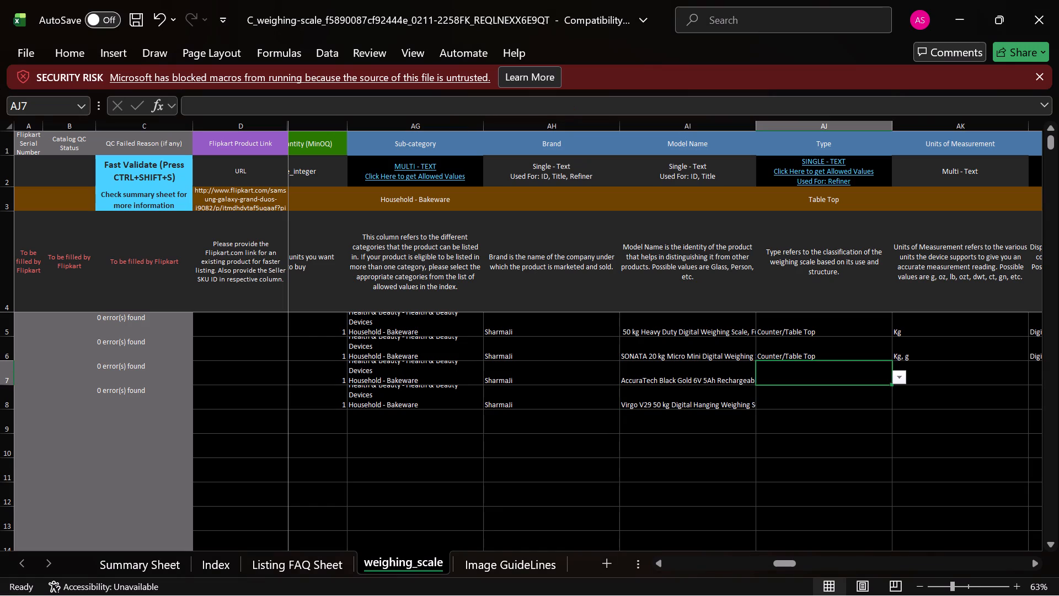
click(898, 378)
click(810, 405)
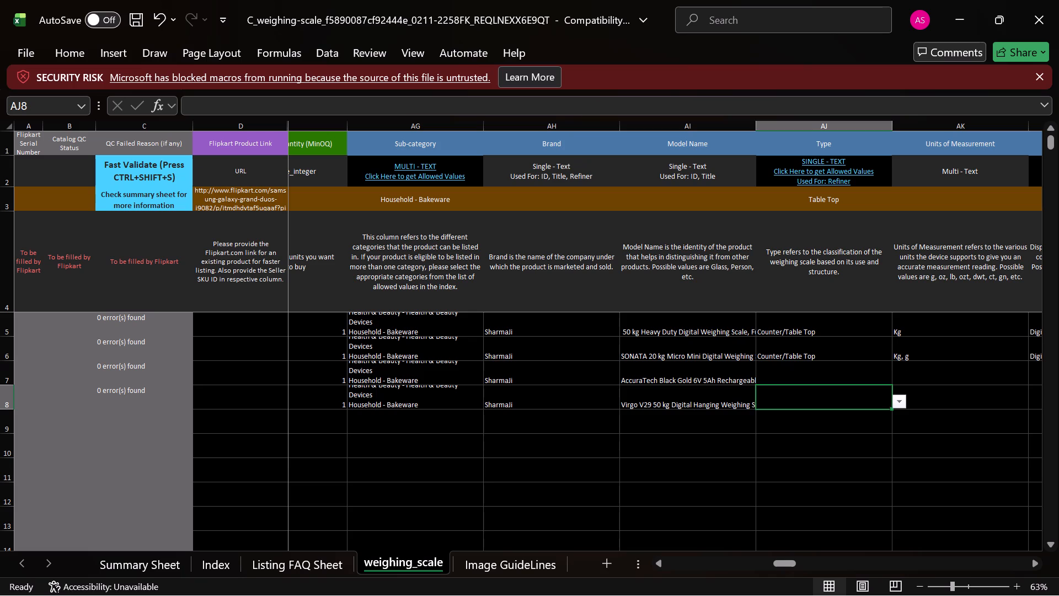
Review rows 5 to 8 across the columns from Seller SKU ID to Minimum Order Quantity for missing entries.
scroll(656, 411, right, 9)
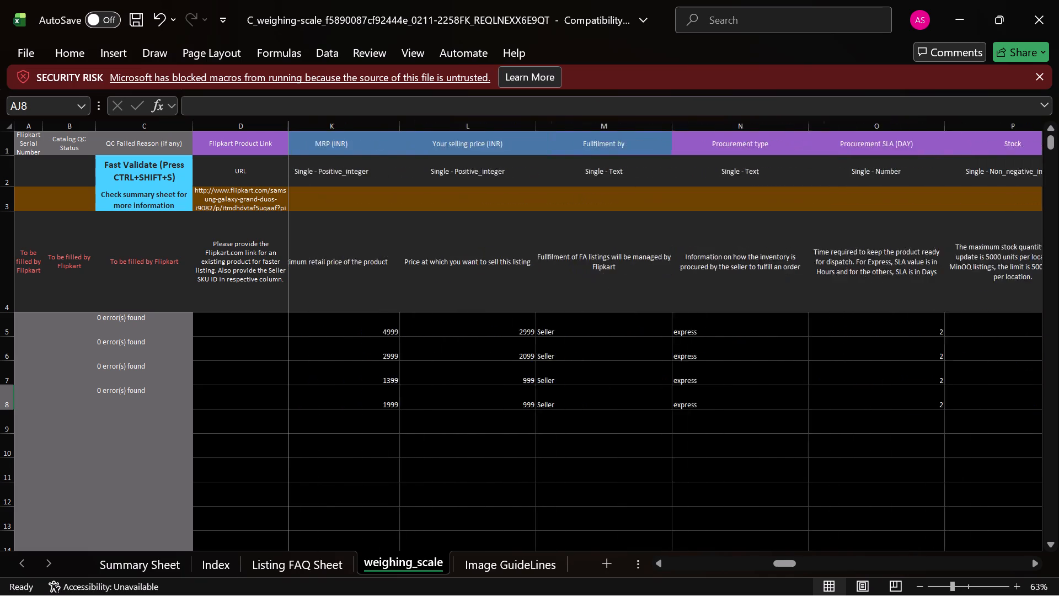
scroll(656, 411, right, 6)
click(301, 368)
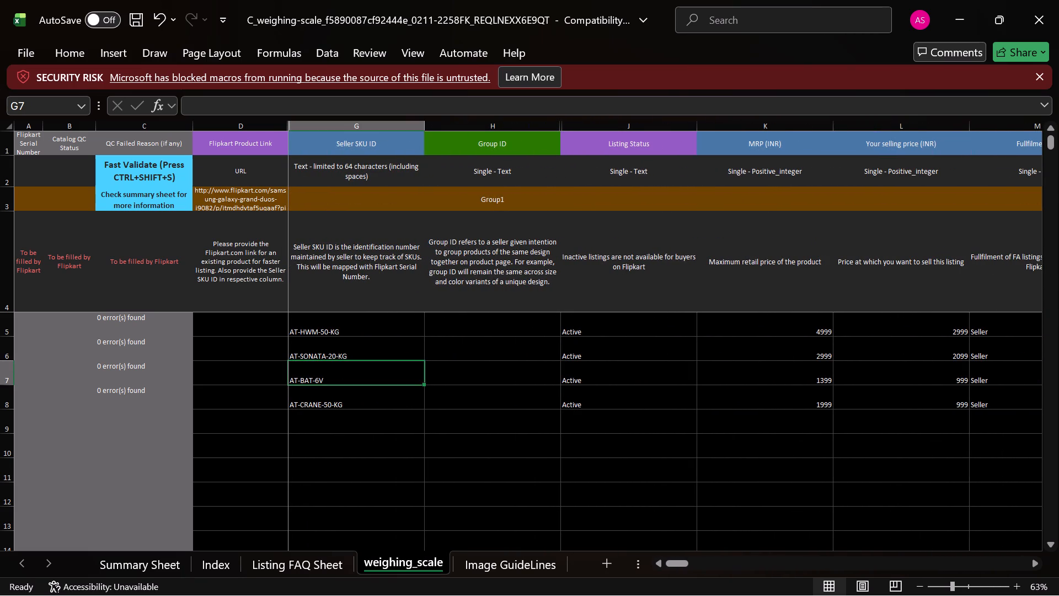
scroll(301, 368, right, 6)
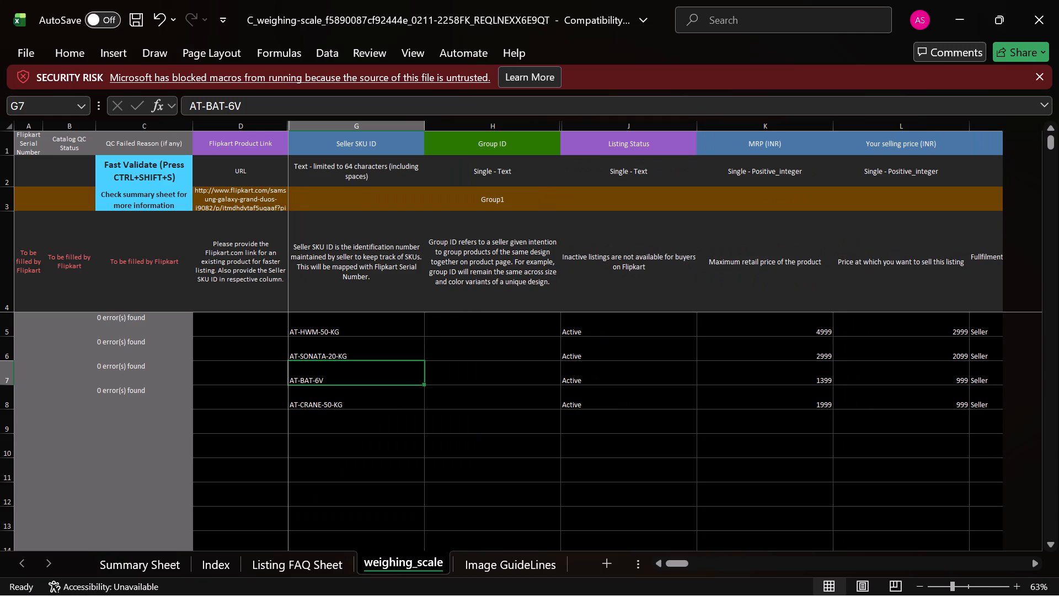
scroll(619, 472, left, 1)
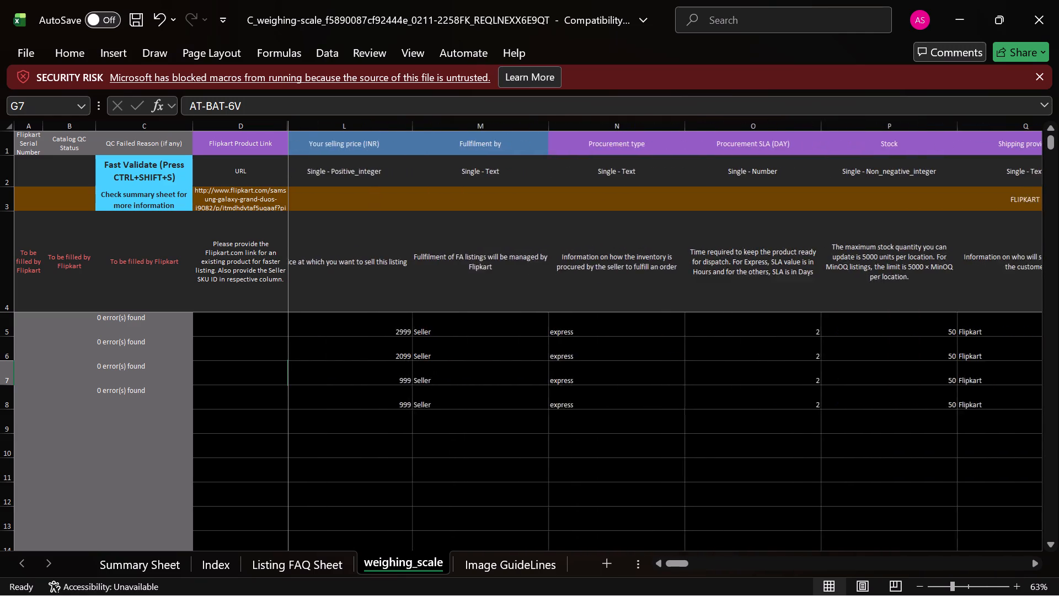
scroll(619, 472, left, 4)
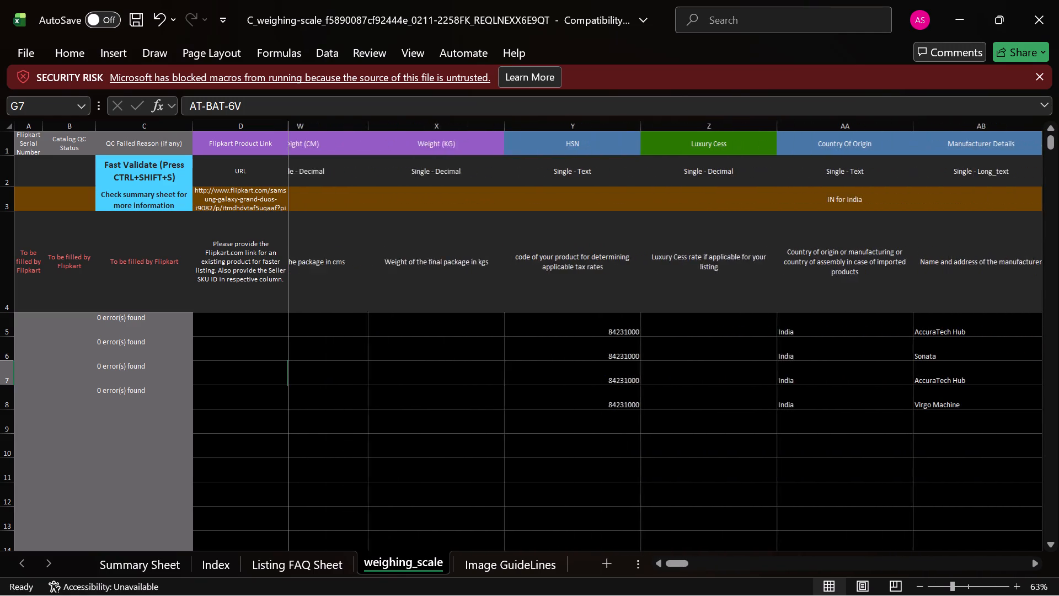
scroll(619, 472, left, 2)
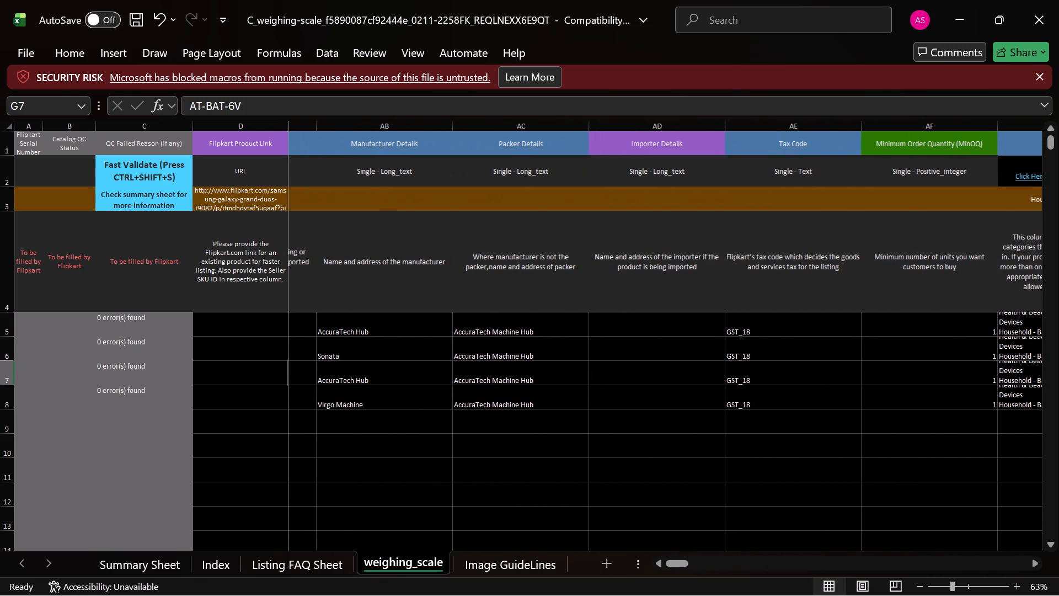
scroll(619, 472, left, 1)
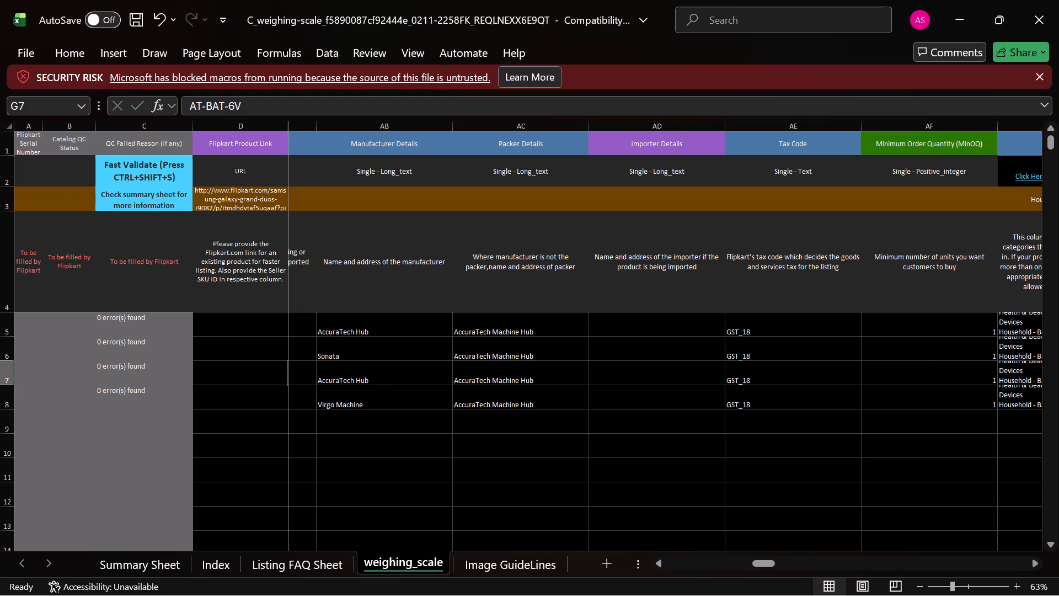
scroll(619, 472, right, 7)
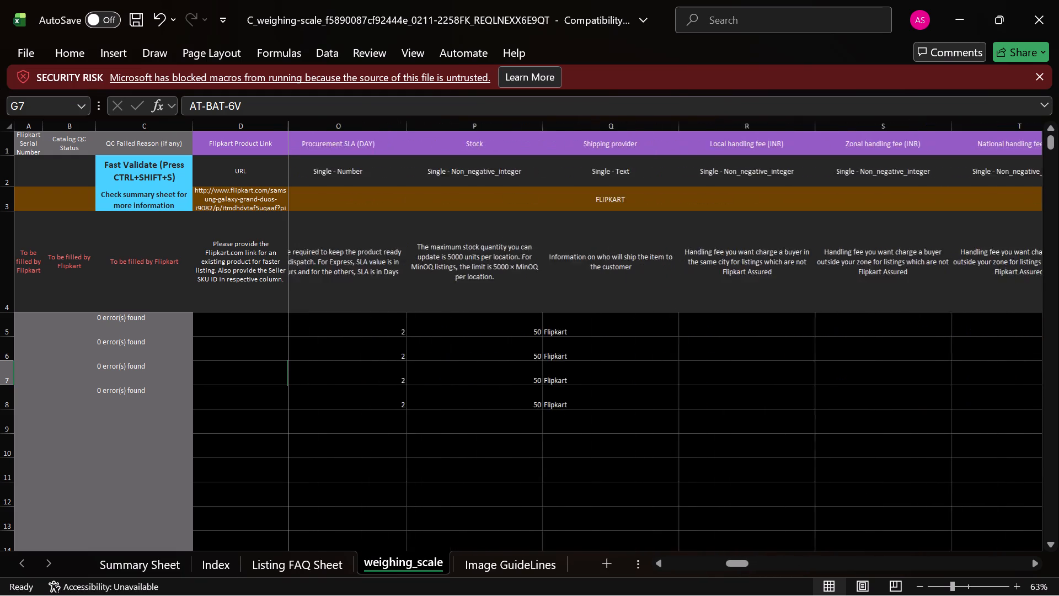
scroll(619, 472, right, 8)
scroll(396, 383, right, 2)
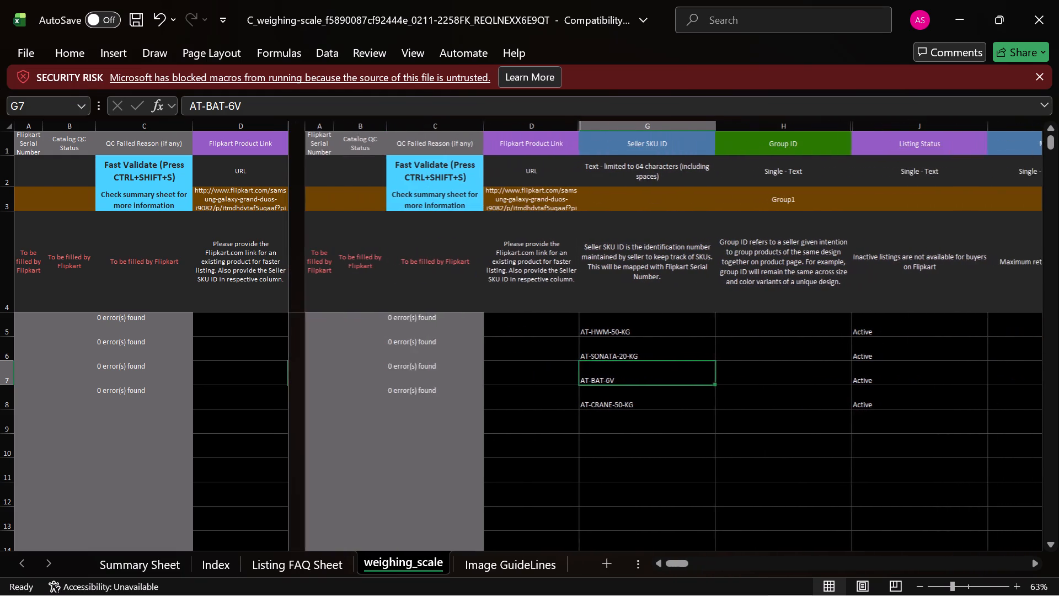
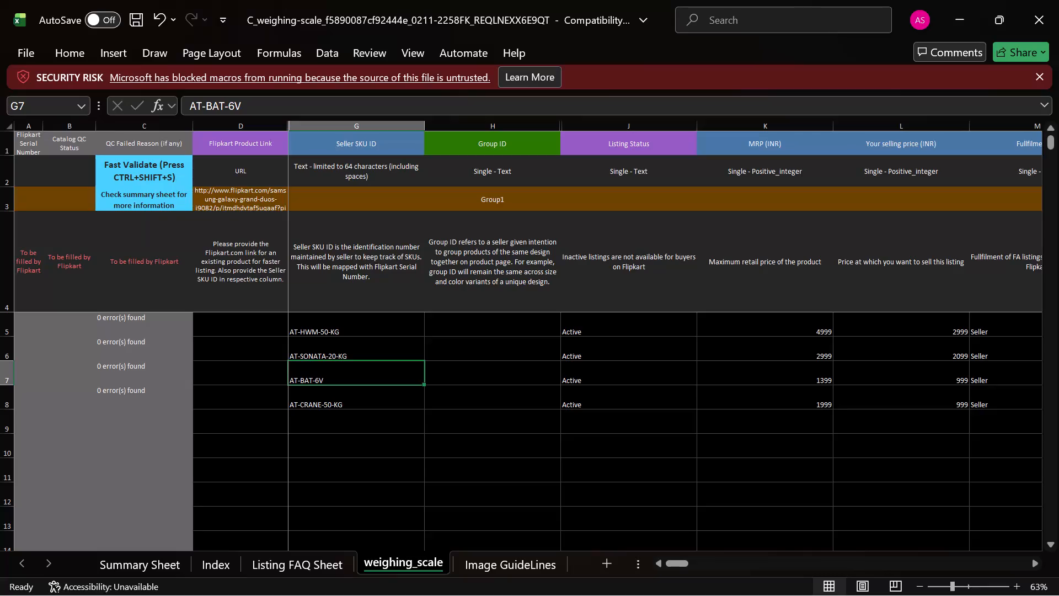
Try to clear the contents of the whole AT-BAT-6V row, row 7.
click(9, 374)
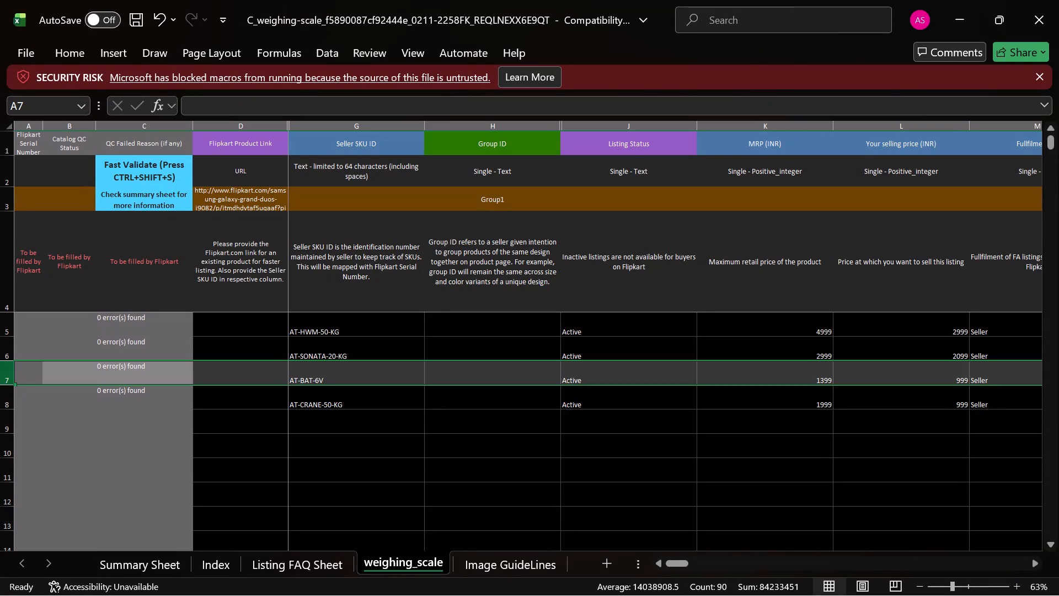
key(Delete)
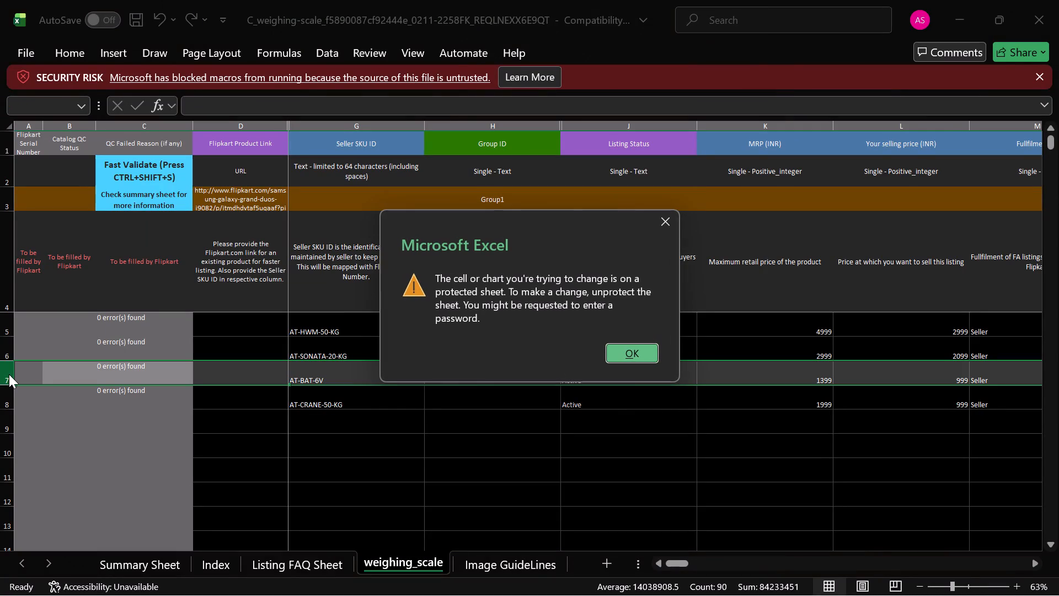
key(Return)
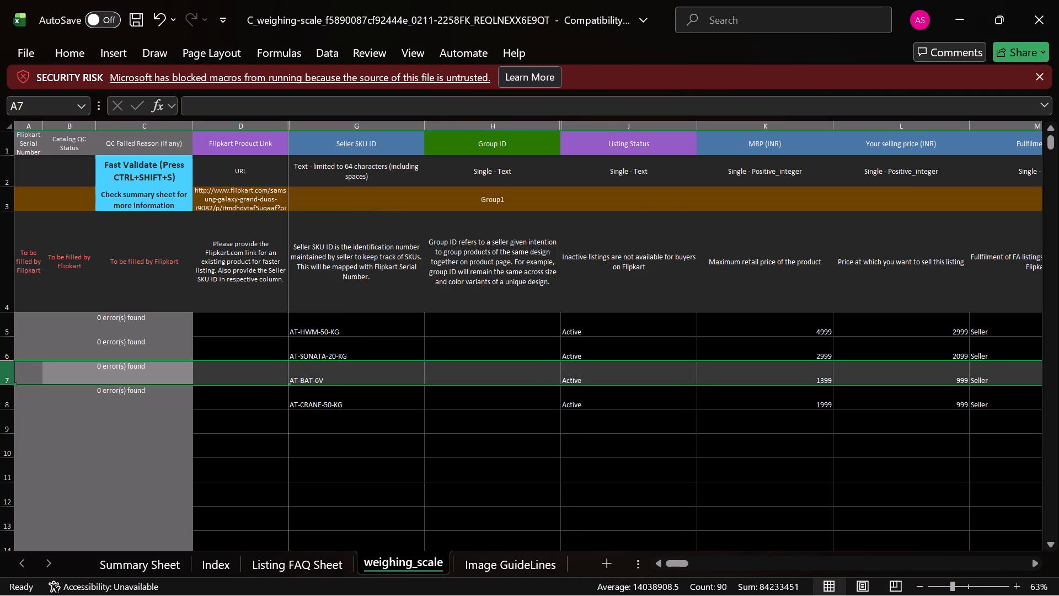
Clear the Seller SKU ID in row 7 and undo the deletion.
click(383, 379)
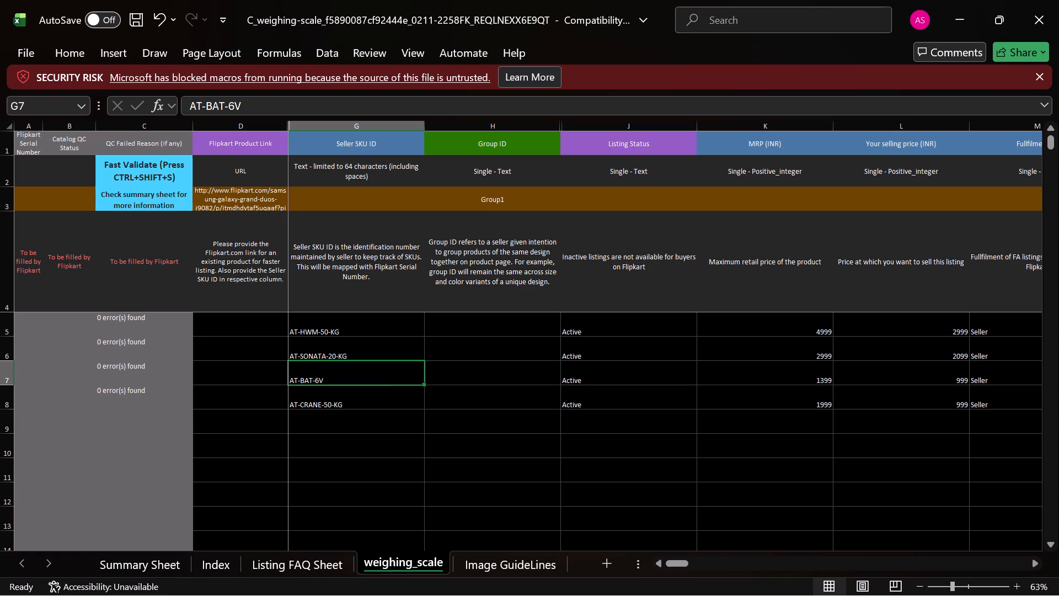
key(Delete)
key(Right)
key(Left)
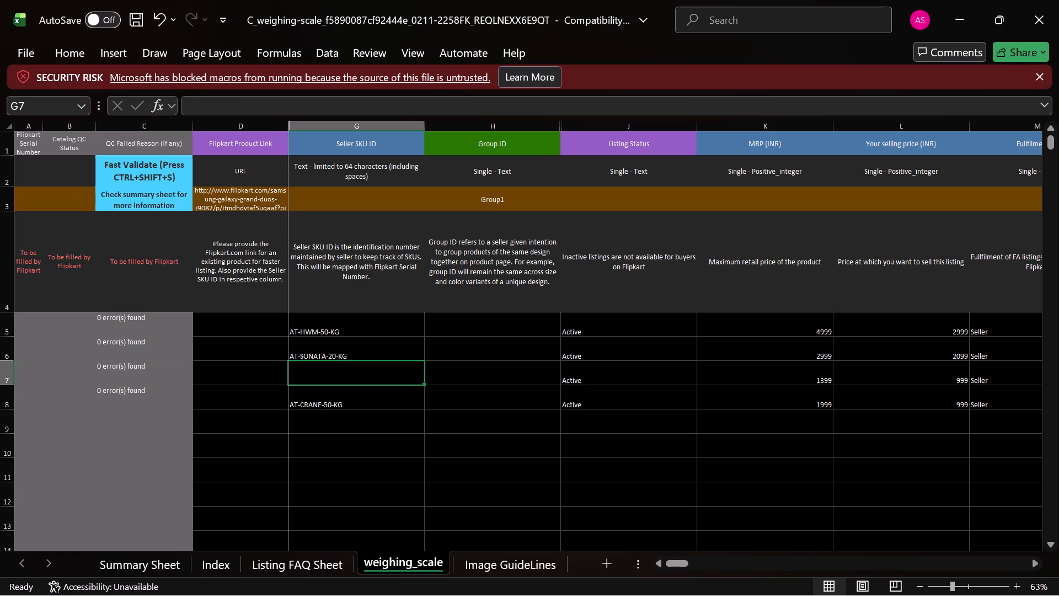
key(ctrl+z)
Save the listing workbook.
click(404, 414)
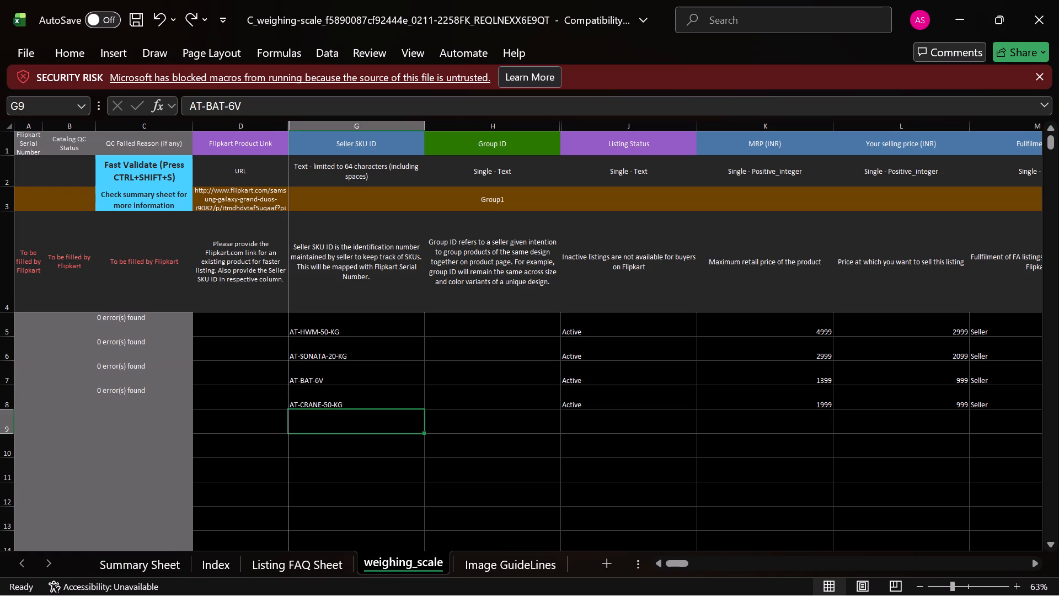
key(ctrl+s)
Set Tare Function to Yes for the Sonata scale in row 6 and the crane scale in row 8.
scroll(404, 414, left, 4)
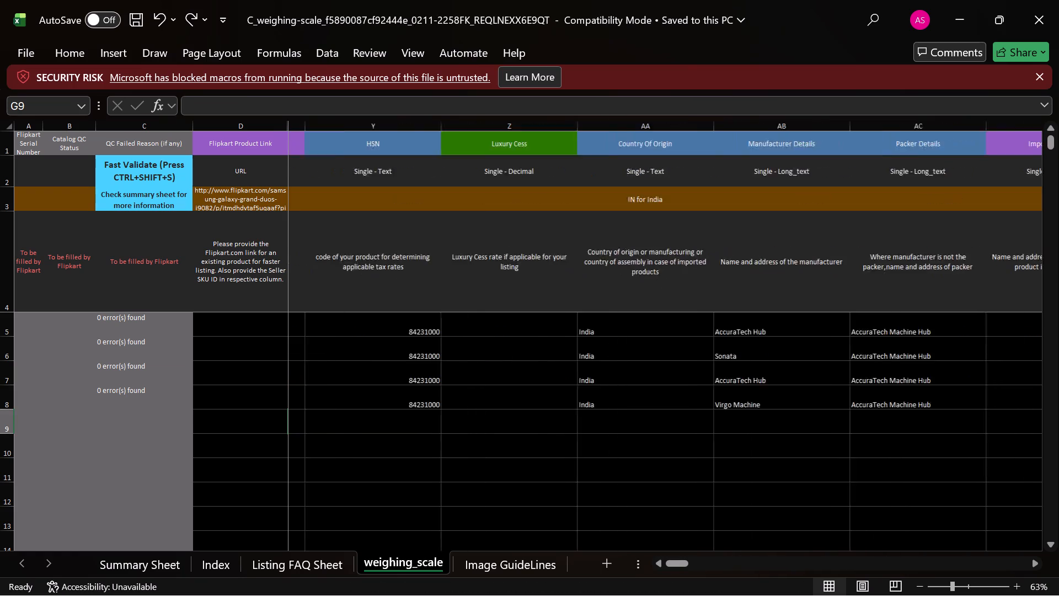
scroll(404, 414, left, 4)
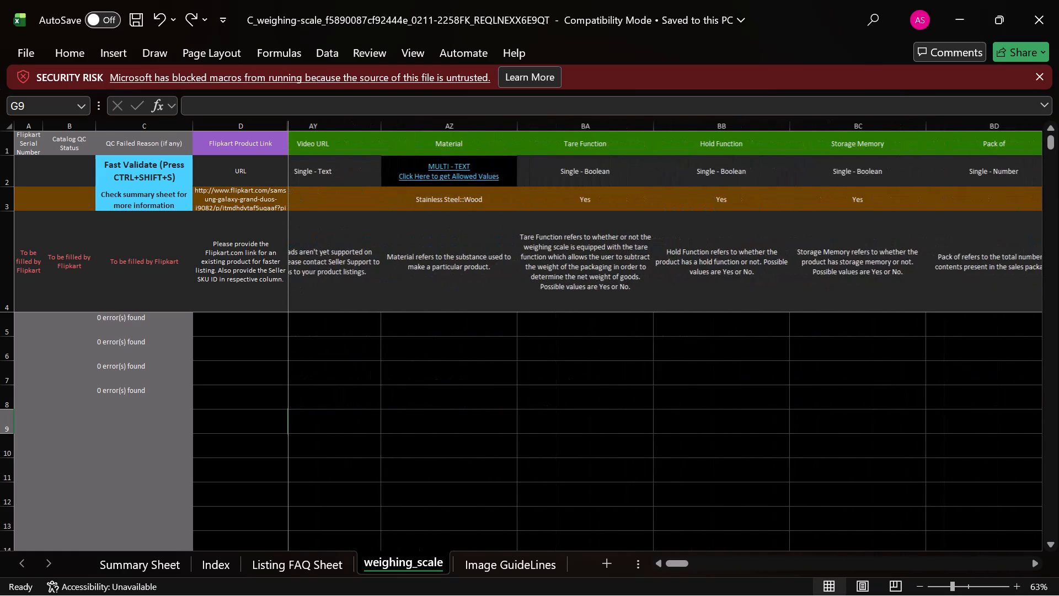
scroll(404, 414, right, 1)
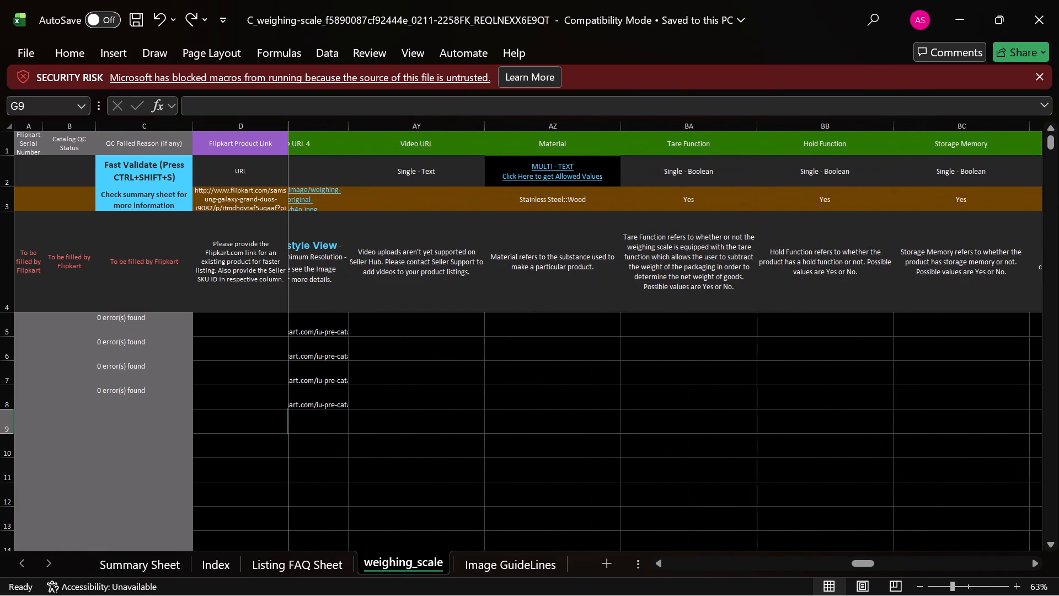
scroll(404, 414, right, 1)
scroll(404, 414, left, 1)
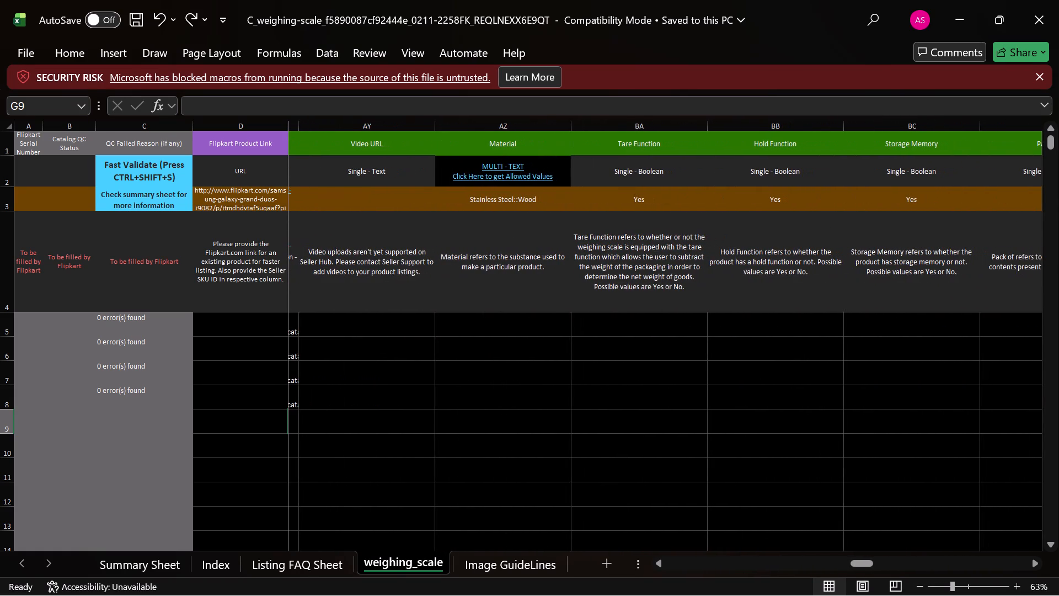
click(627, 359)
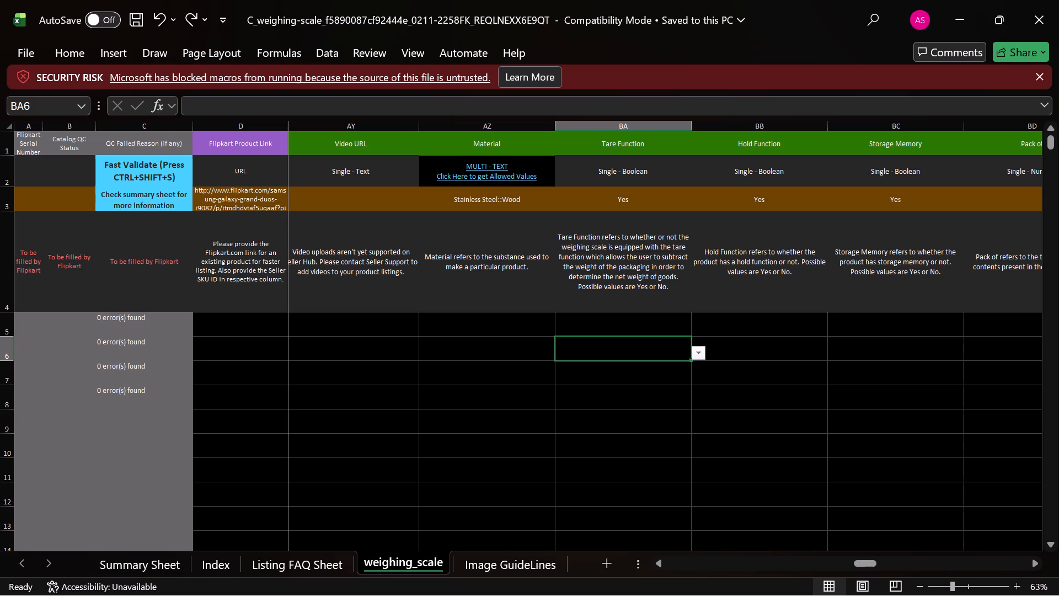
drag(699, 354, 630, 368)
click(630, 368)
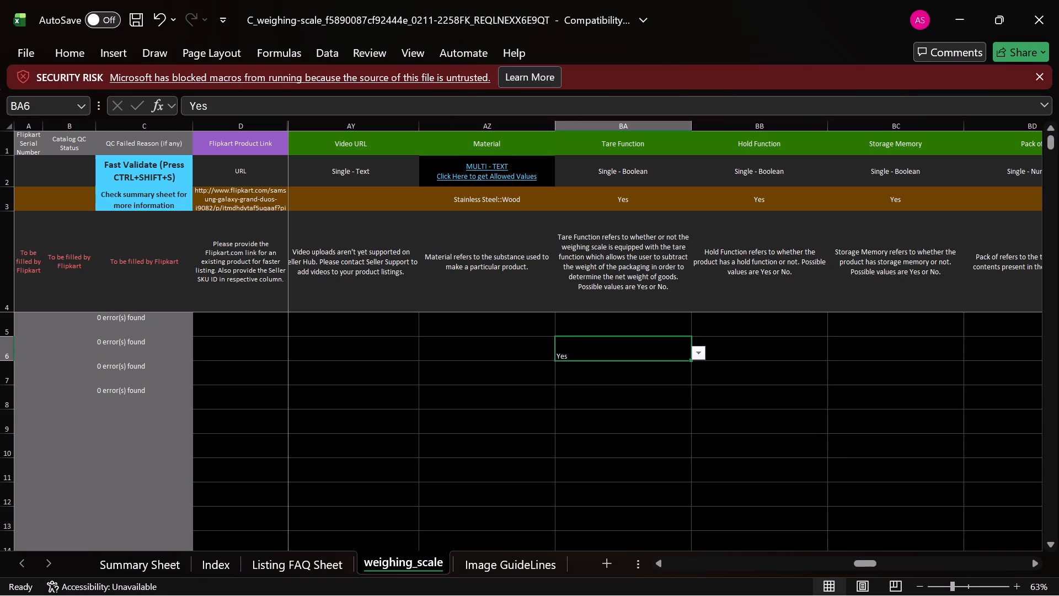
click(623, 405)
click(698, 406)
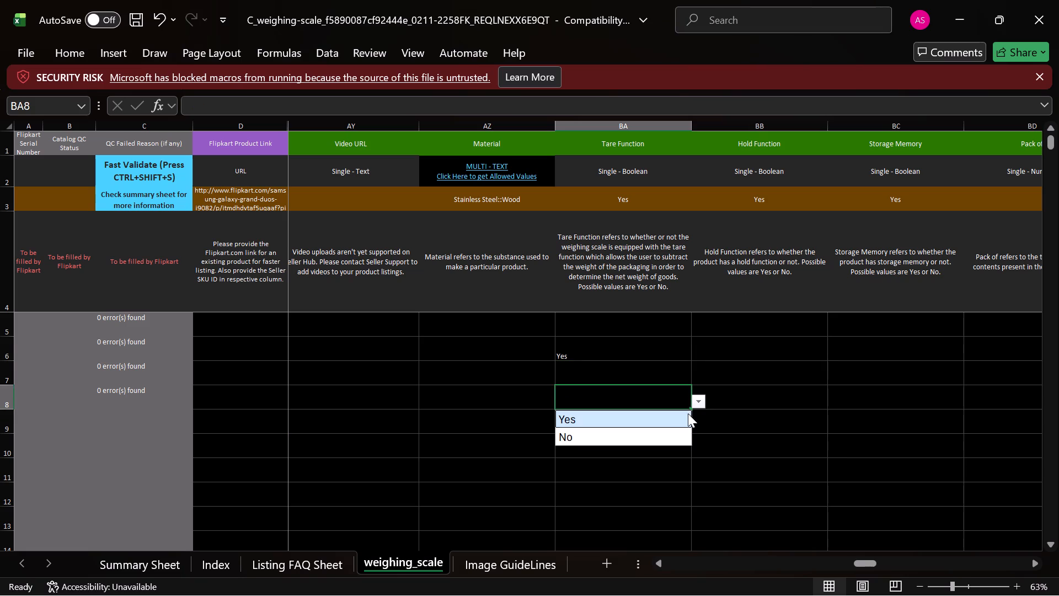
click(671, 418)
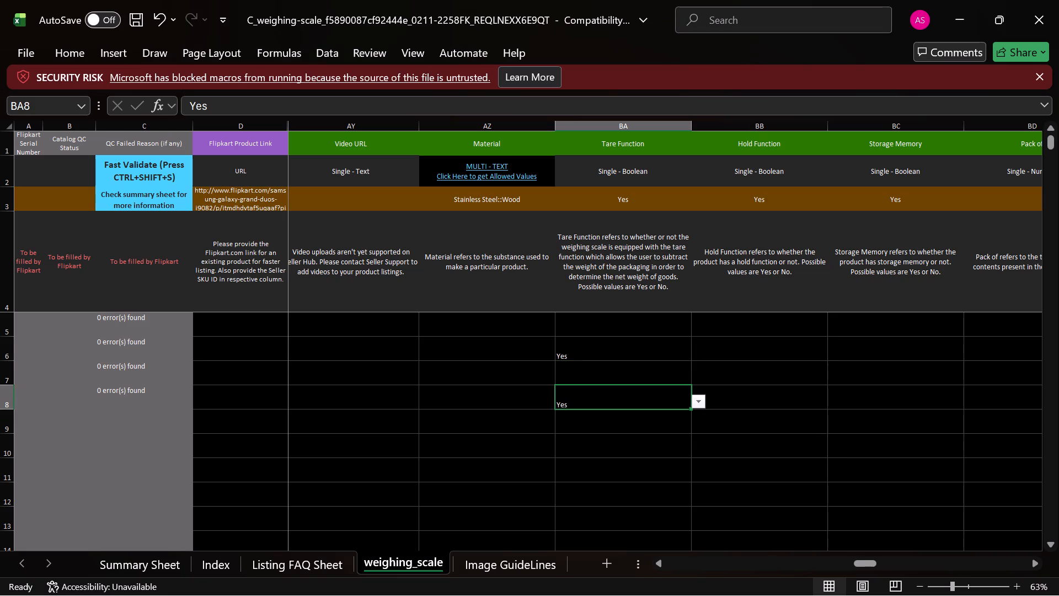
click(748, 353)
drag(833, 352, 767, 390)
click(767, 390)
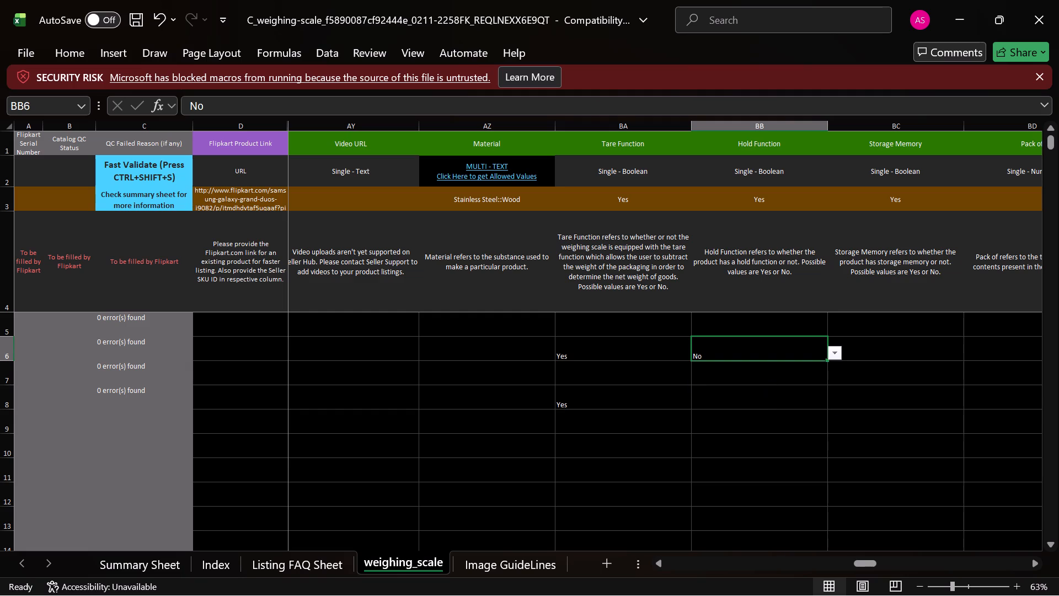
click(766, 402)
click(832, 401)
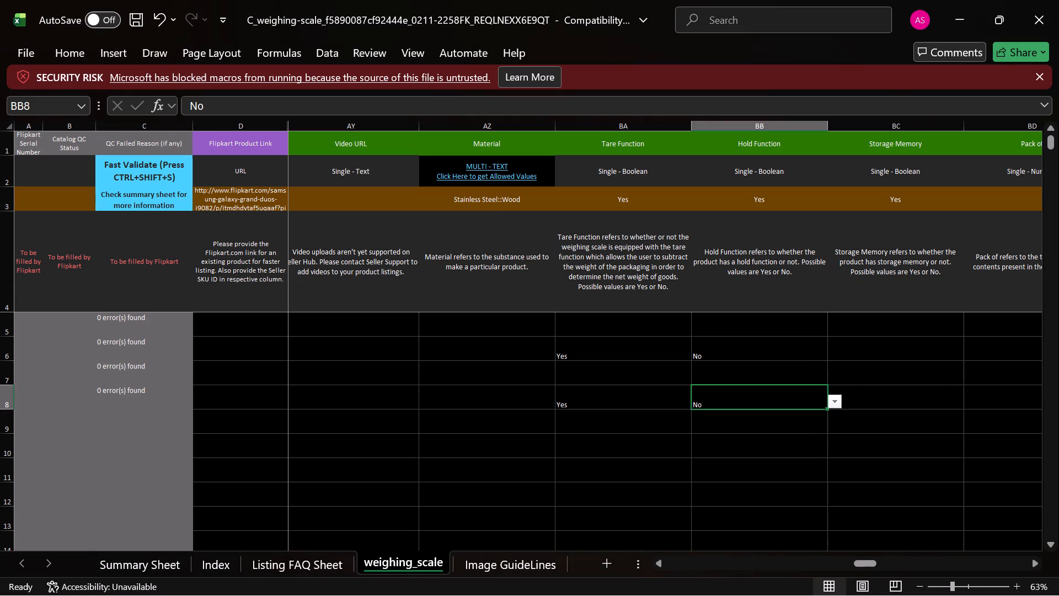
In the Excel listing workbook, set Tare Function to Yes for row 5.
click(620, 328)
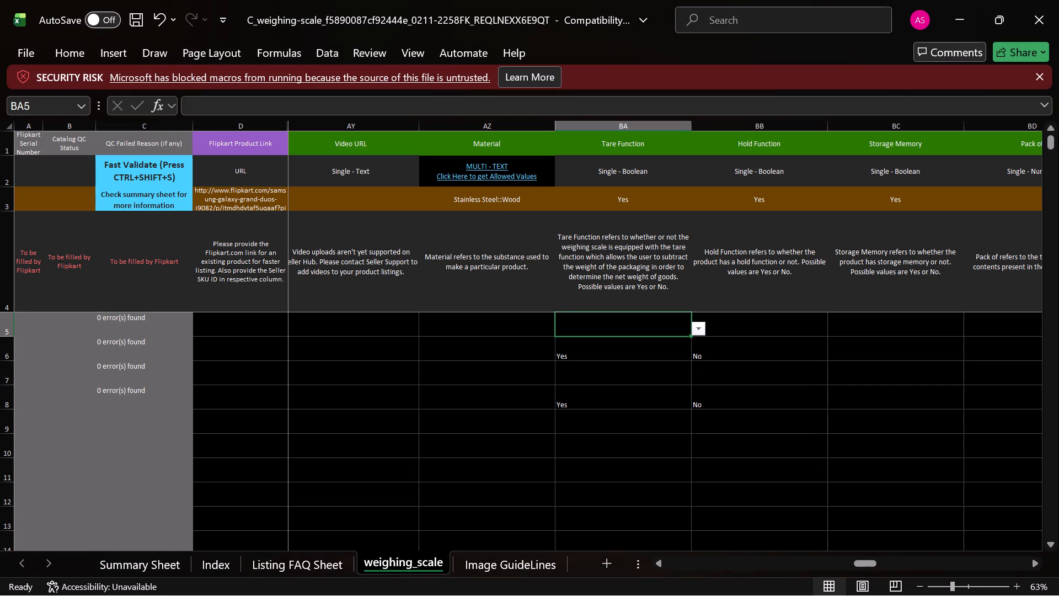
click(700, 328)
click(664, 341)
Set Storage Memory to No for rows 5 and 6.
scroll(749, 364, left, 1)
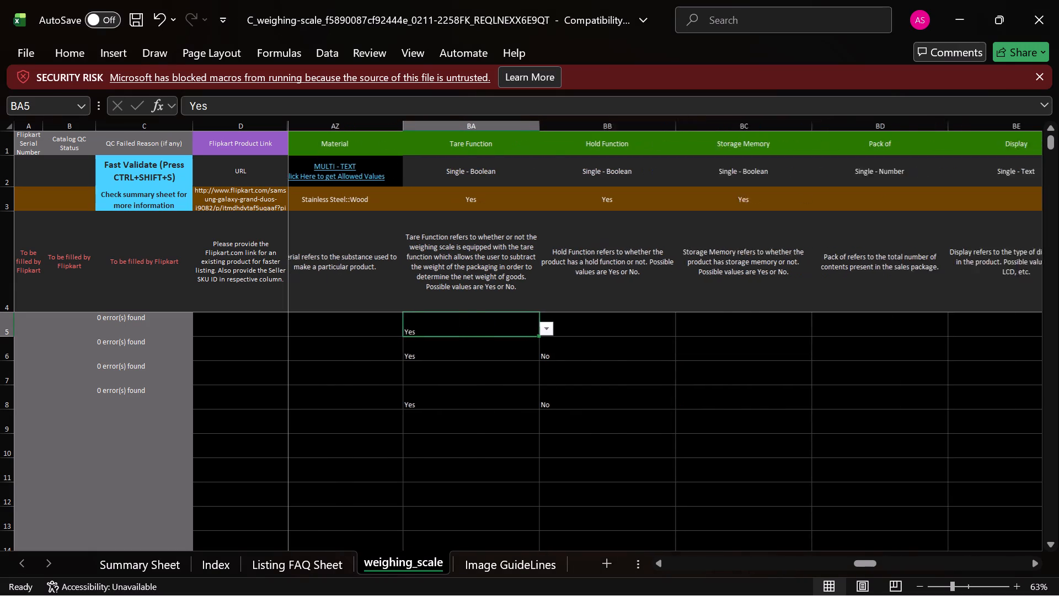
scroll(749, 364, left, 2)
scroll(672, 369, left, 2)
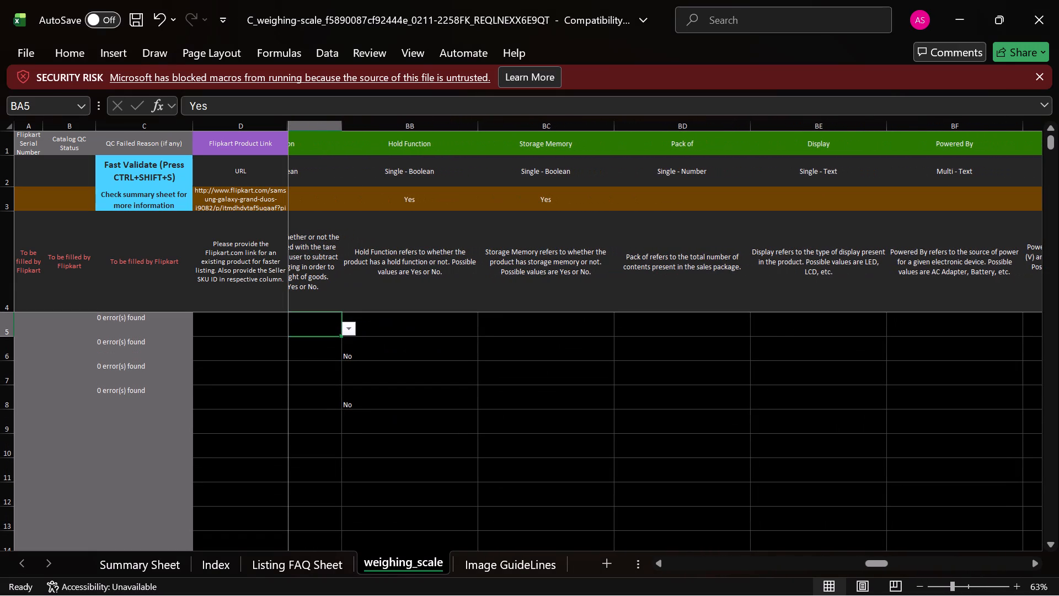
click(550, 328)
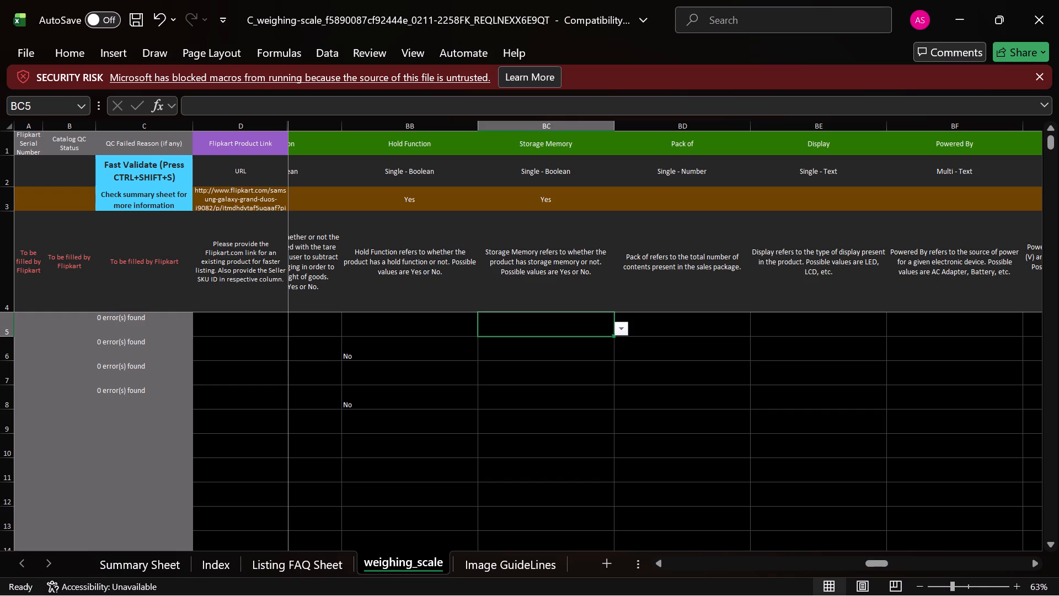
click(623, 331)
click(561, 363)
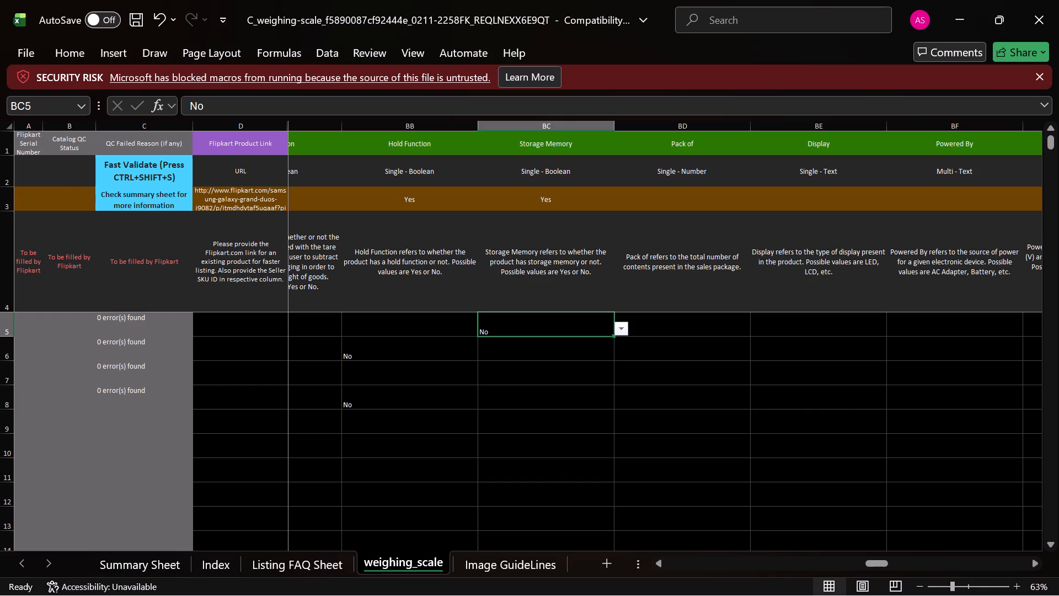
click(579, 362)
click(595, 353)
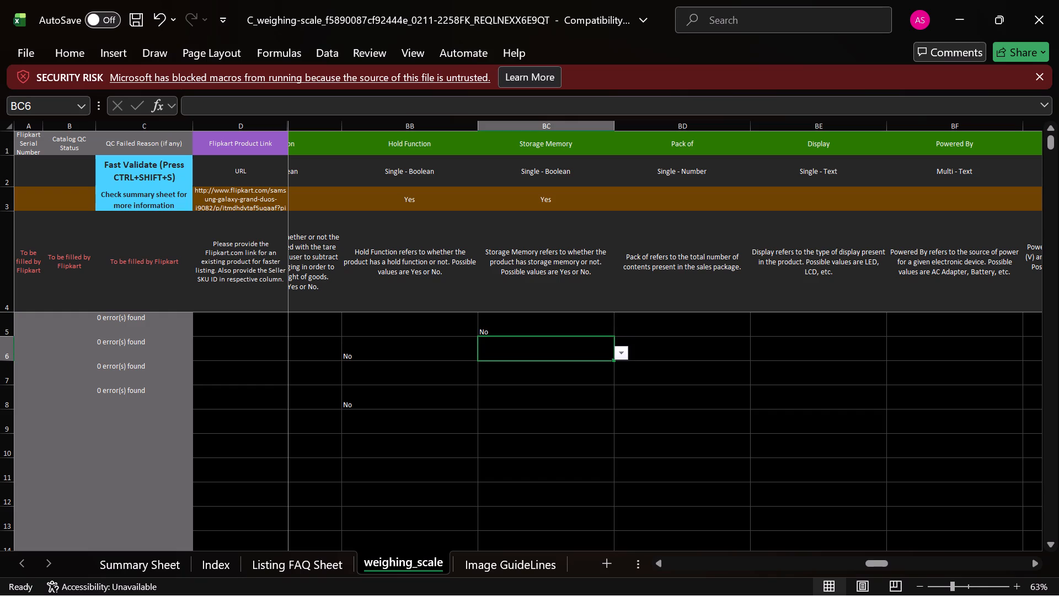
click(622, 354)
click(569, 395)
Set Hold Function to Yes for row 5.
click(430, 332)
click(486, 326)
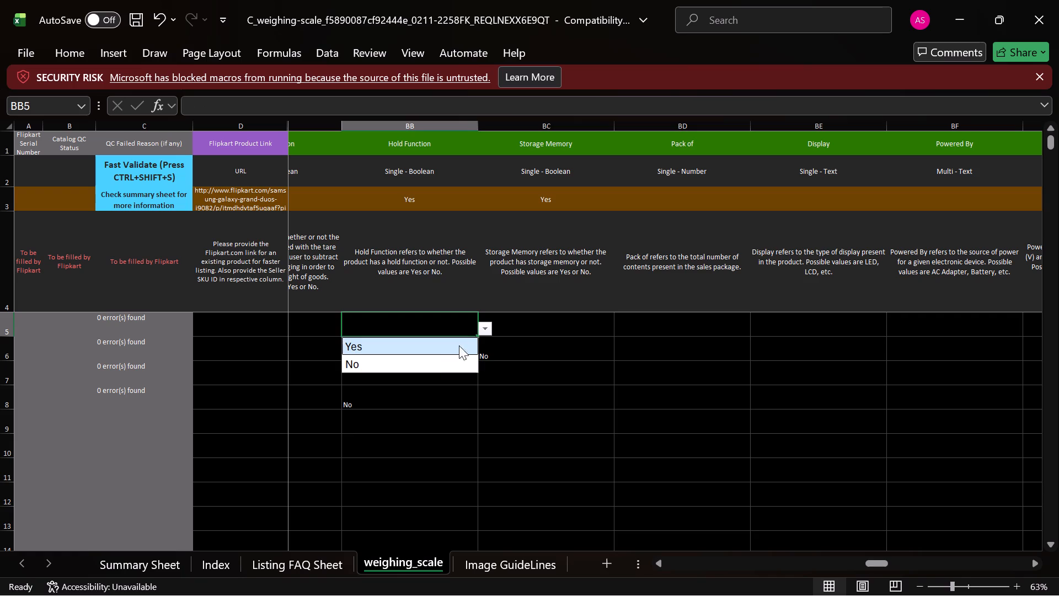
click(436, 348)
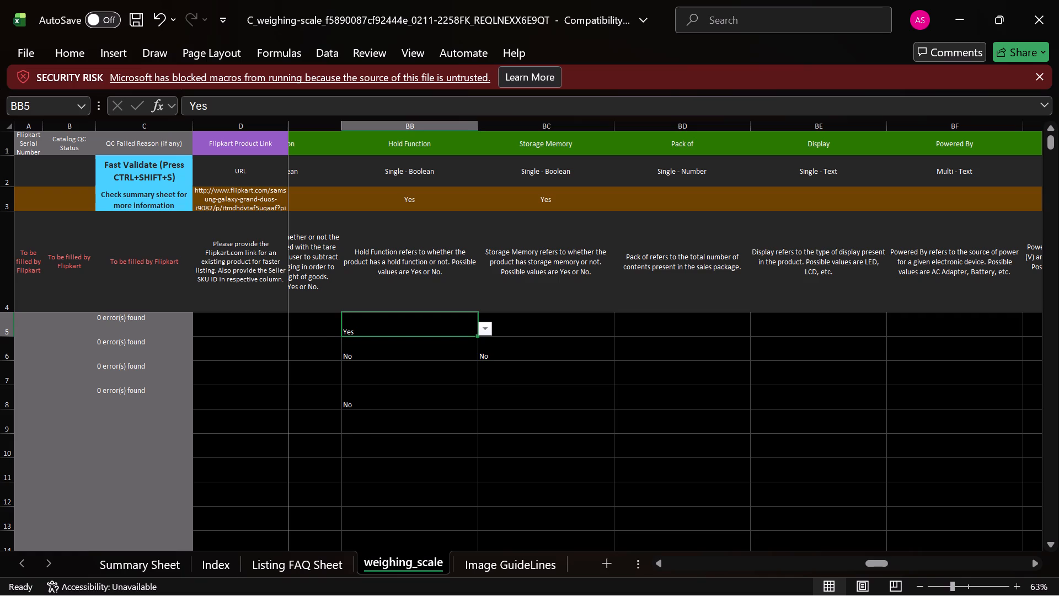
Set Storage Memory to No for row 8.
click(517, 394)
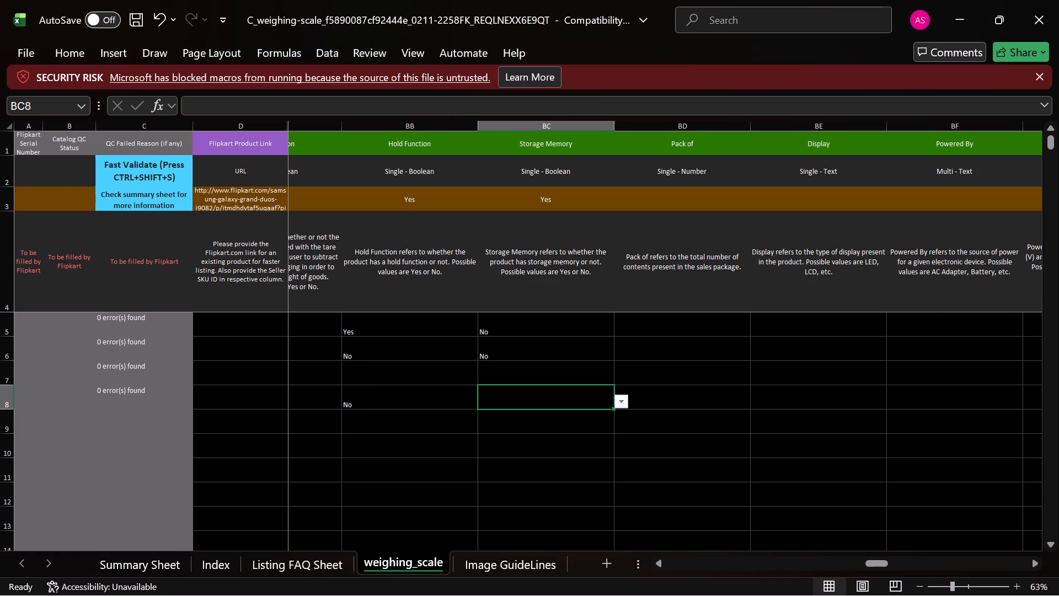
click(613, 397)
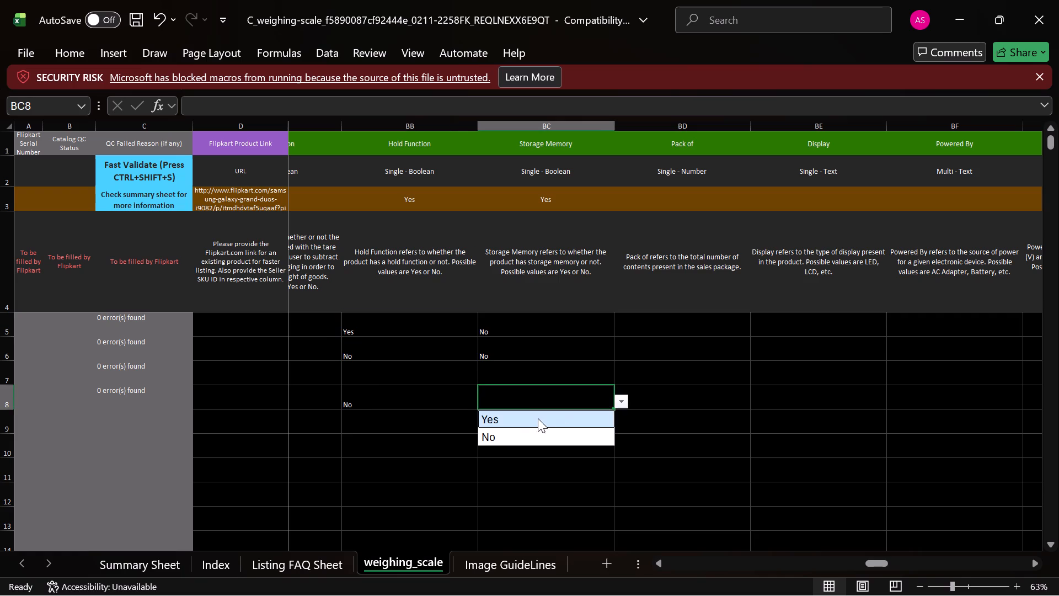
click(531, 424)
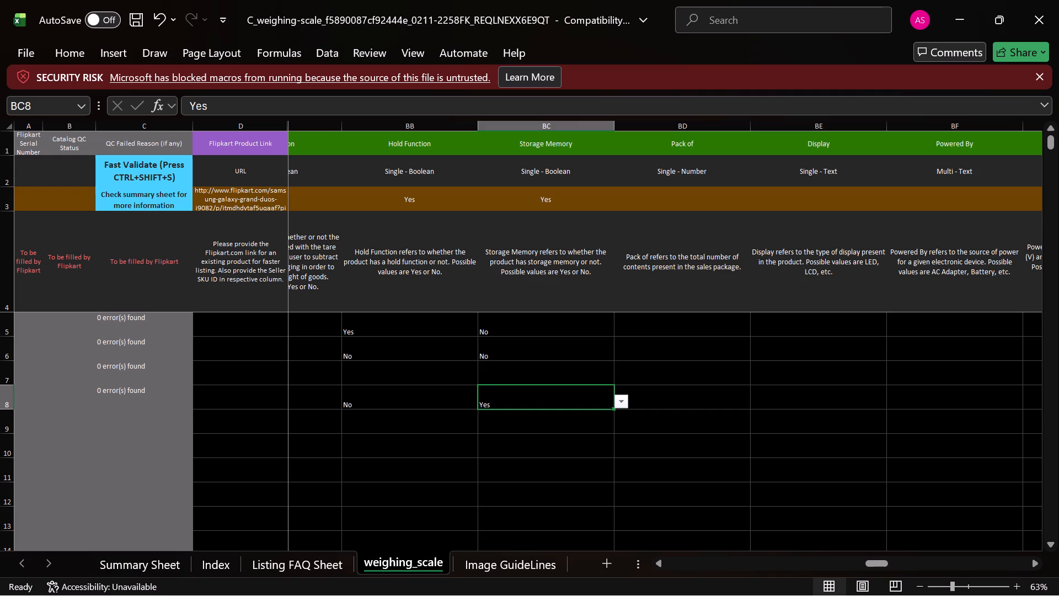
click(621, 406)
click(552, 436)
Enter 1 as the Pack of value for rows 5, 6 and 8, leaving row 7 blank.
click(705, 334)
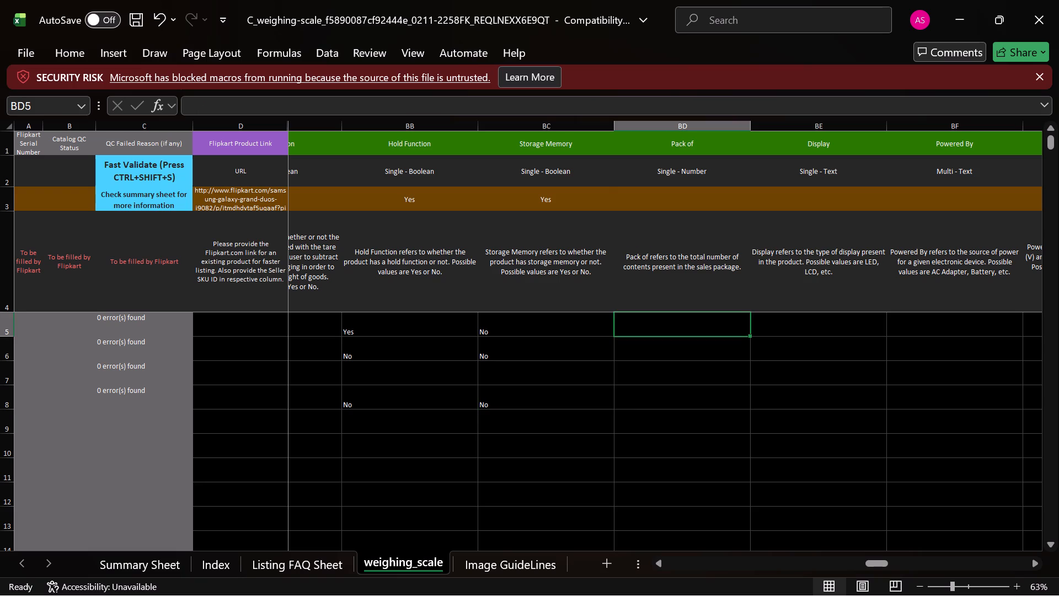
key(1)
key(Return)
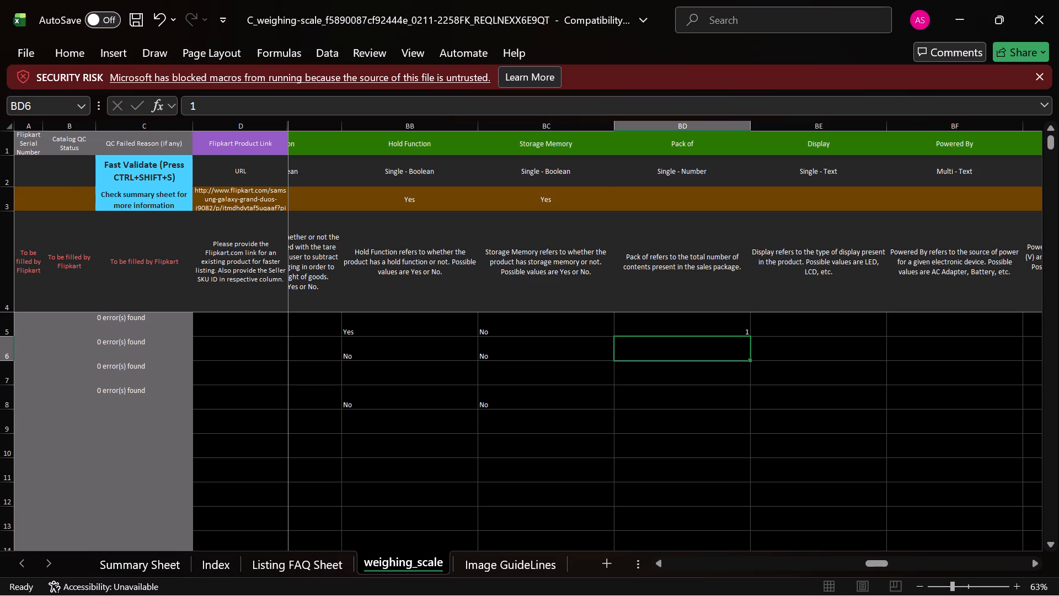
key(1)
key(Return)
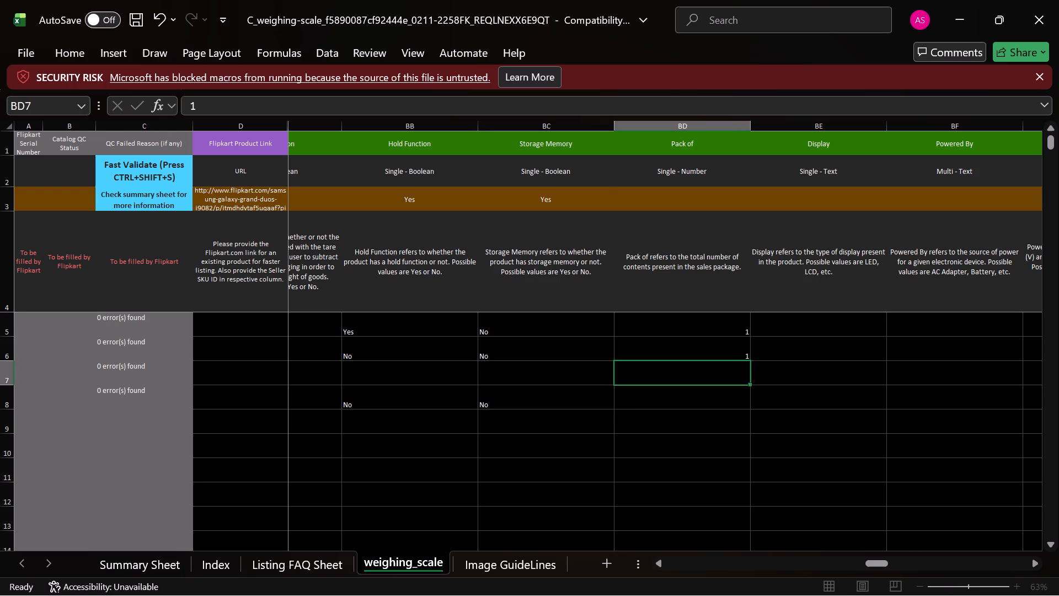
key(Return)
key(1)
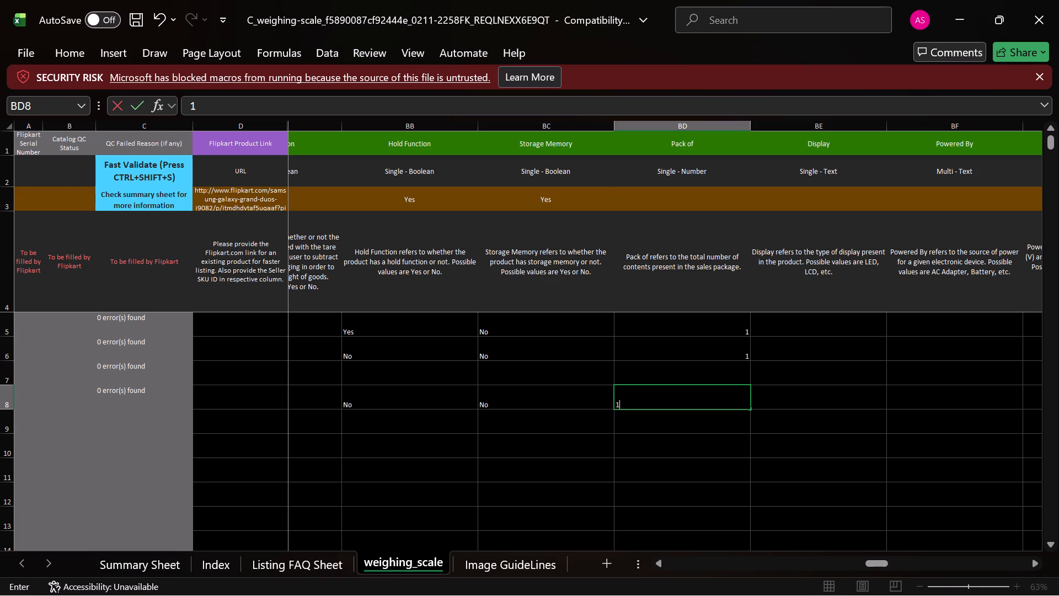
Enter LCD as the Display type for rows 5, 6 and 8, leaving row 7 blank.
scroll(846, 343, left, 3)
click(639, 331)
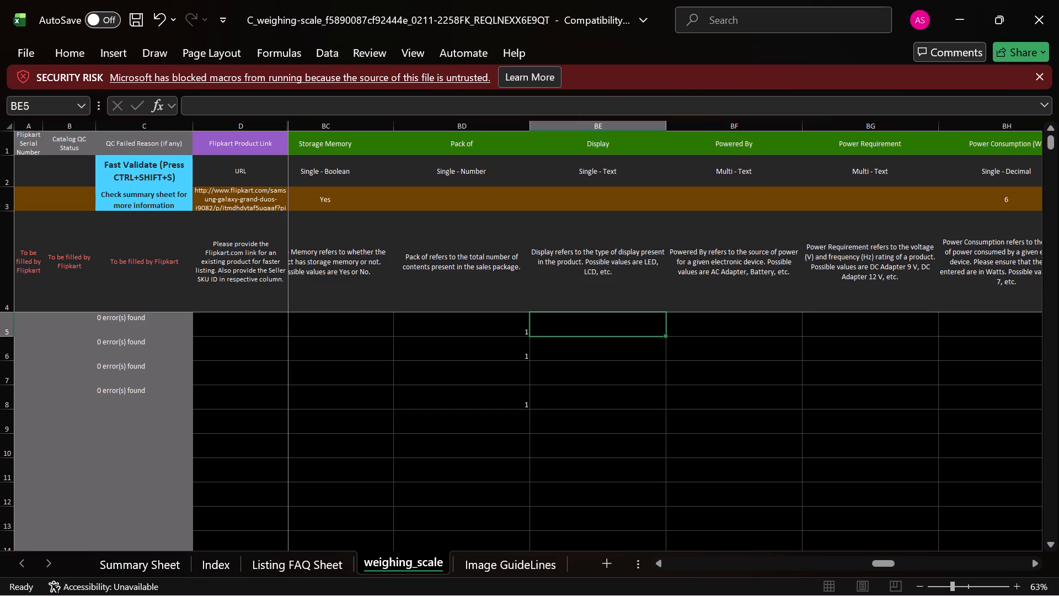
text(LCD)
key(Return)
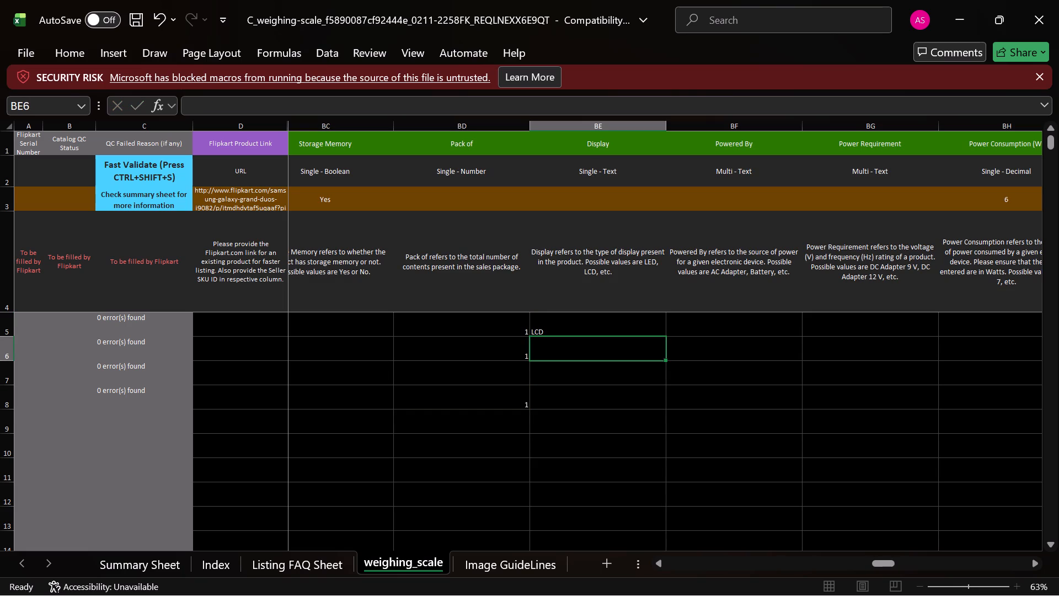
text(LCD)
key(Return)
key(Return)
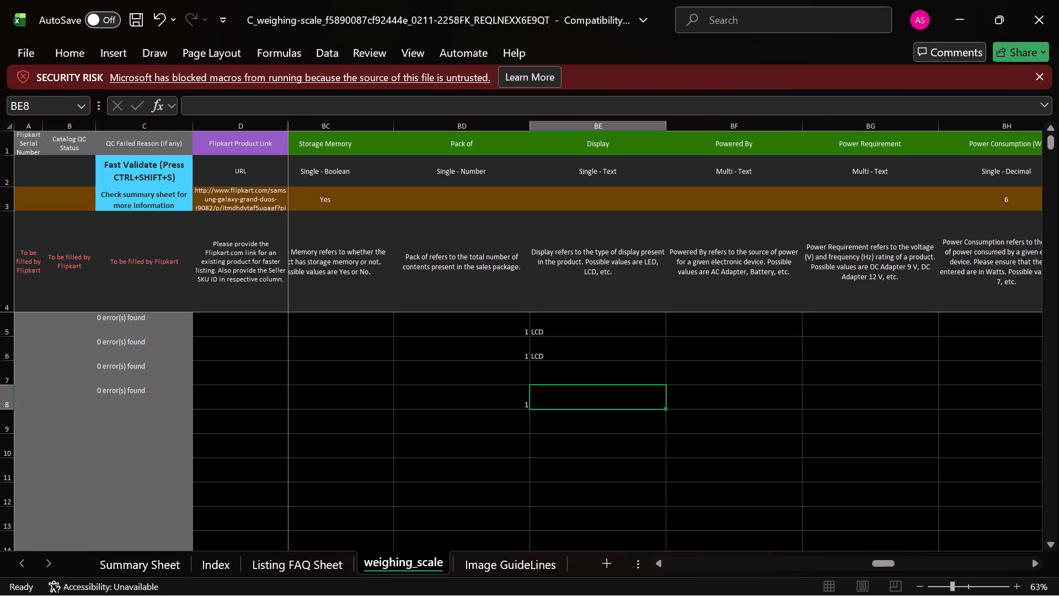
text(LCD)
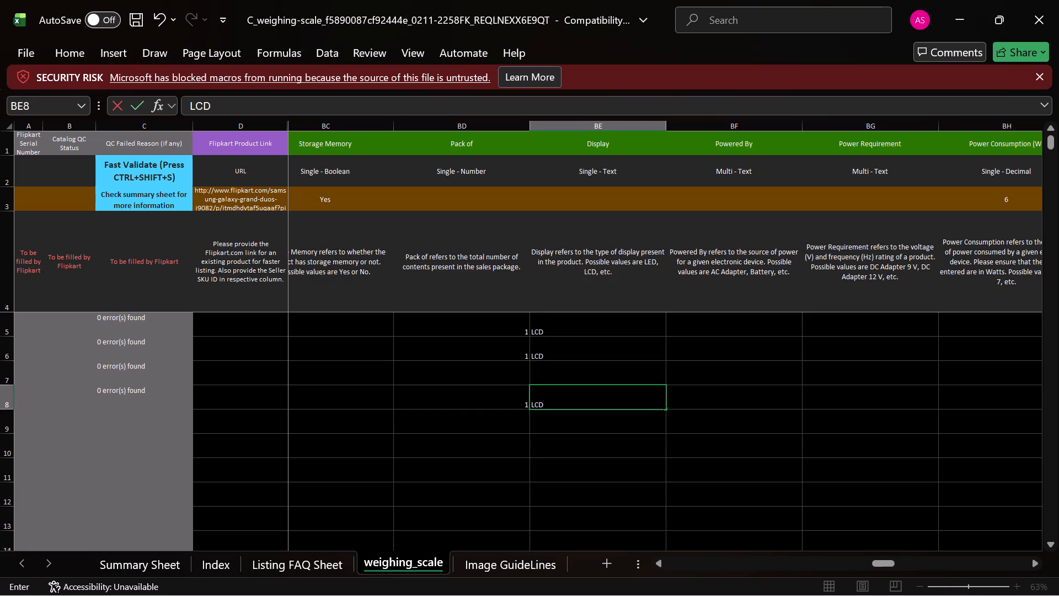
click(701, 336)
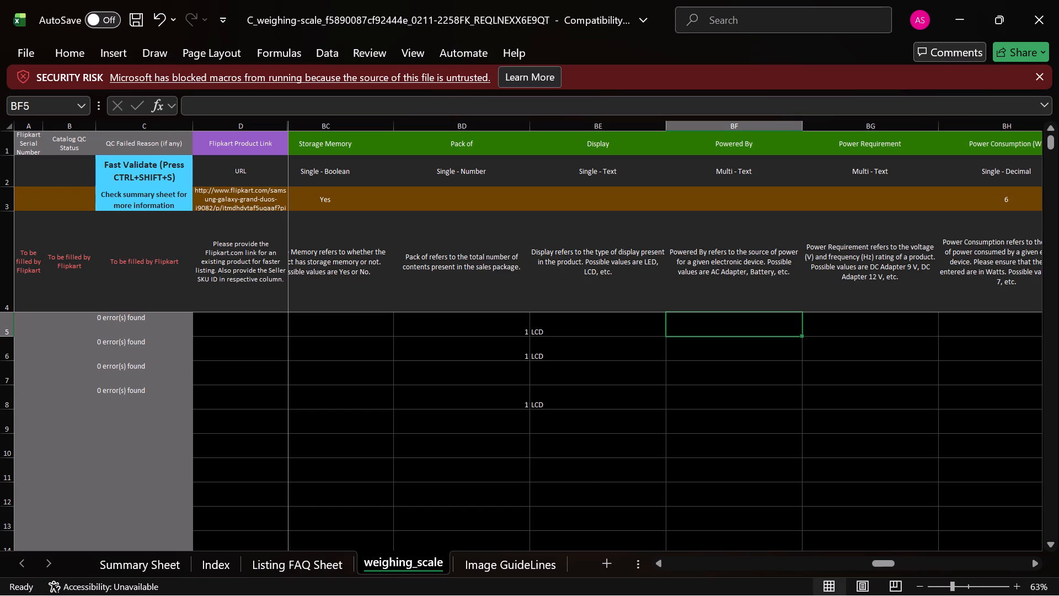
Look through the remaining attribute columns of the weighing_scale sheet, from Powered By through EAN/UPC.
scroll(732, 327, left, 1)
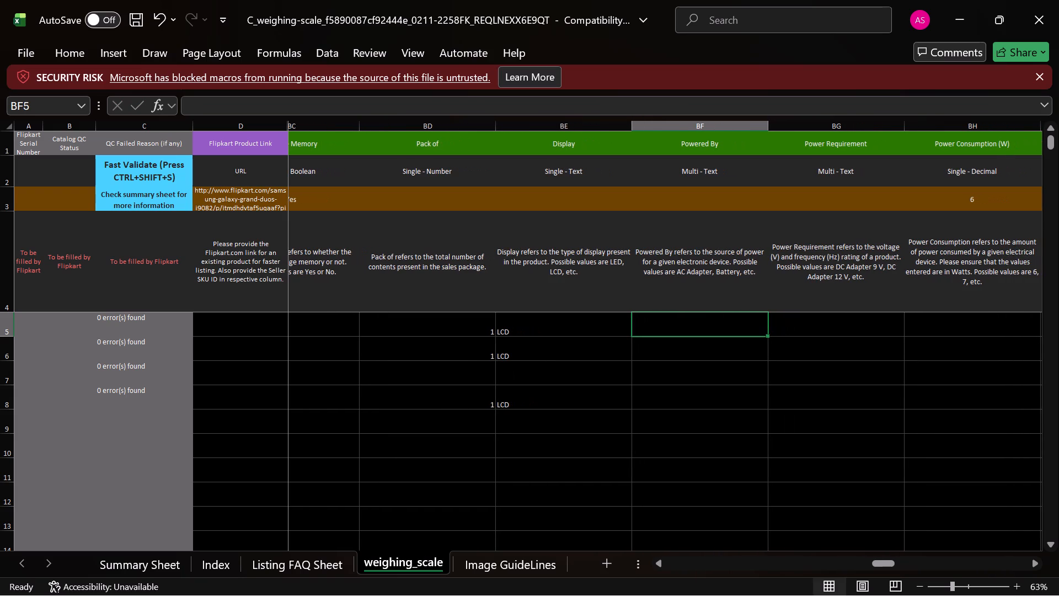
scroll(732, 327, left, 1)
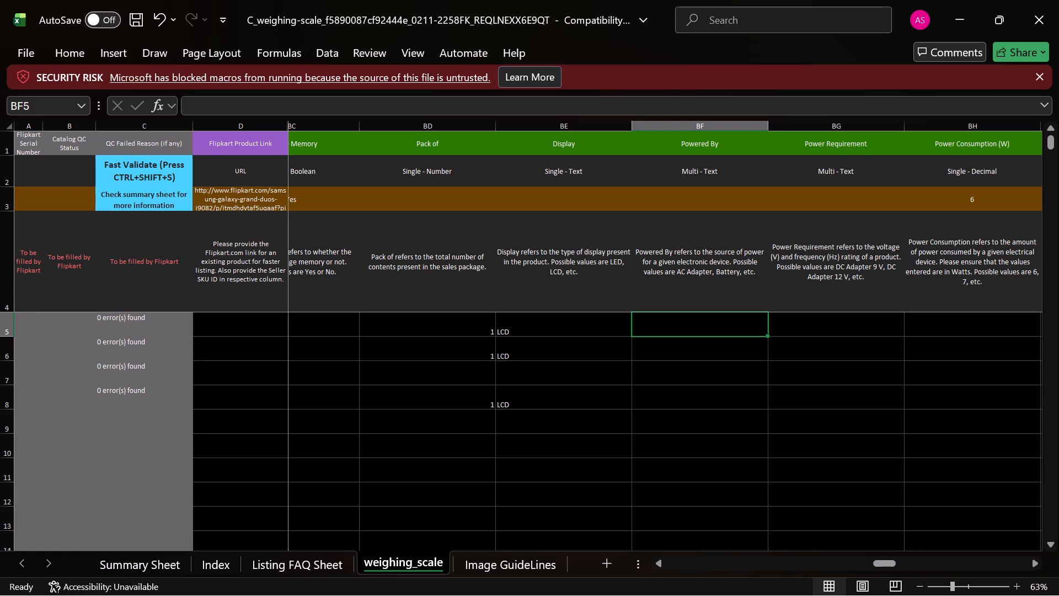
scroll(732, 327, left, 9)
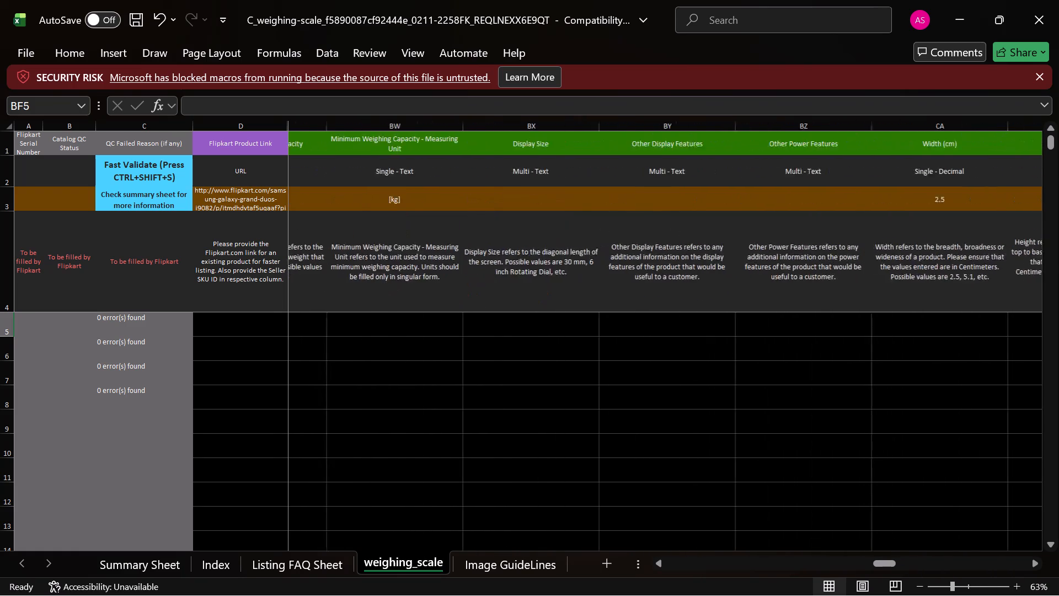
scroll(732, 327, left, 4)
scroll(732, 327, right, 1)
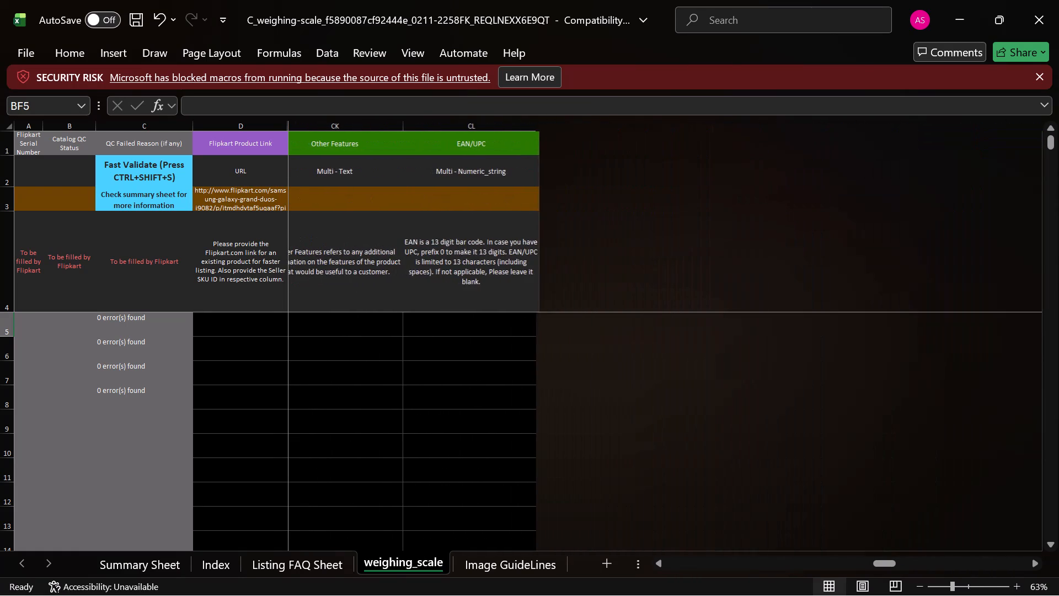
scroll(732, 327, right, 8)
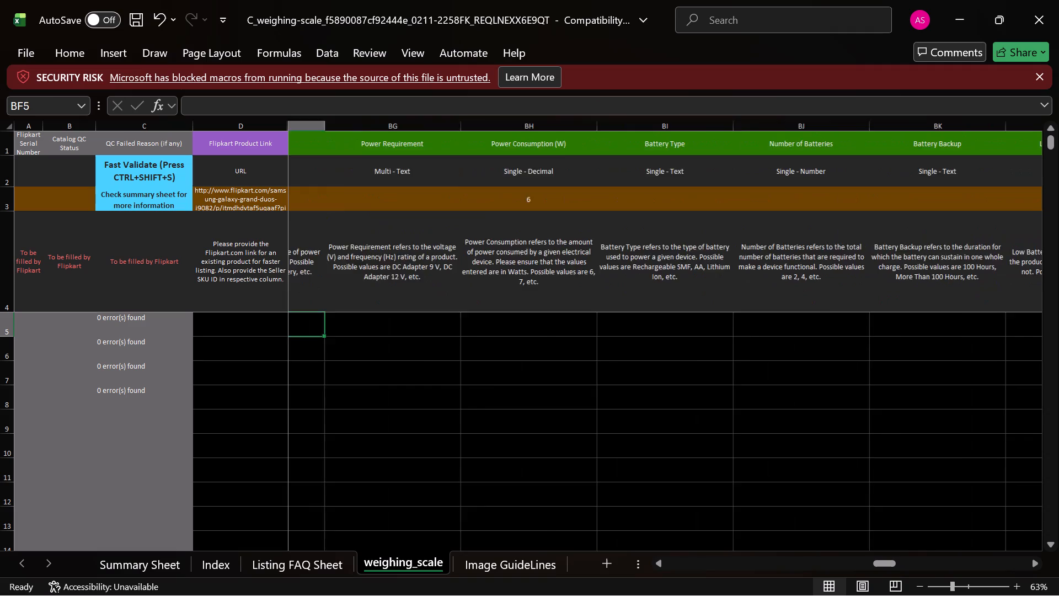
scroll(732, 327, right, 2)
scroll(732, 327, left, 5)
scroll(732, 327, right, 1)
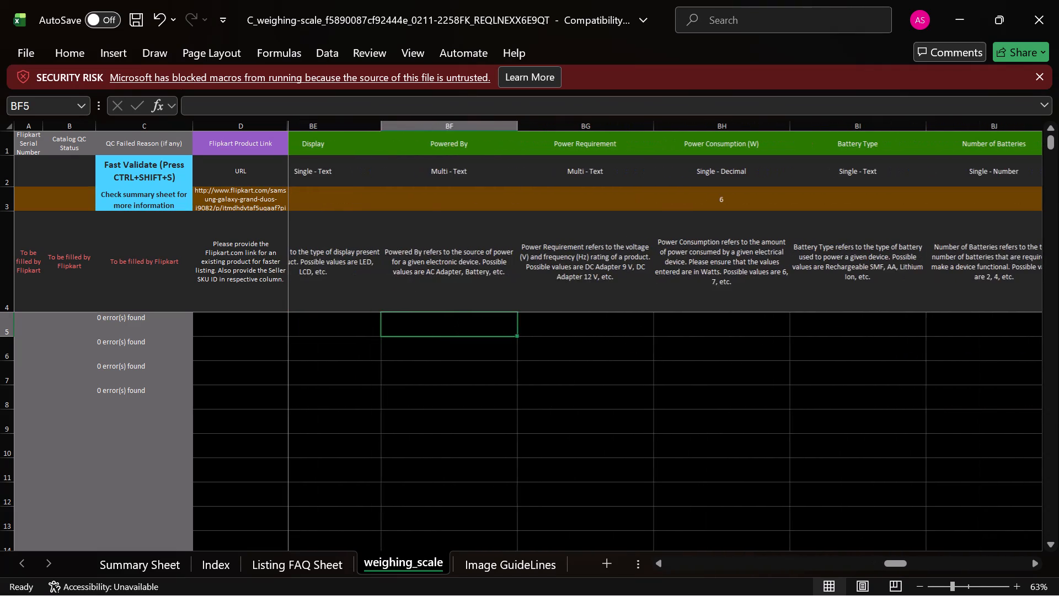
scroll(732, 327, right, 1)
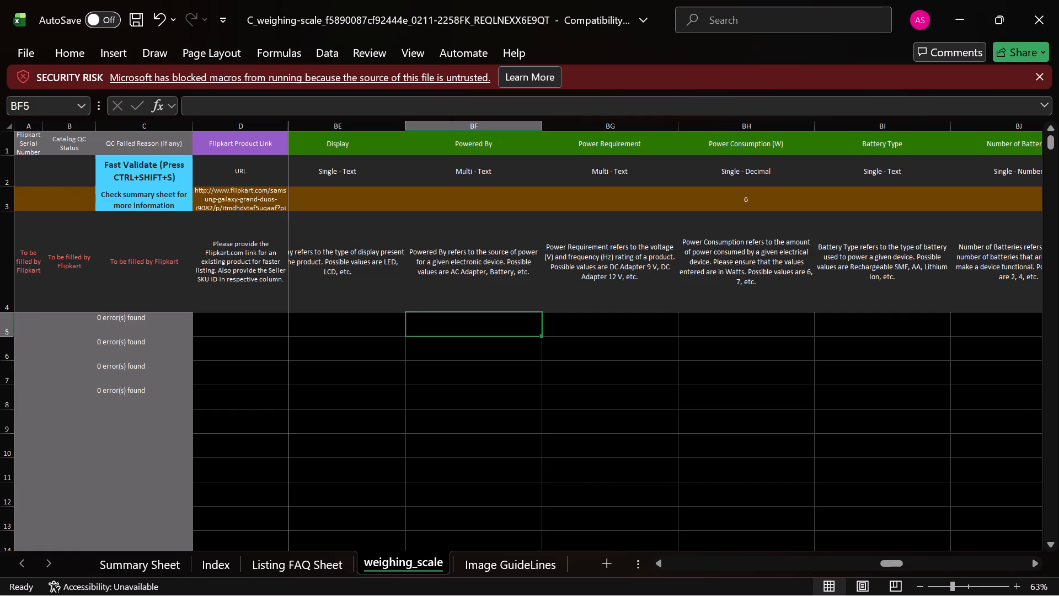
Enter AC Adapter as the Powered By value for row 5.
text(AC)
key(space)
key(shift+a)
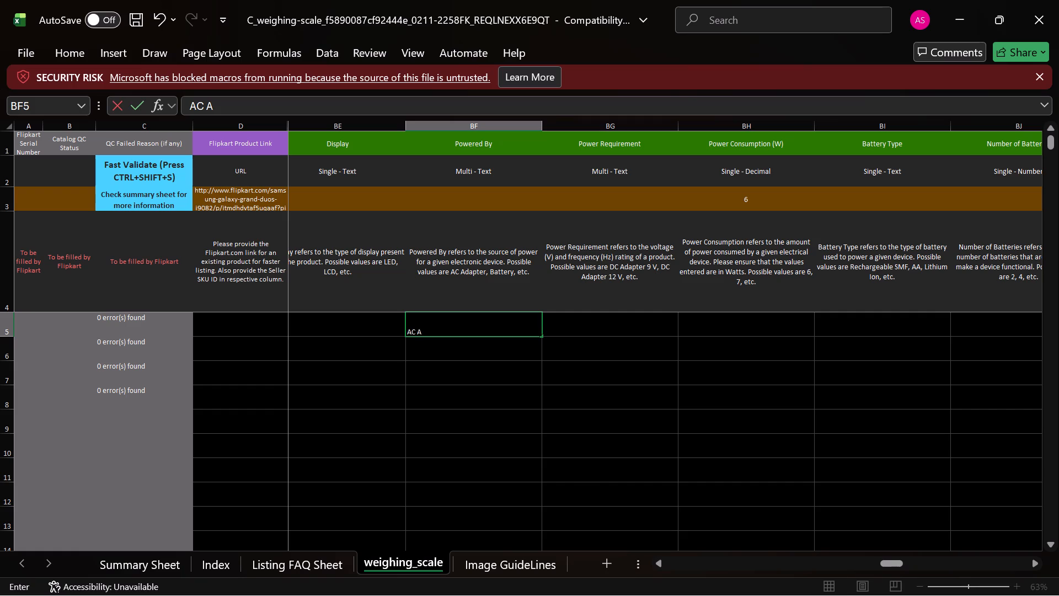
text(dapter)
key(Return)
Enter "AC Adapter , Battery" as the Powered By value for row 6.
text(AC)
key(Tab)
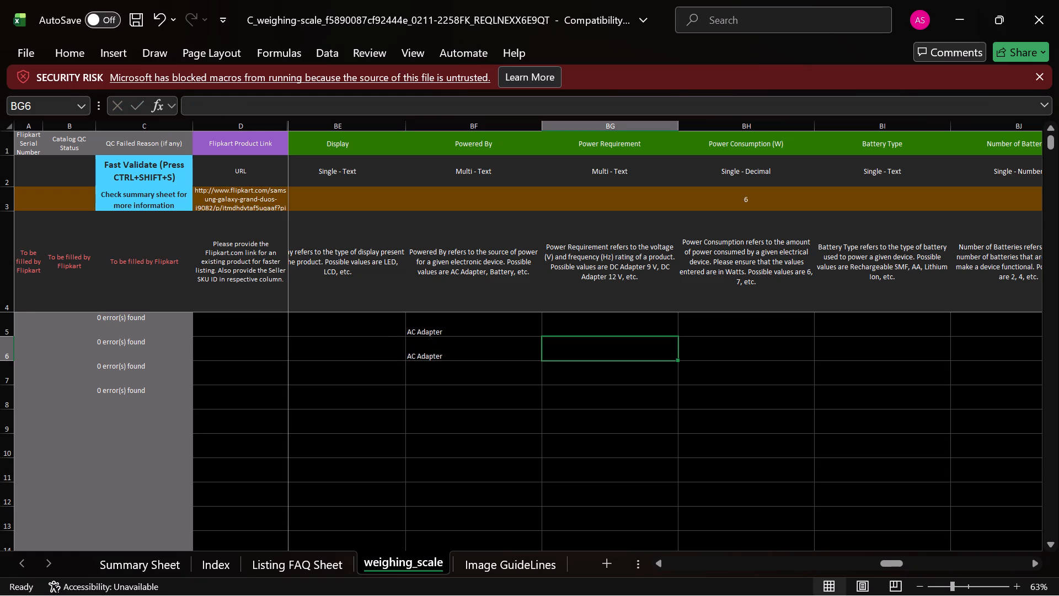
click(459, 352)
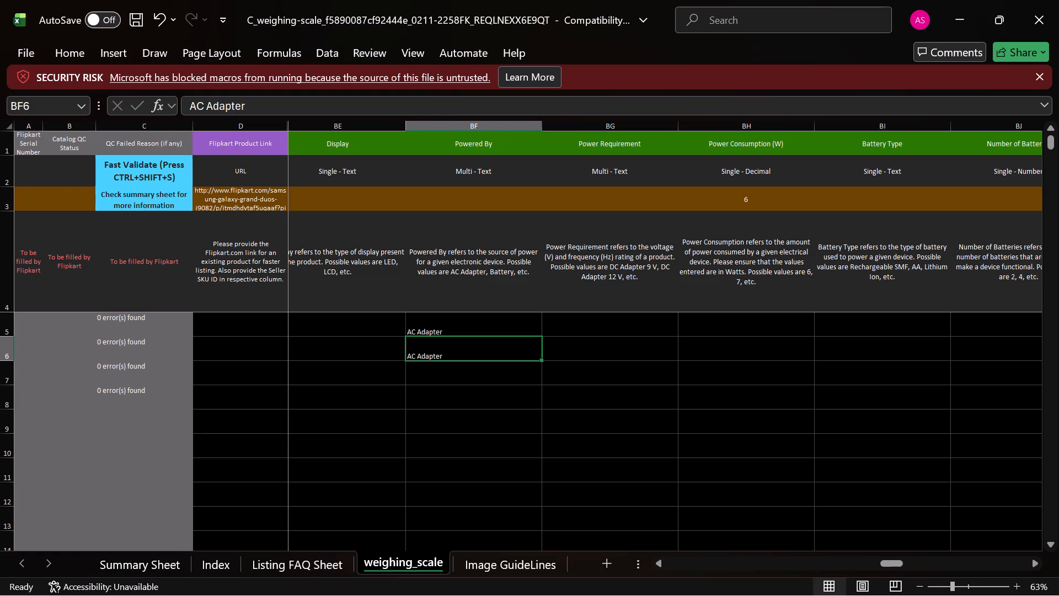
double_click(459, 352)
key(space)
text(,)
key(space)
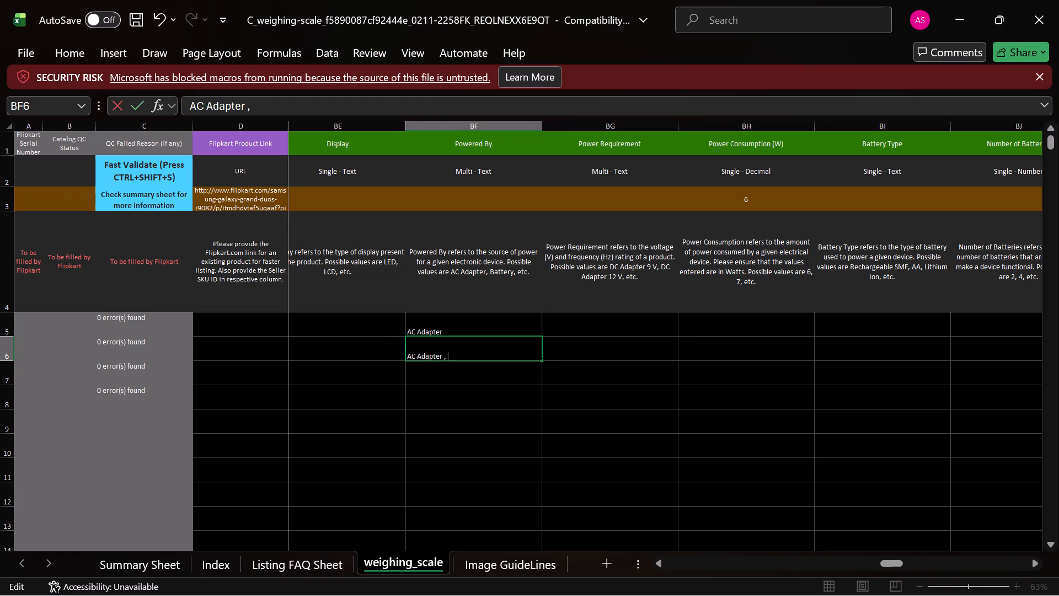
text(Ba)
text(ttery)
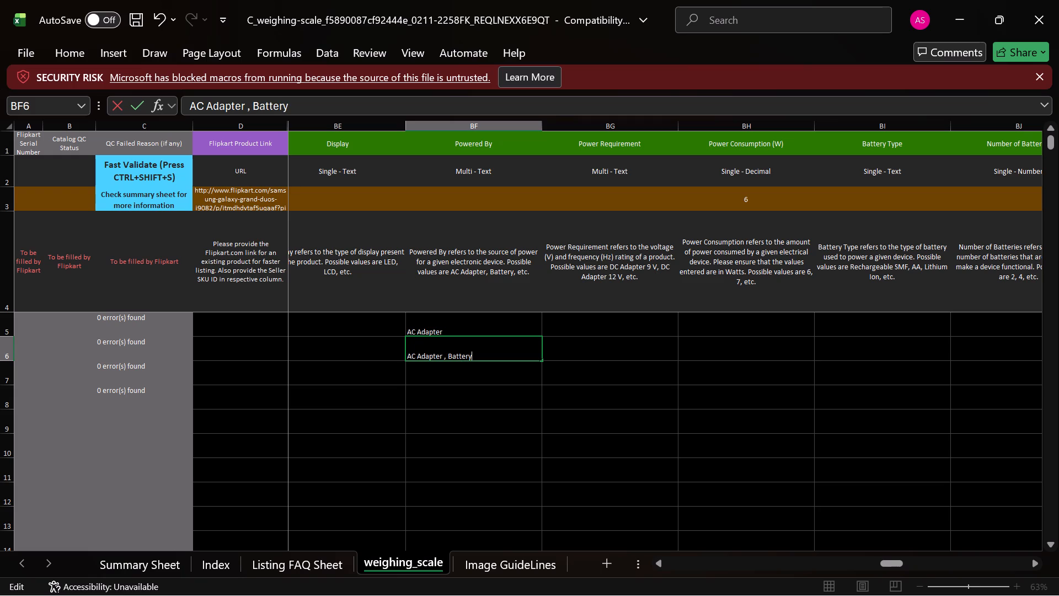
Enter Battery as the Powered By value for row 8, leaving row 7 blank.
click(446, 401)
key(shift+b)
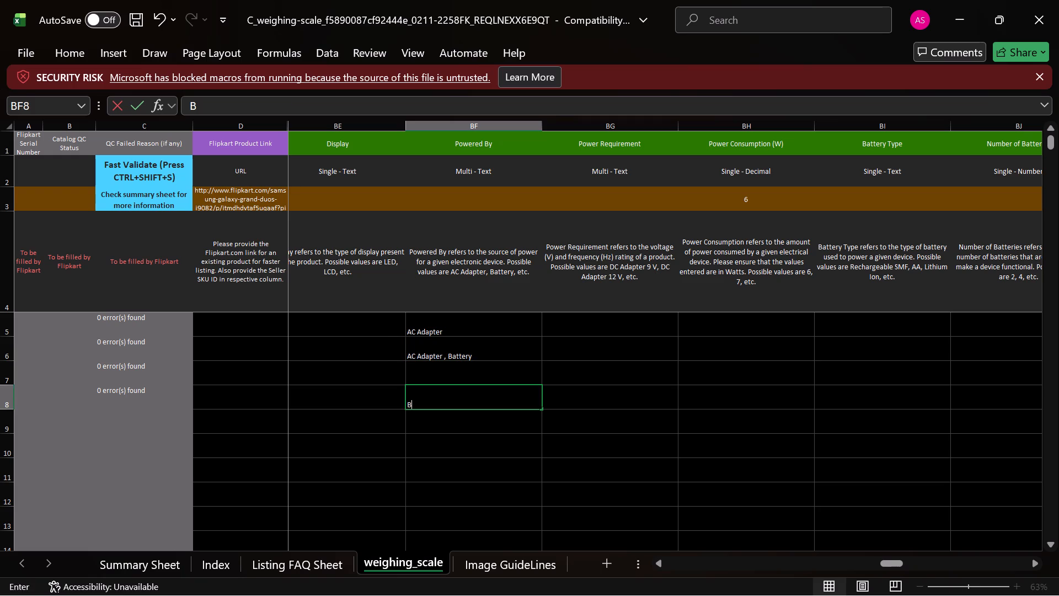
text(attery)
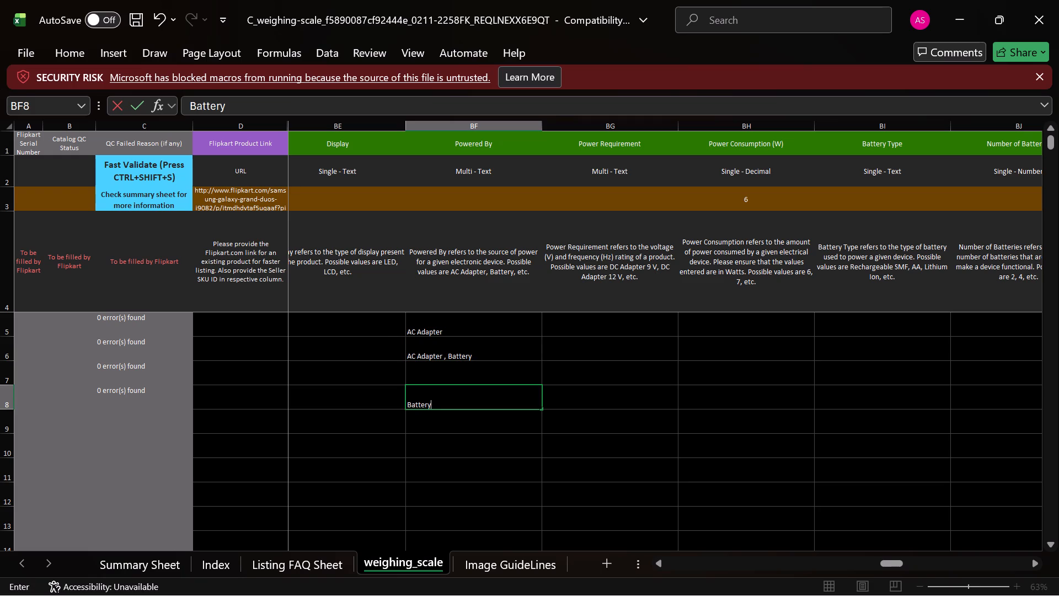
Enter AAA as the Battery Type for row 8, leaving Power Requirement and Power Consumption blank.
click(623, 323)
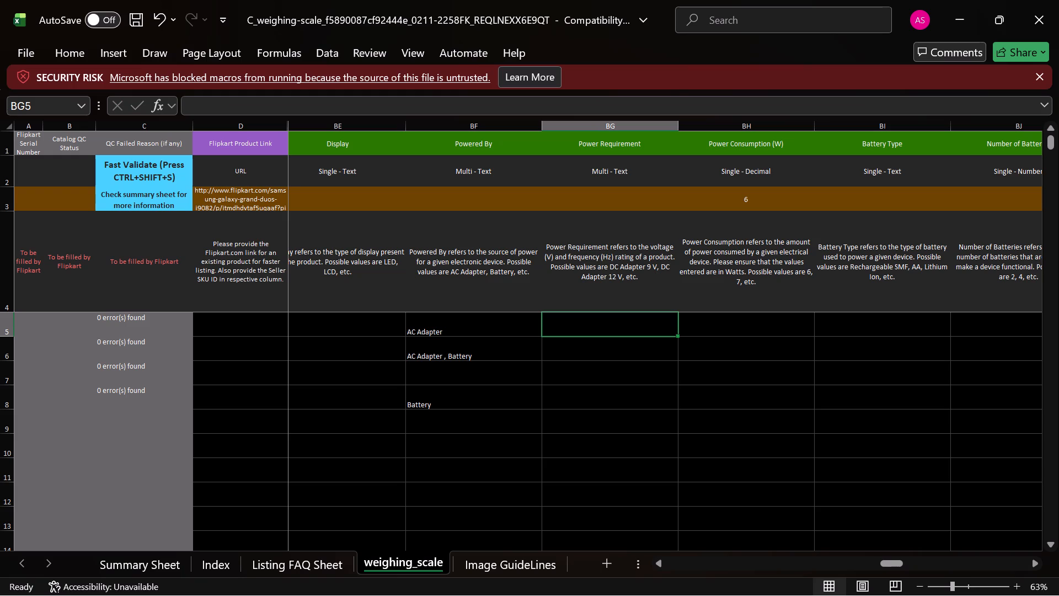
scroll(623, 323, left, 2)
click(648, 324)
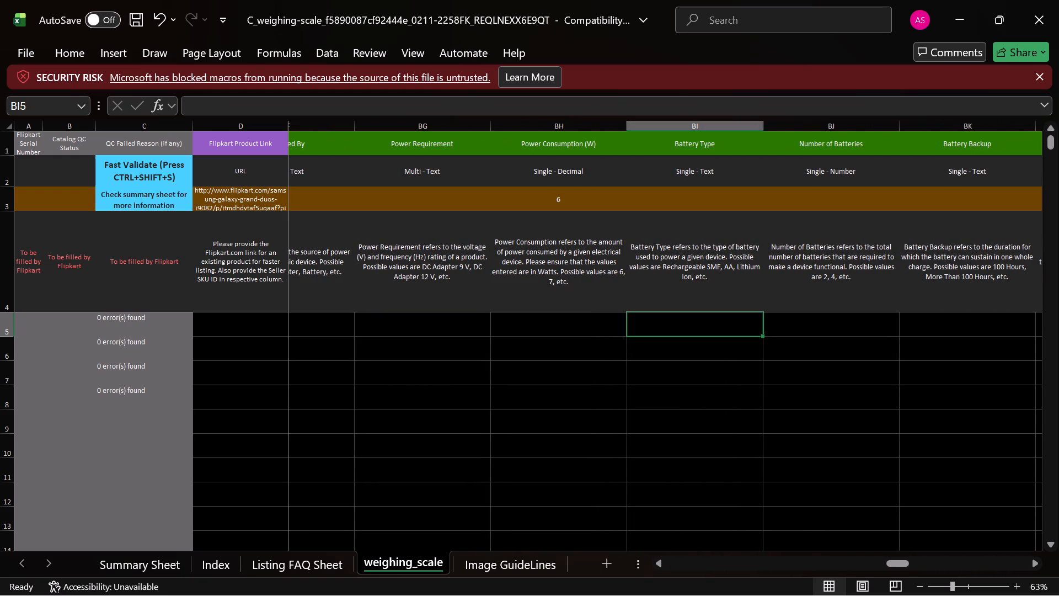
click(657, 349)
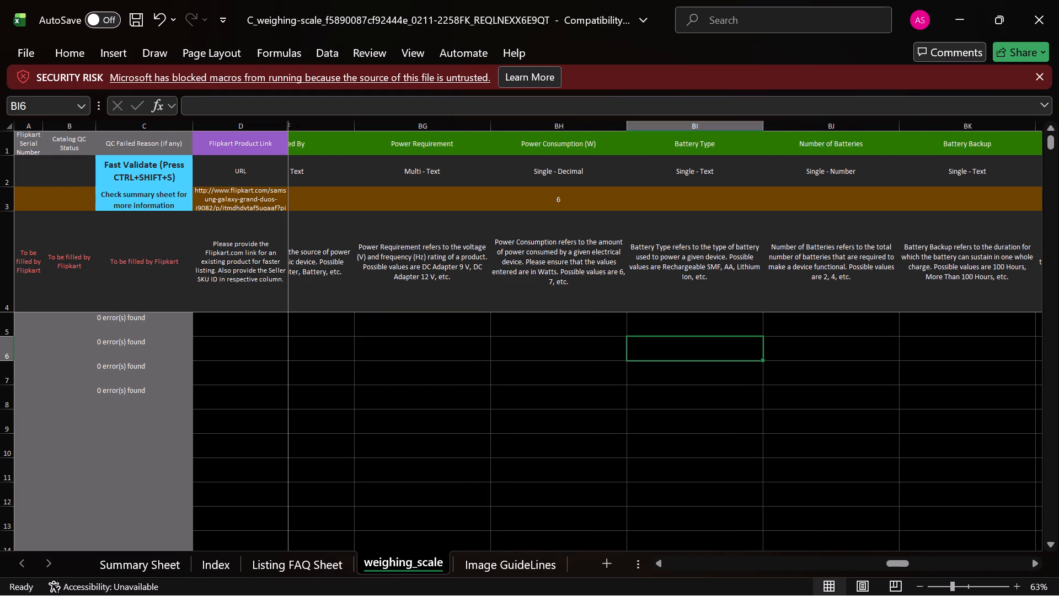
click(655, 397)
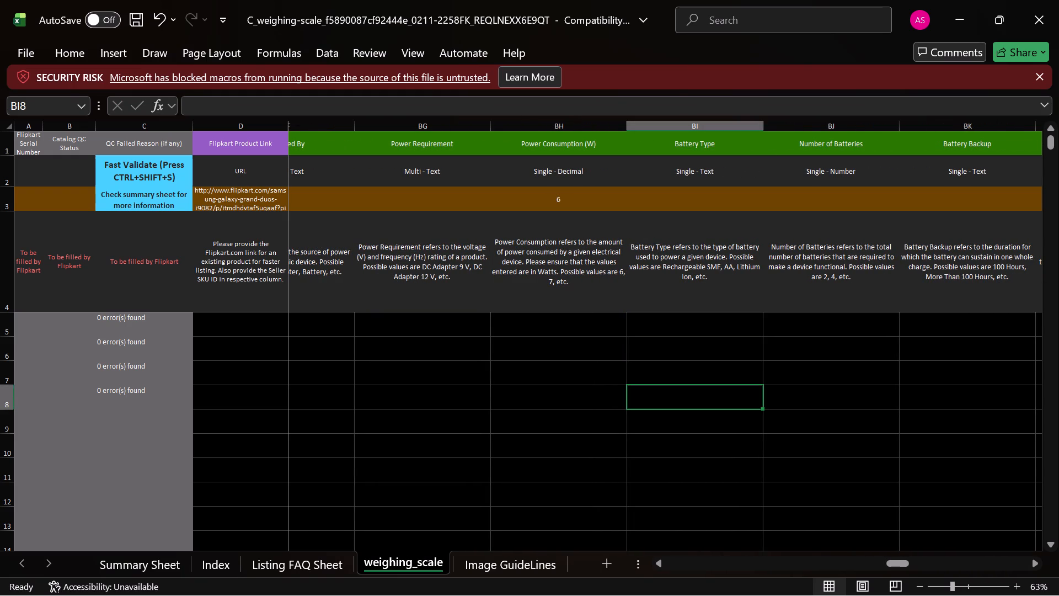
text(AAA)
key(space)
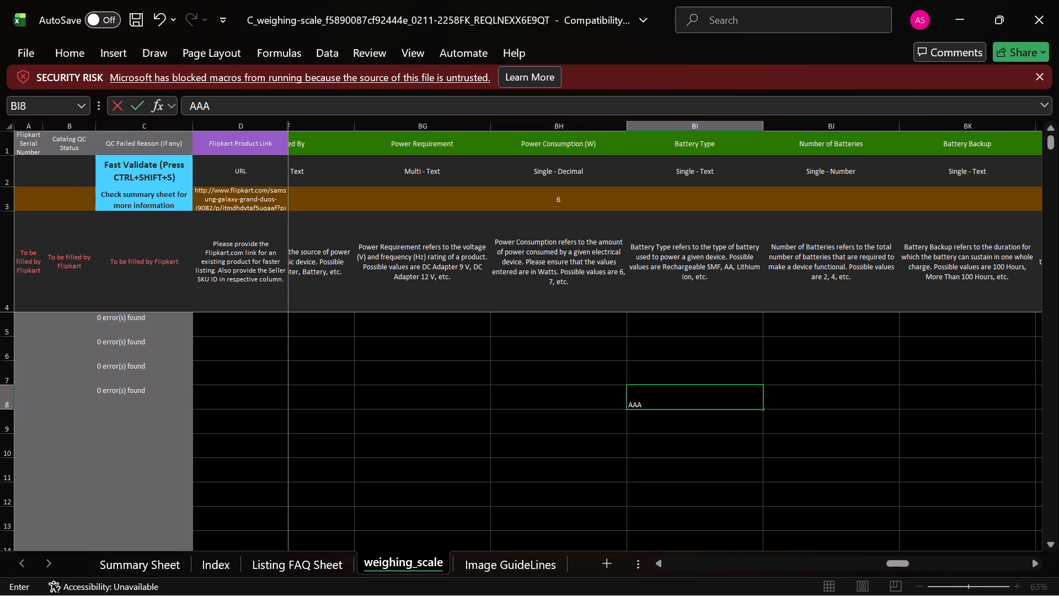
scroll(761, 397, left, 2)
Enter 2 as the Number of Batteries for row 8.
click(827, 395)
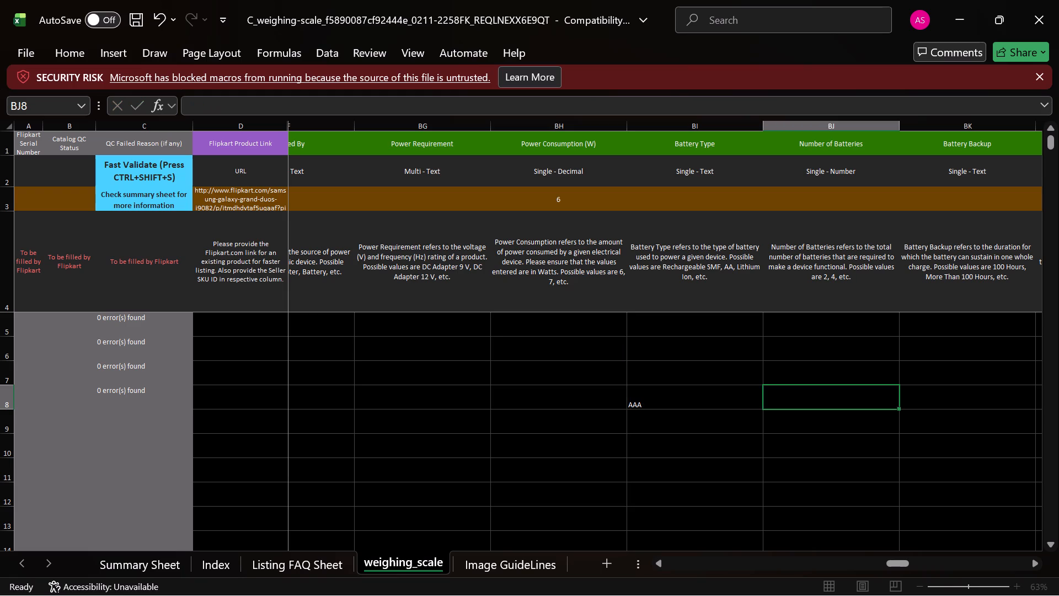
key(2)
scroll(827, 395, left, 2)
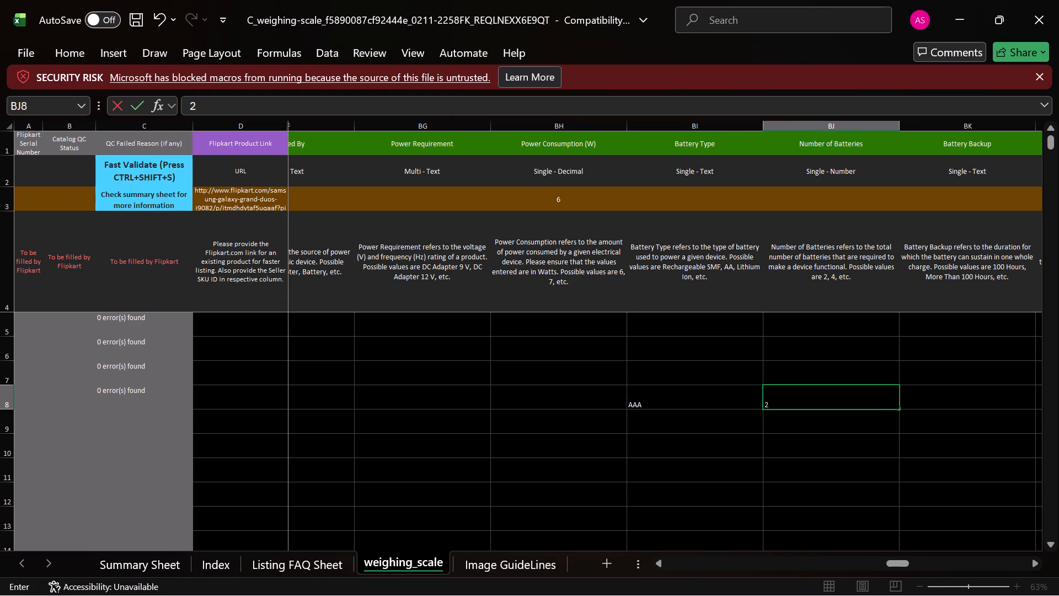
Enter "48 hrs" as the Battery Backup value for row 5.
click(940, 396)
scroll(940, 396, left, 6)
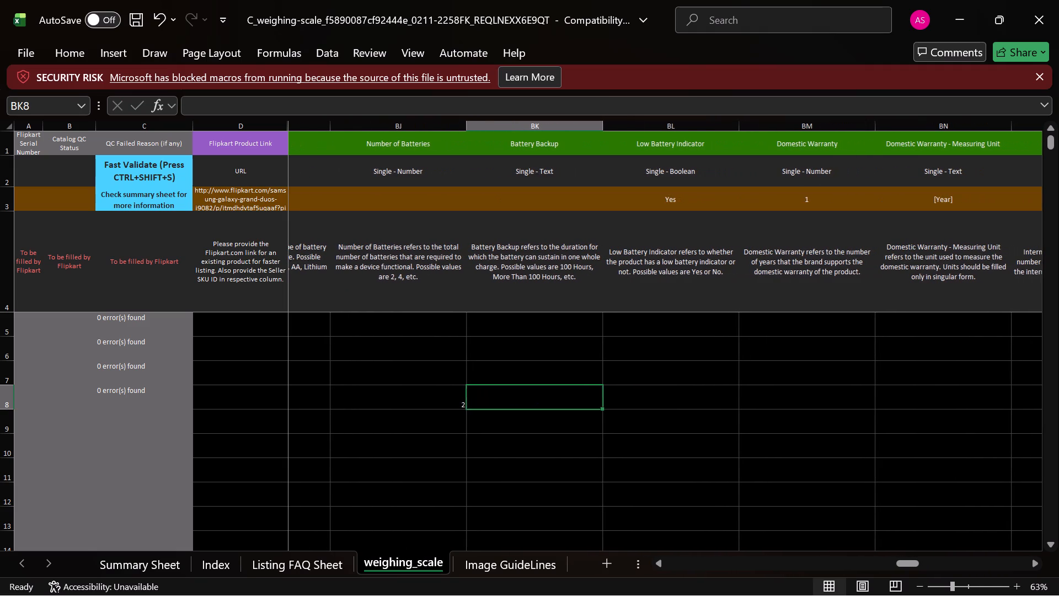
click(549, 324)
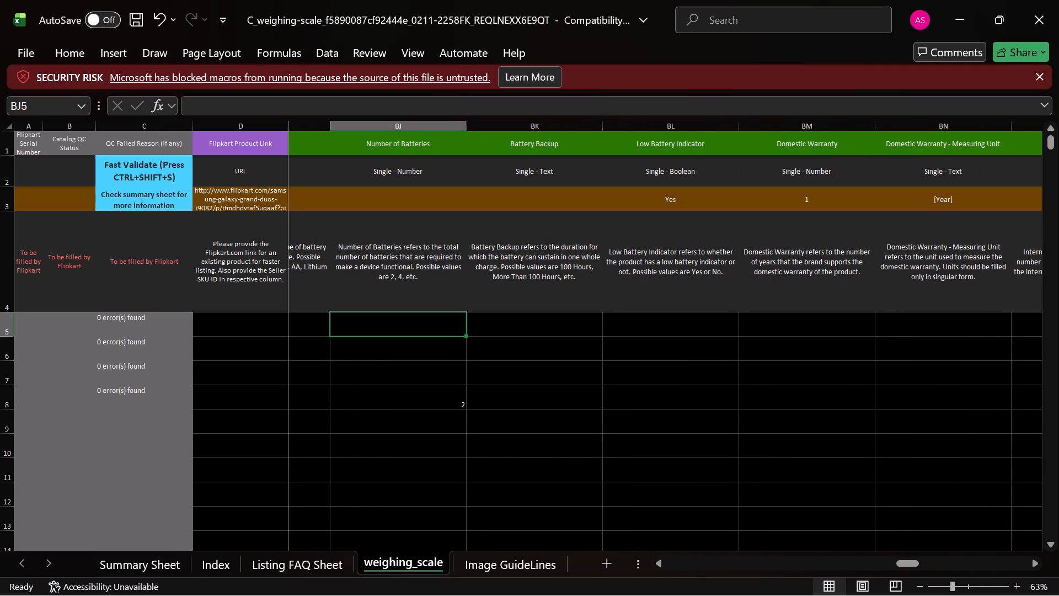
click(548, 328)
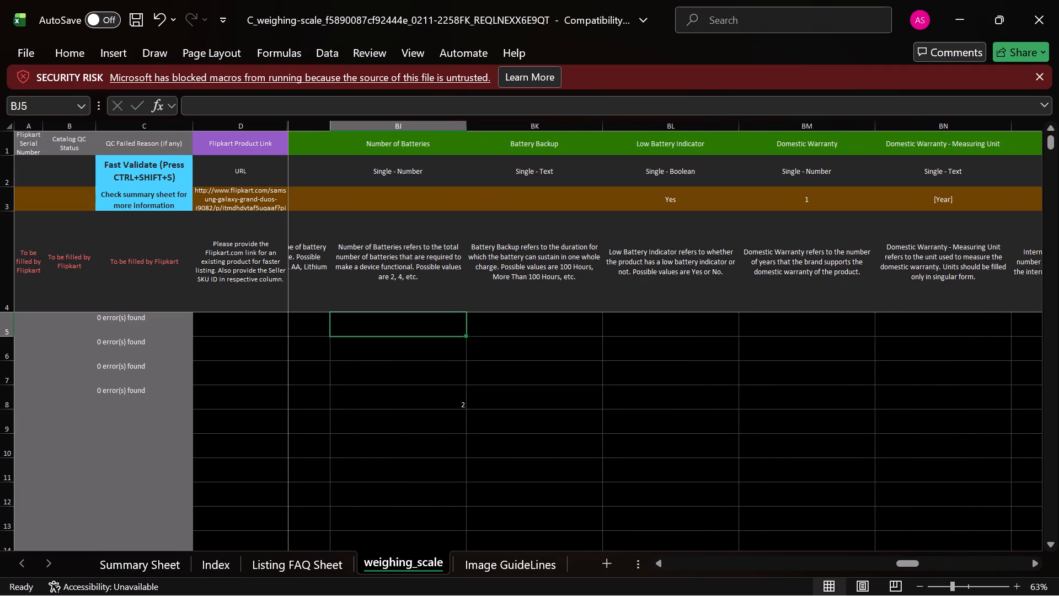
click(548, 328)
key(Right)
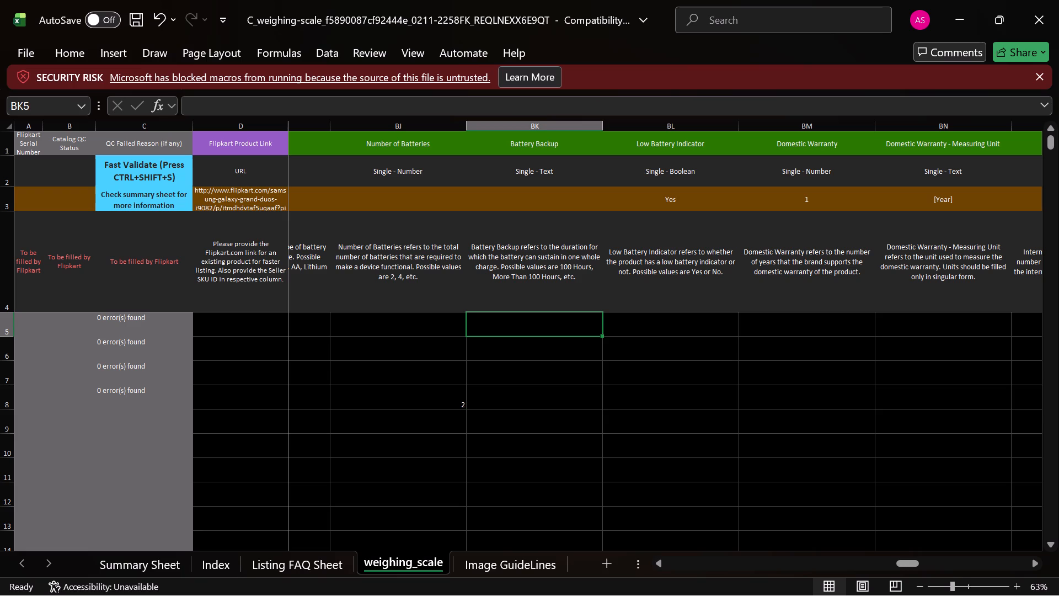
text(48)
key(space)
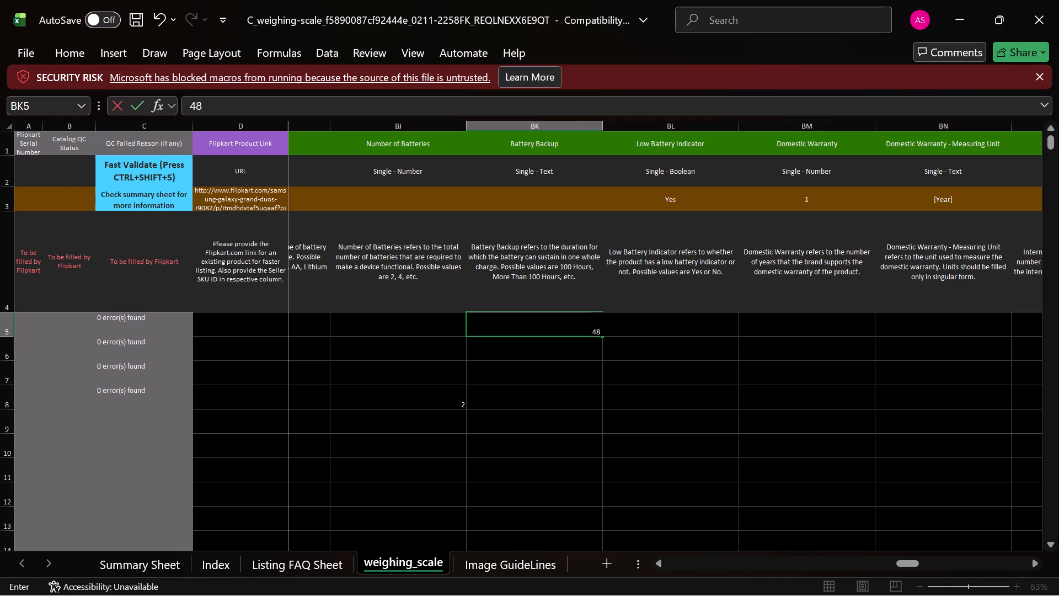
text(hrs)
Set Low Battery Indicator to No for rows 5, 6 and 8, leaving row 7 blank.
key(Right)
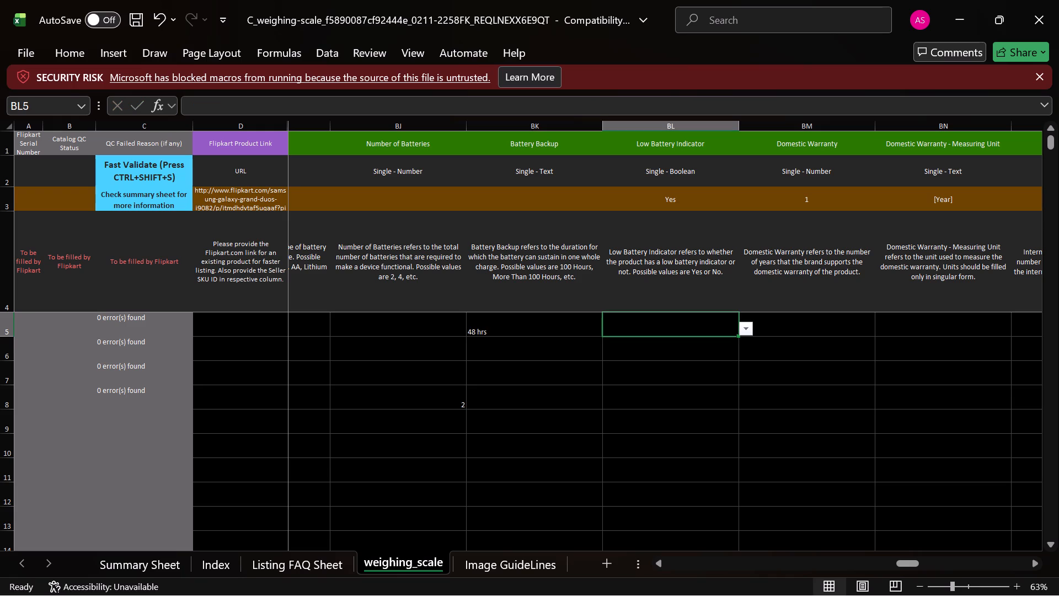
click(748, 329)
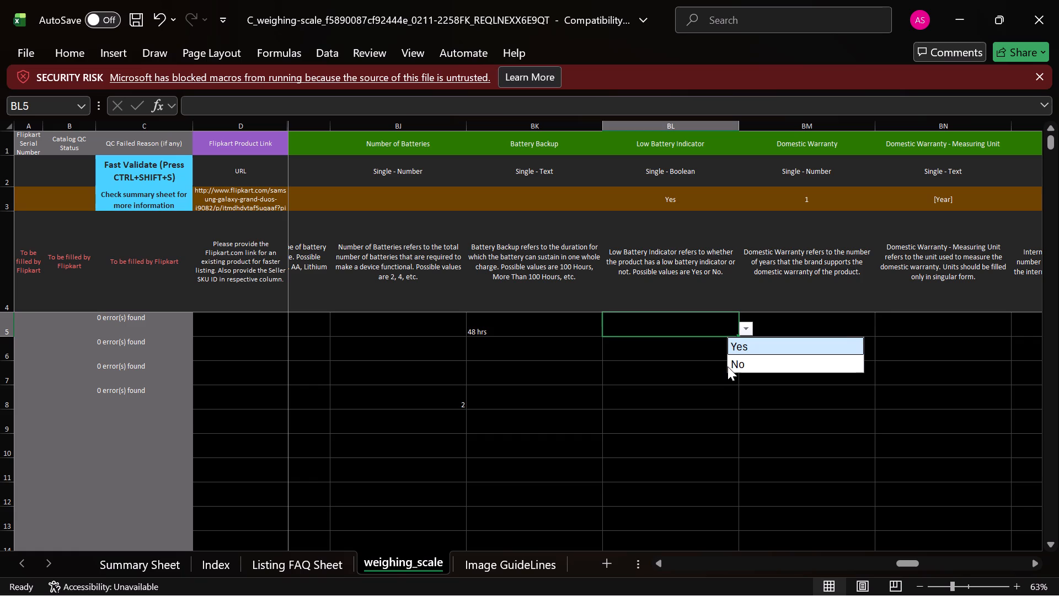
click(735, 361)
click(717, 348)
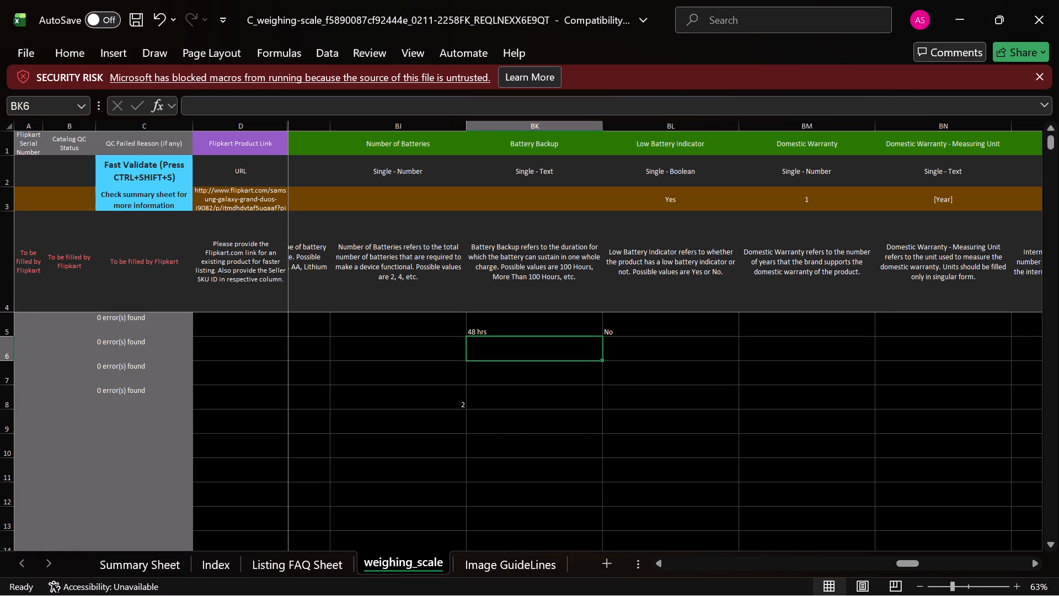
click(704, 362)
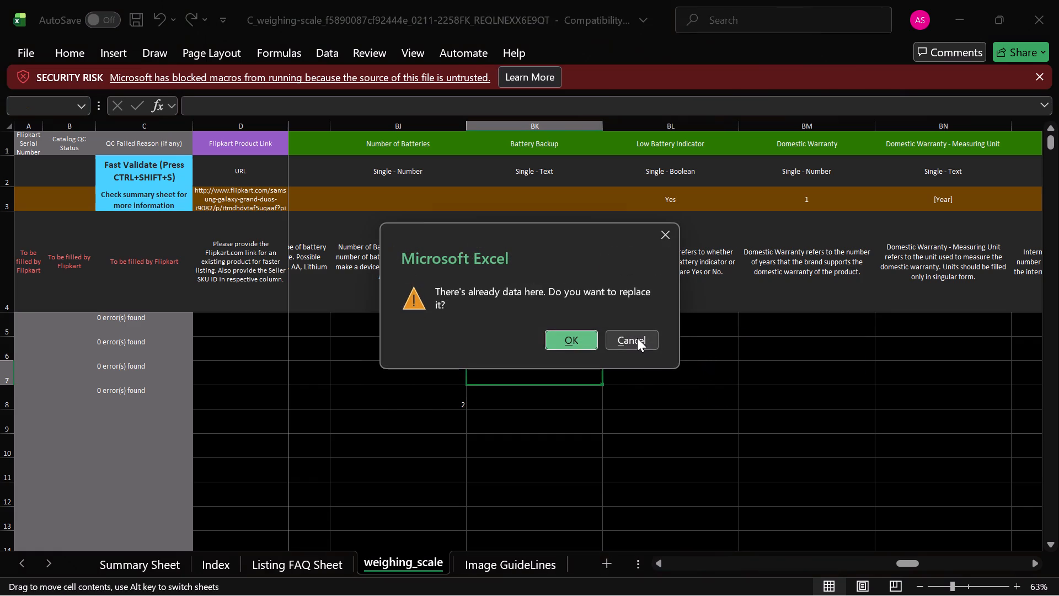
click(637, 338)
click(691, 347)
click(691, 347)
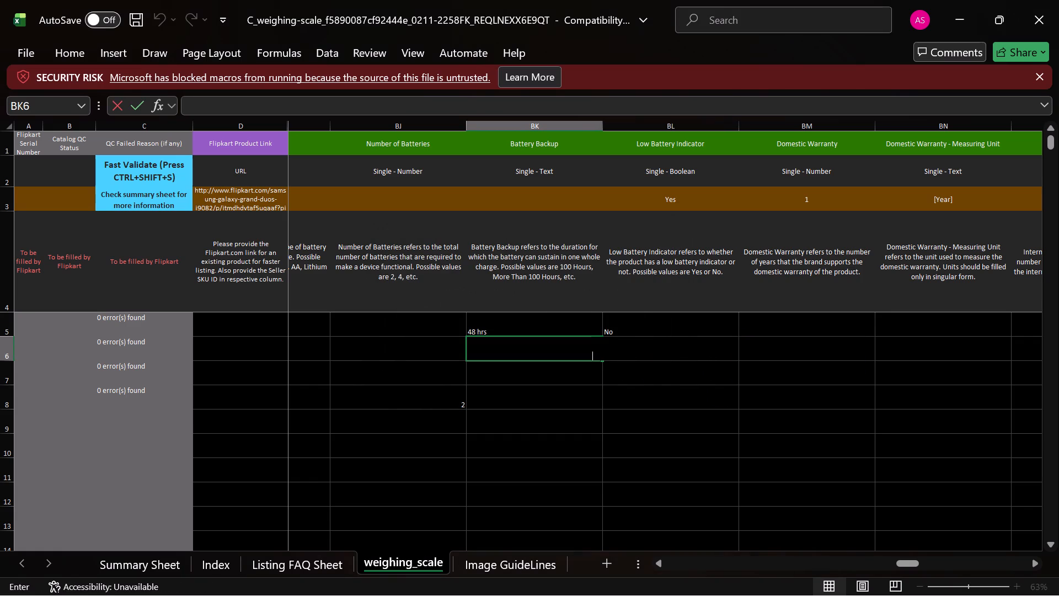
click(691, 347)
key(Tab)
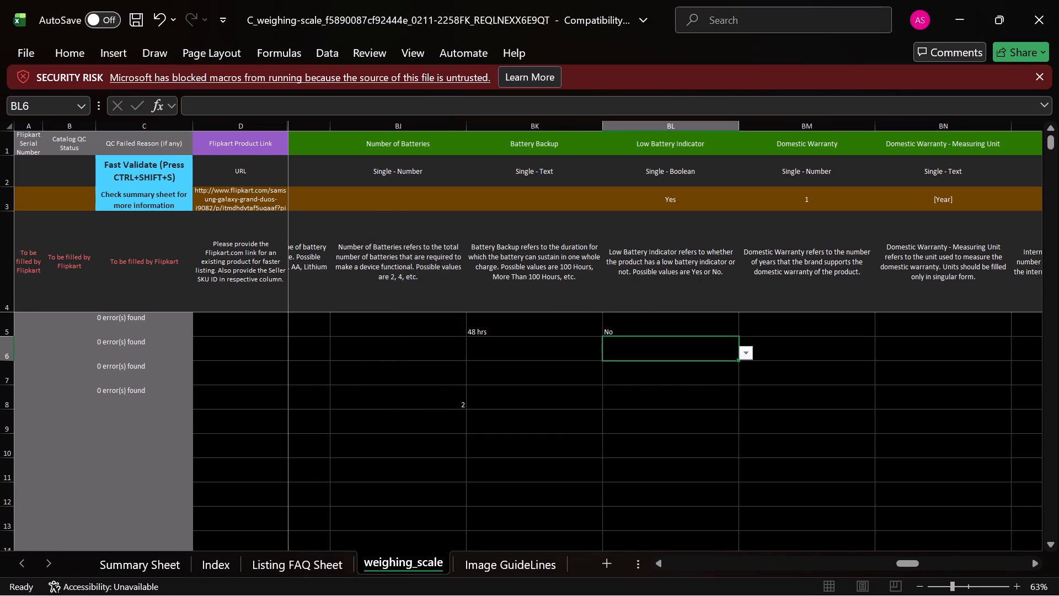
click(747, 353)
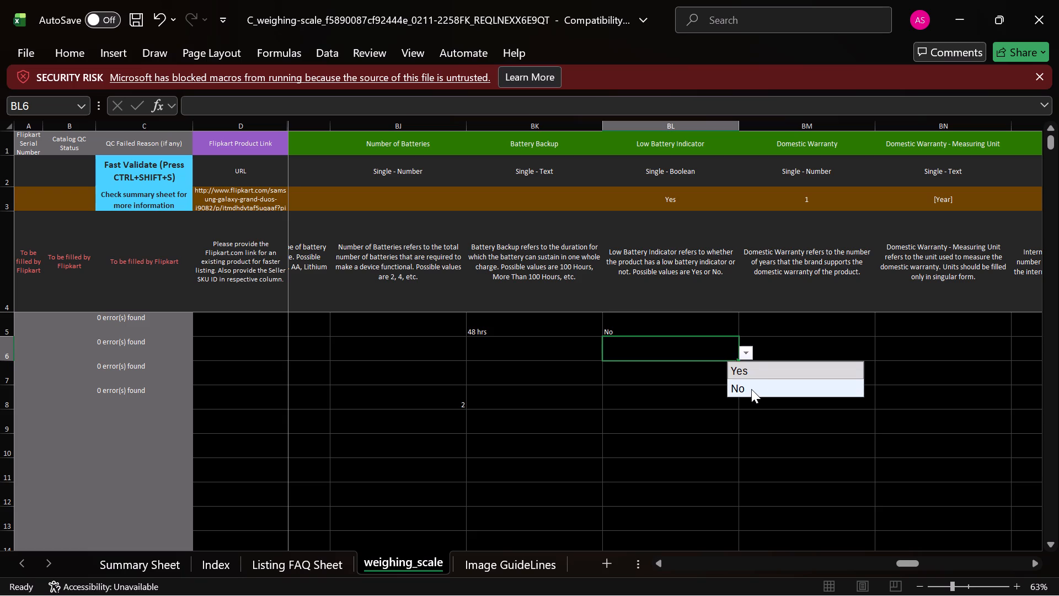
click(751, 389)
click(728, 403)
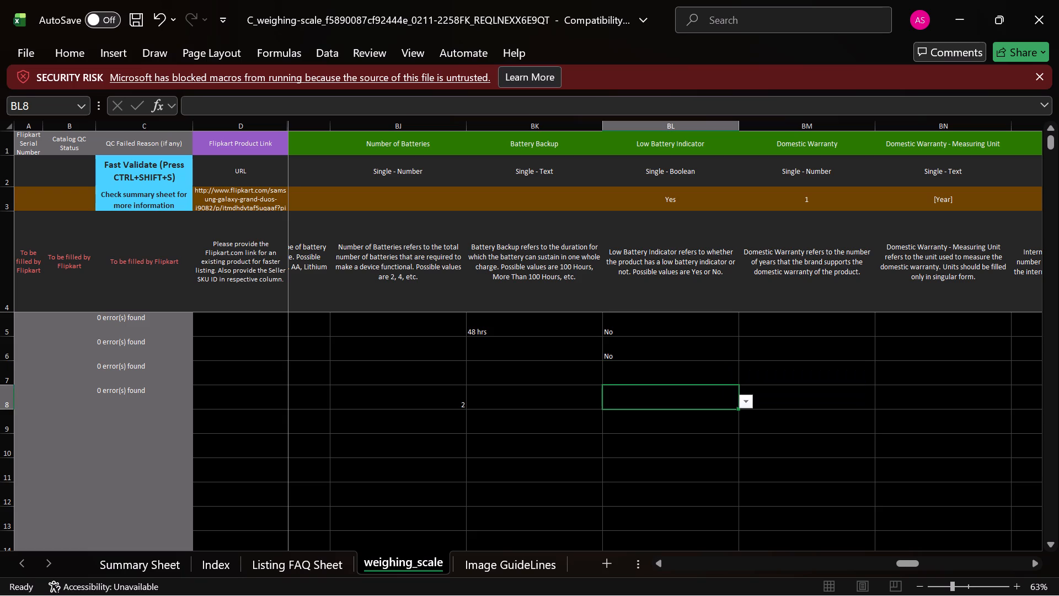
click(744, 405)
click(750, 439)
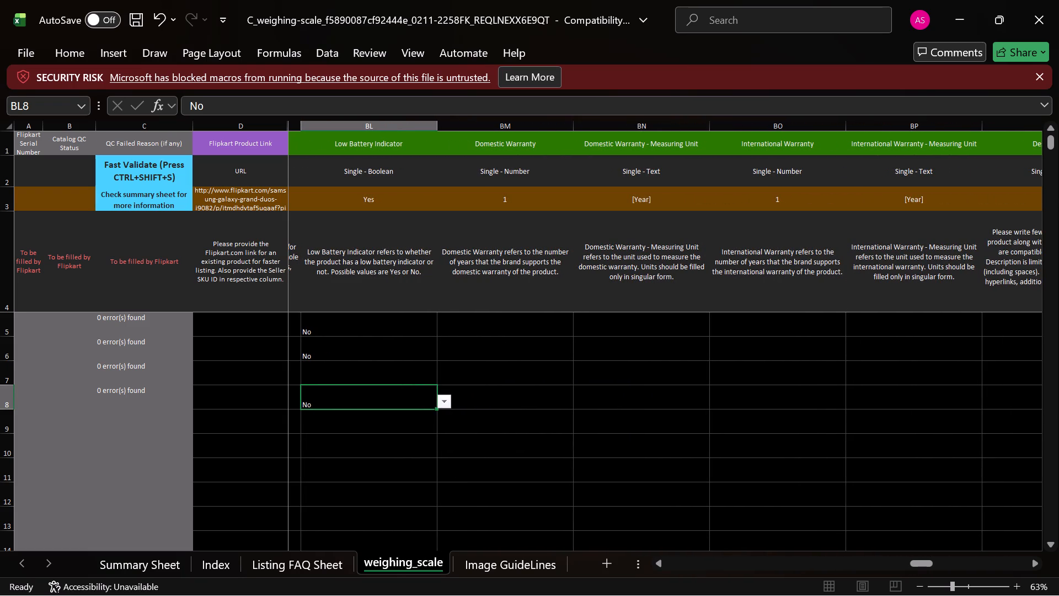
Select the Description cell for row 5, leaving the domestic and international warranty fields blank.
click(538, 328)
scroll(538, 328, left, 3)
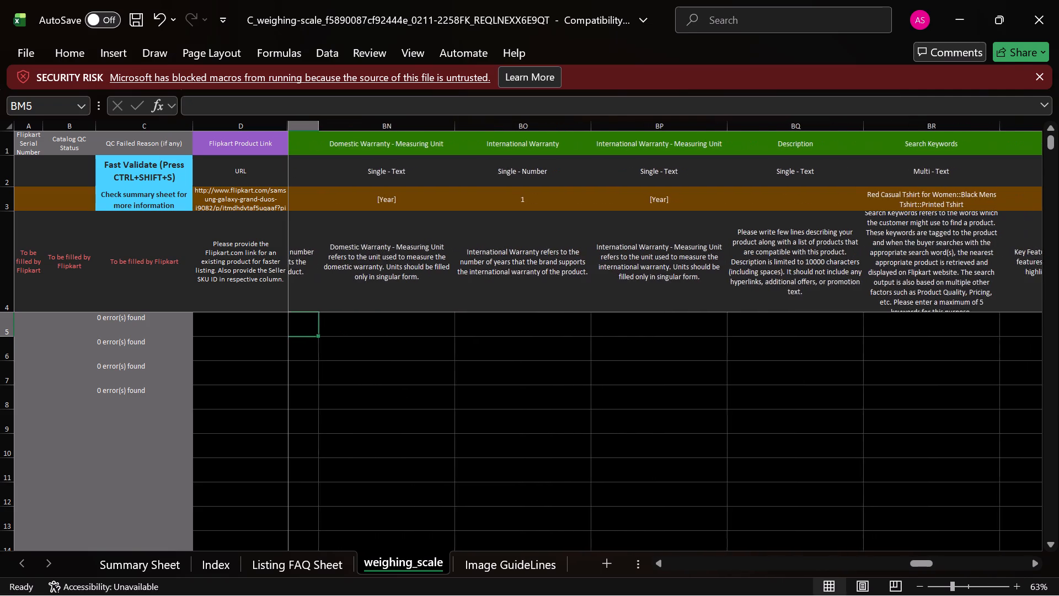
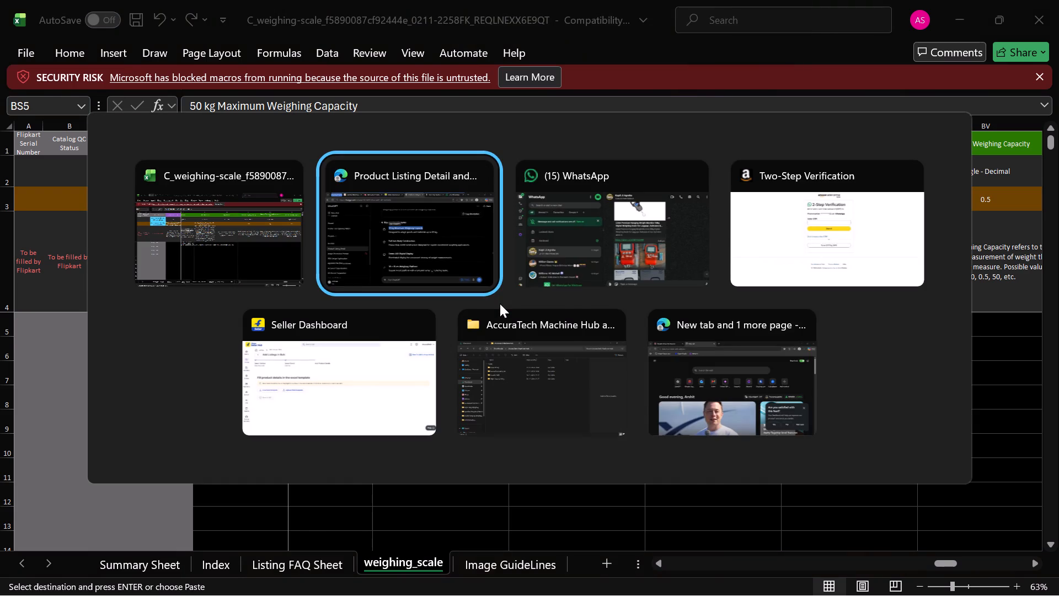
Append "Full Iron Body Construction" from the ChatGPT key product features to row 5's Key Features cell in Excel, with commas before and after it.
triple_click(411, 307)
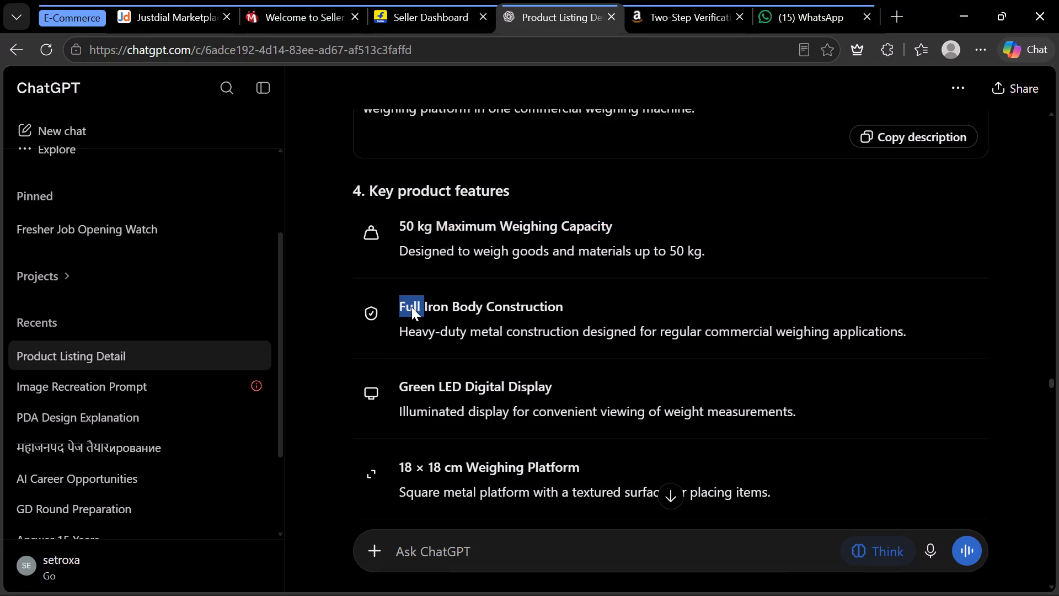
click(411, 307)
key(ctrl+c)
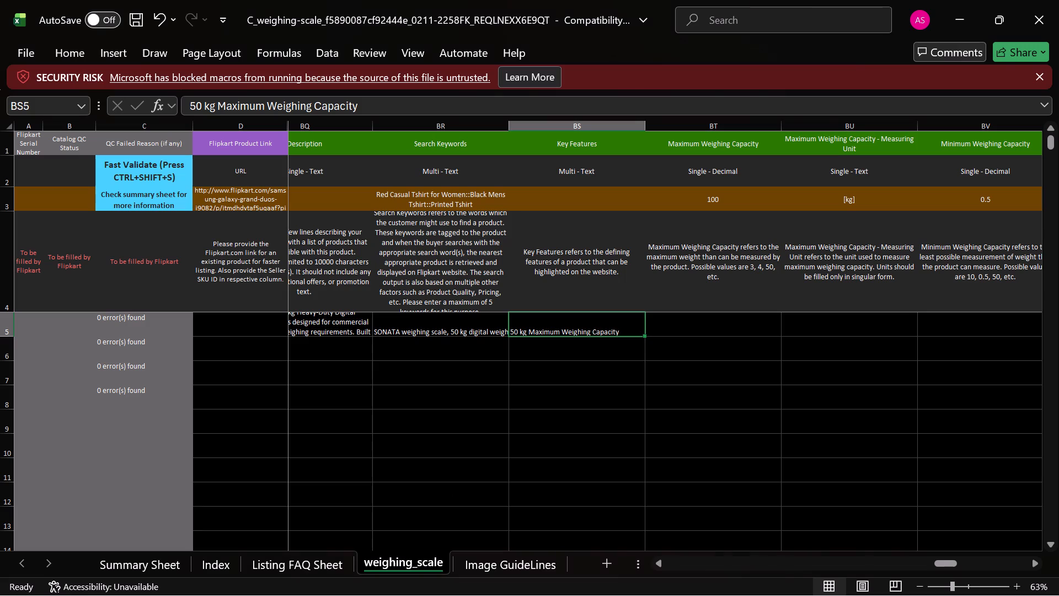
double_click(550, 321)
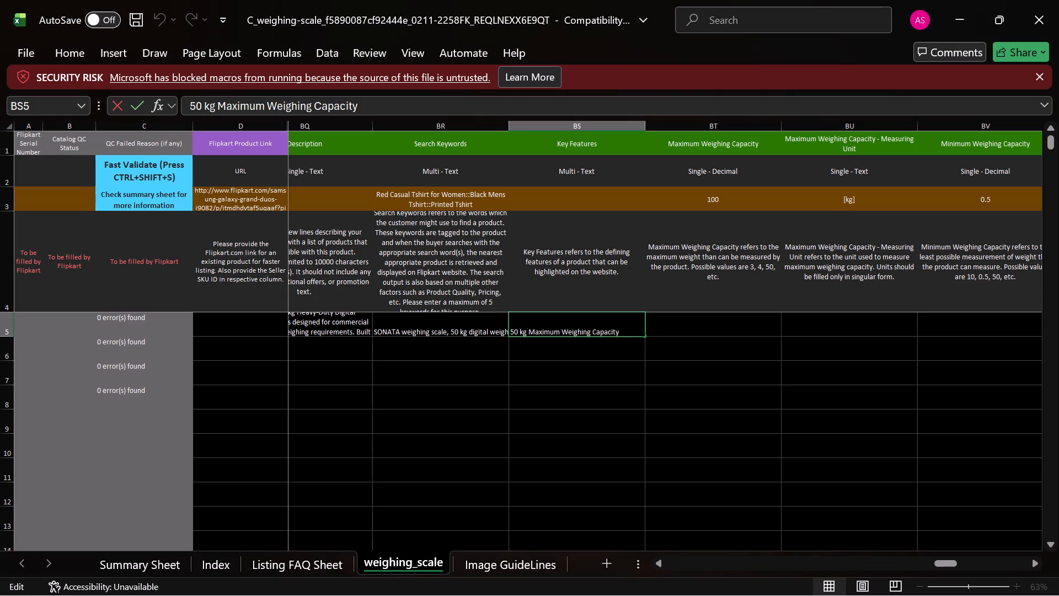
key(shift+Return)
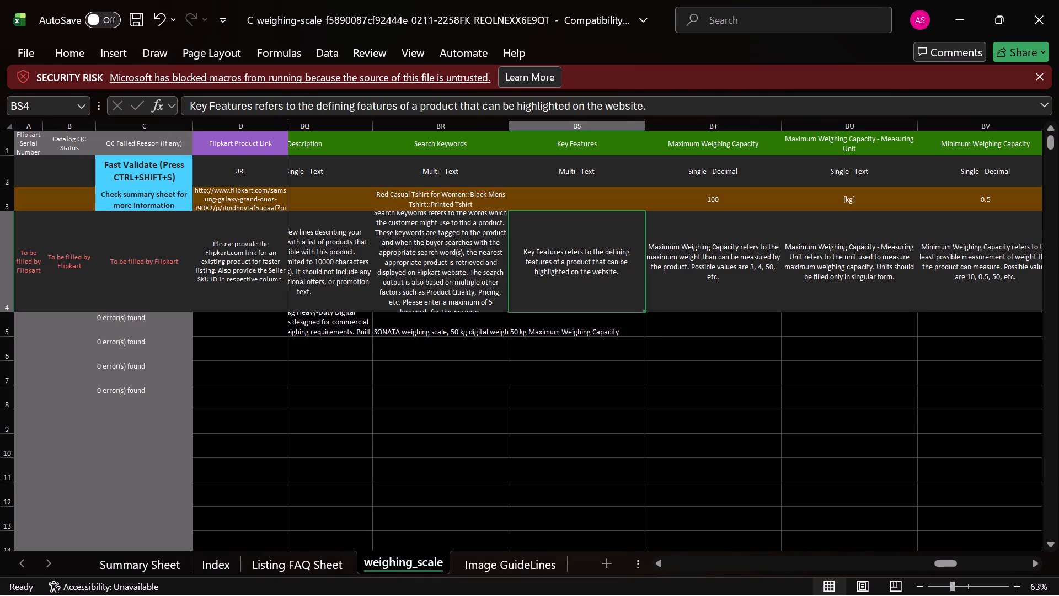
click(631, 335)
click(631, 335)
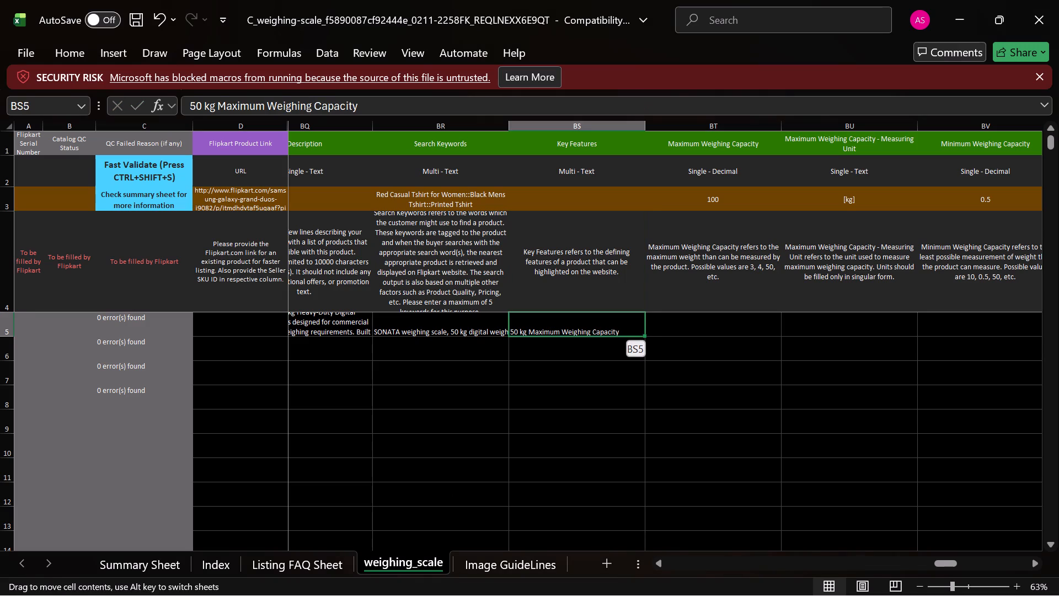
triple_click(629, 328)
key(space)
text(,)
key(space)
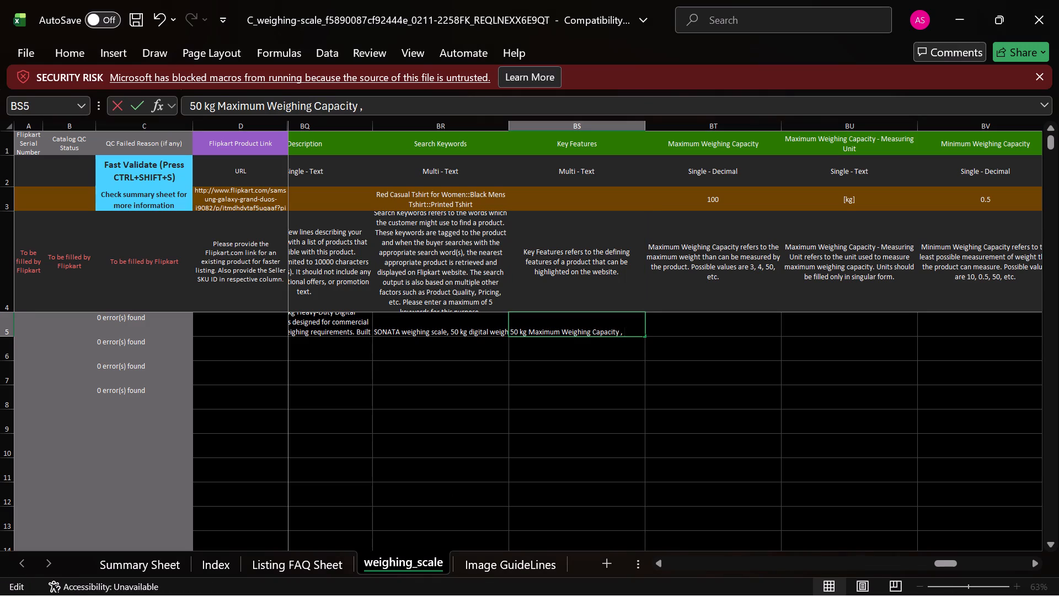
key(ctrl+v)
text(,)
key(space)
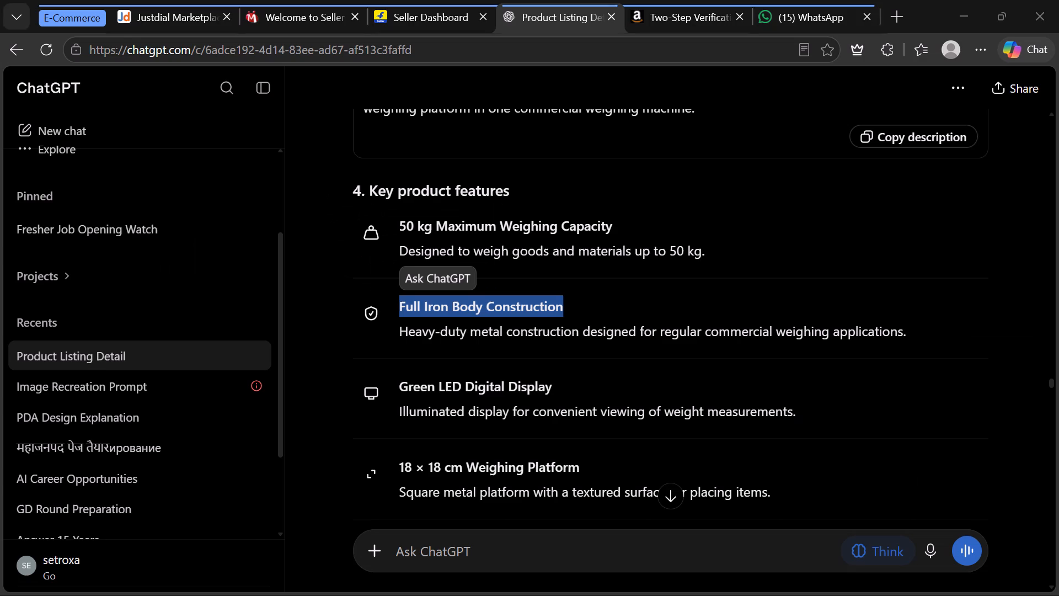
Copy the "Green LED Digital Display" heading from ChatGPT and append it to row 5's Key Features in Excel, followed by a comma.
triple_click(516, 391)
click(516, 391)
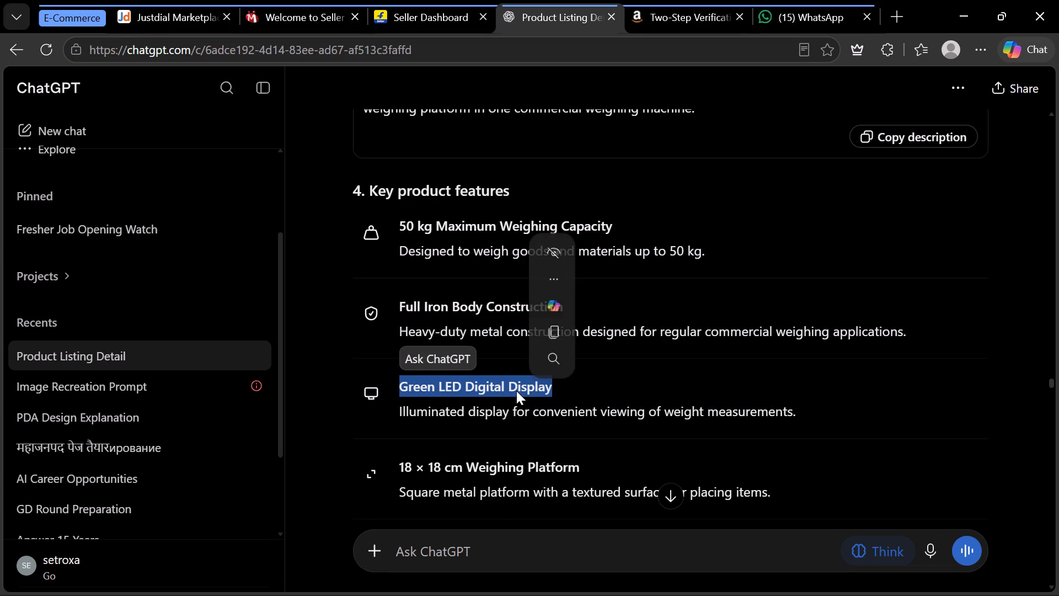
key(ctrl+c)
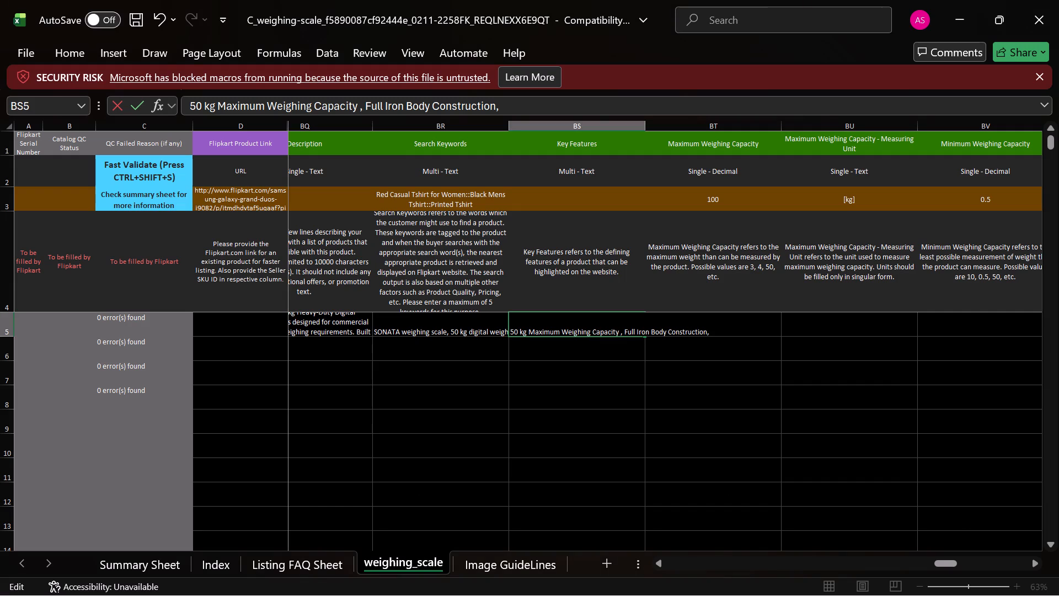
key(ctrl+v)
text(,)
key(space)
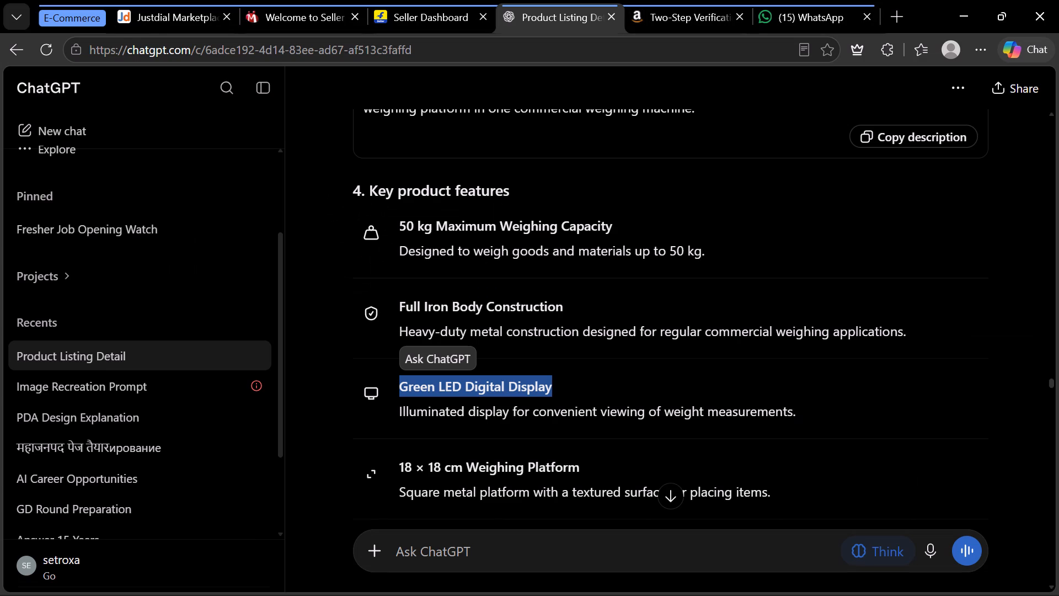
Copy the "18 × 18 cm Weighing Platform" heading from ChatGPT and append it to row 5's Key Features in Excel, followed by a comma.
triple_click(506, 468)
click(506, 468)
key(ctrl+c)
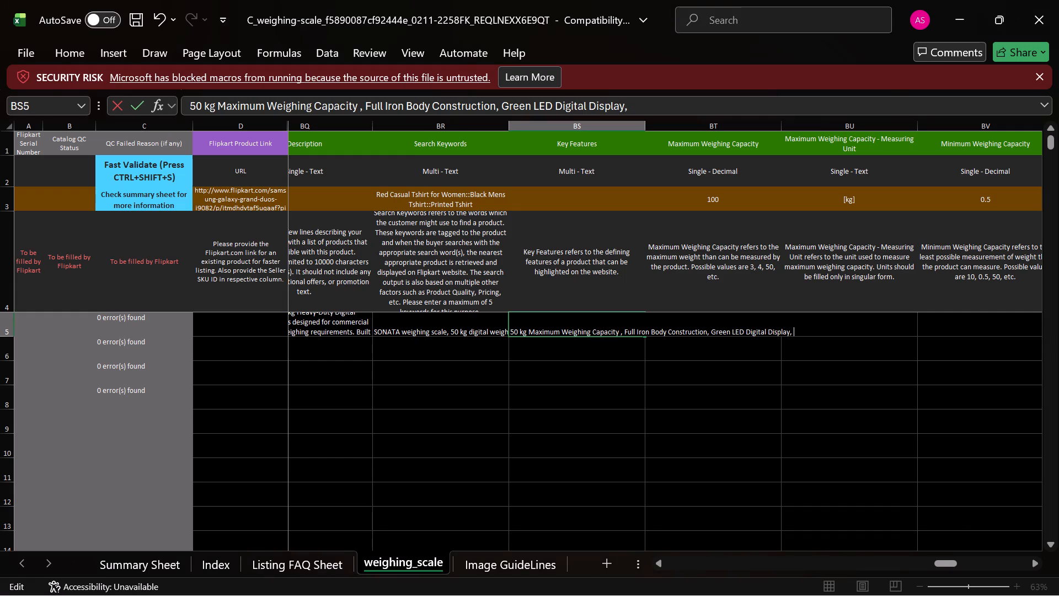
key(ctrl+v)
text(,)
key(space)
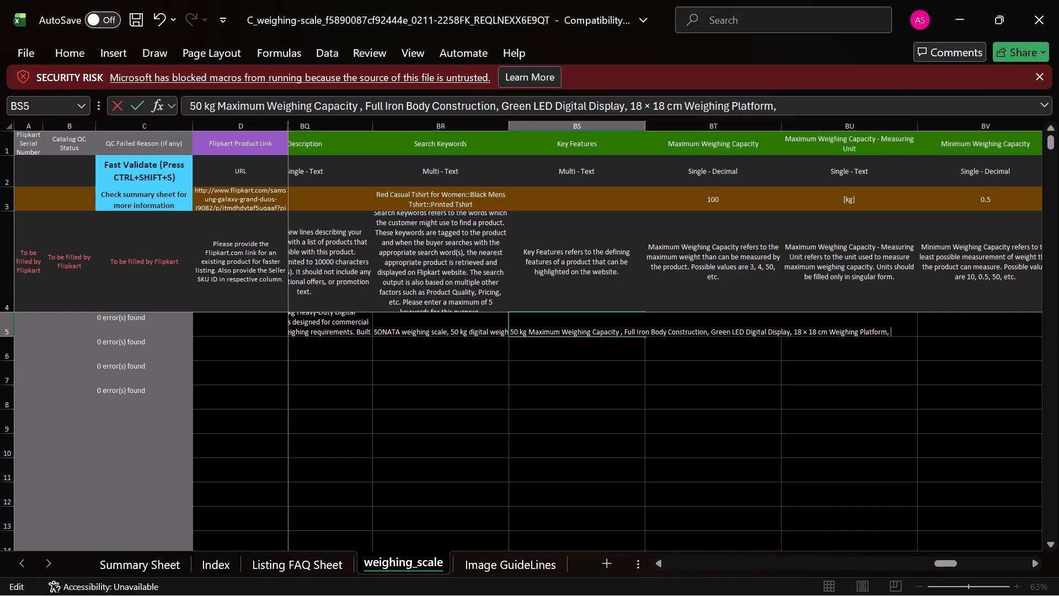
Copy the "TARE Function" heading from ChatGPT and append it to row 5's Key Features in Excel, followed by a comma.
scroll(484, 400, down, 2)
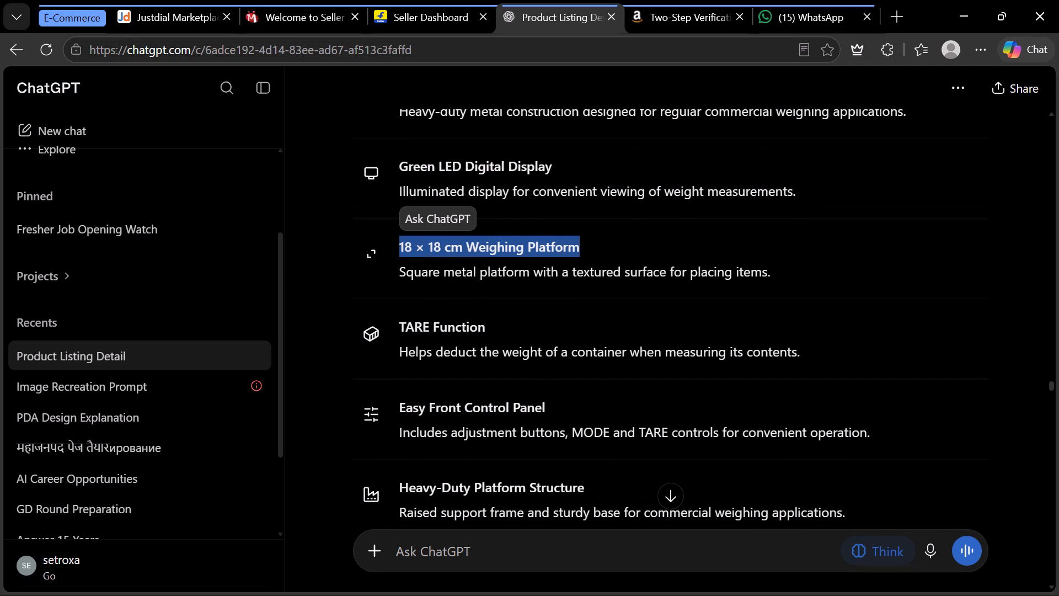
double_click(451, 330)
triple_click(418, 332)
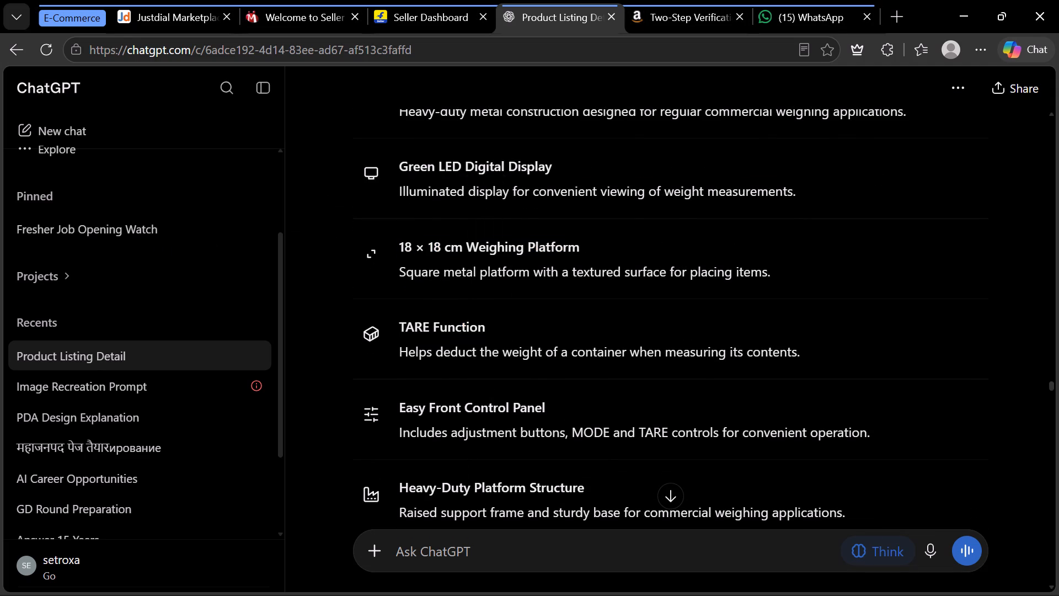
key(ctrl+c)
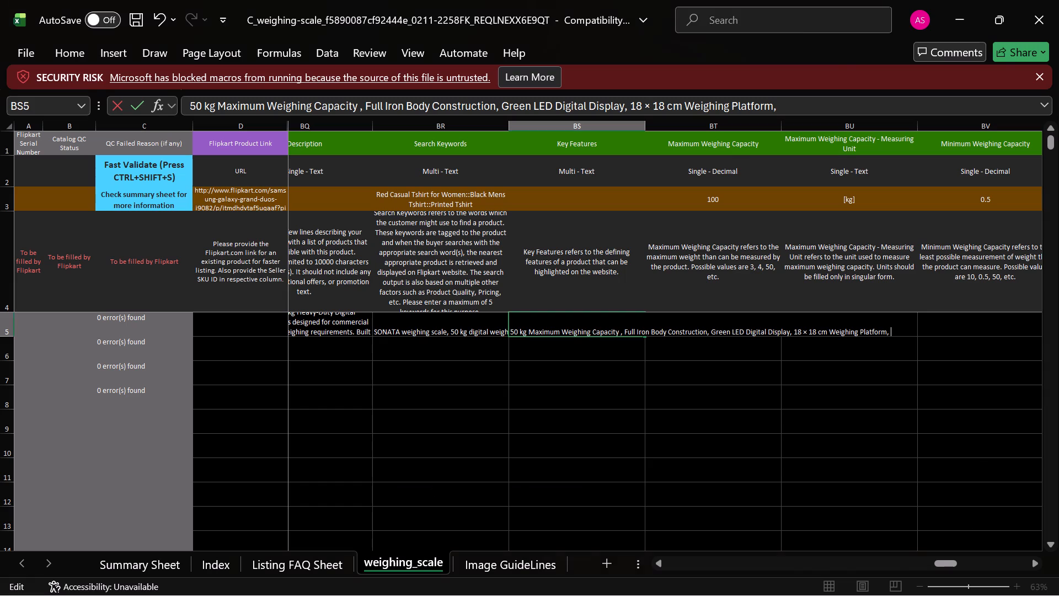
key(ctrl+v)
text(,)
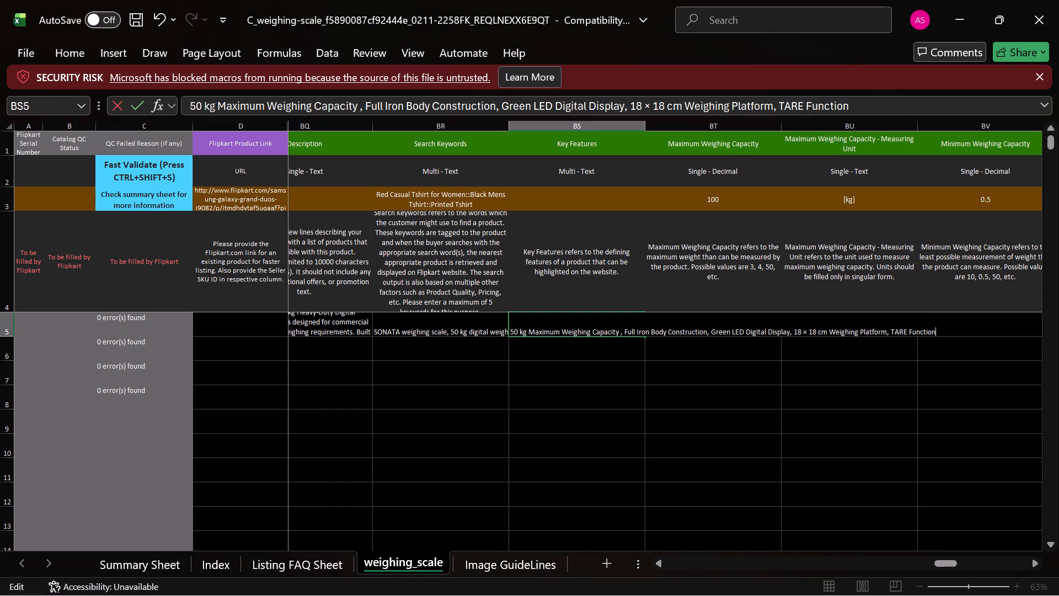
key(space)
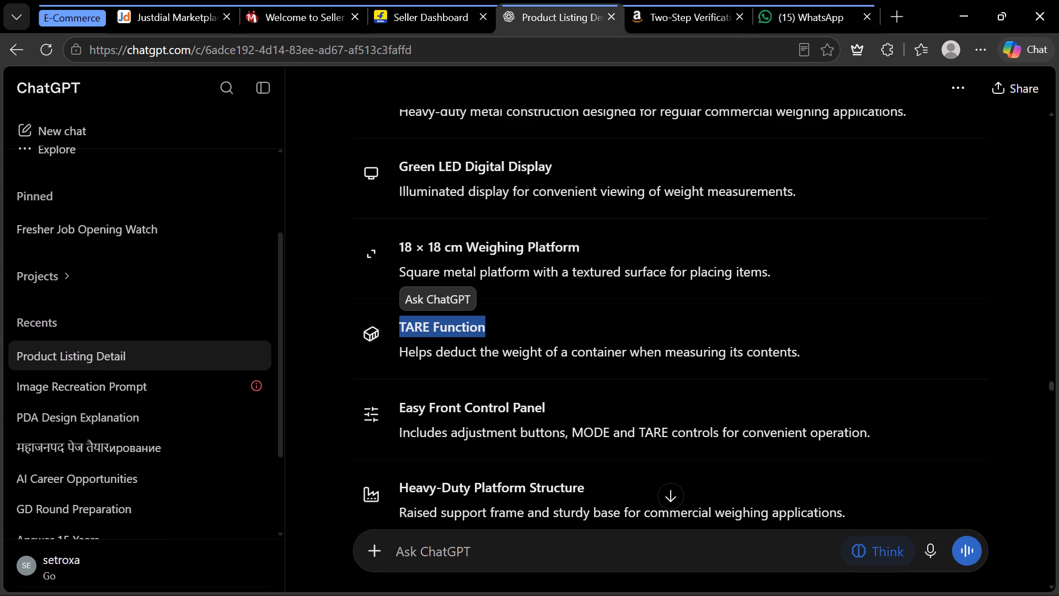
Copy the "Easy Front Control Panel" heading from ChatGPT and append it to row 5's Key Features in Excel, followed by a comma.
triple_click(414, 411)
click(414, 411)
key(ctrl+c)
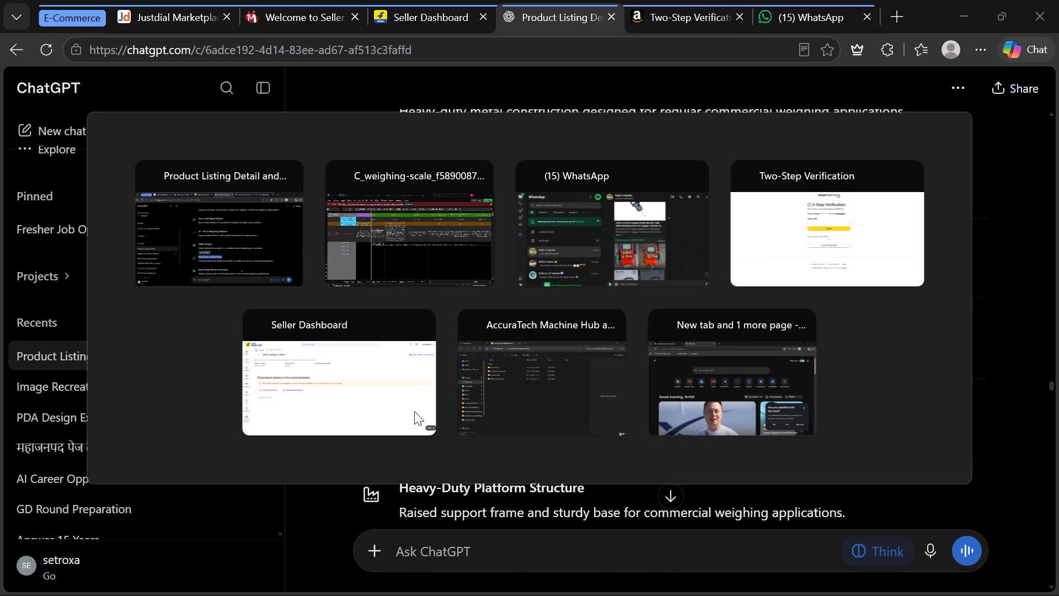
key(ctrl+v)
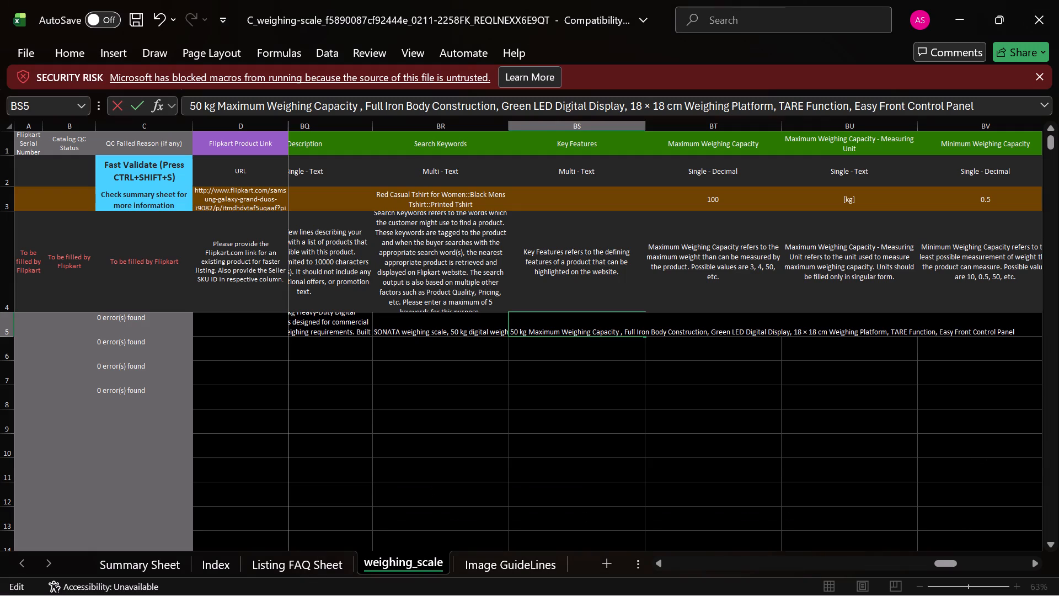
text(,)
key(space)
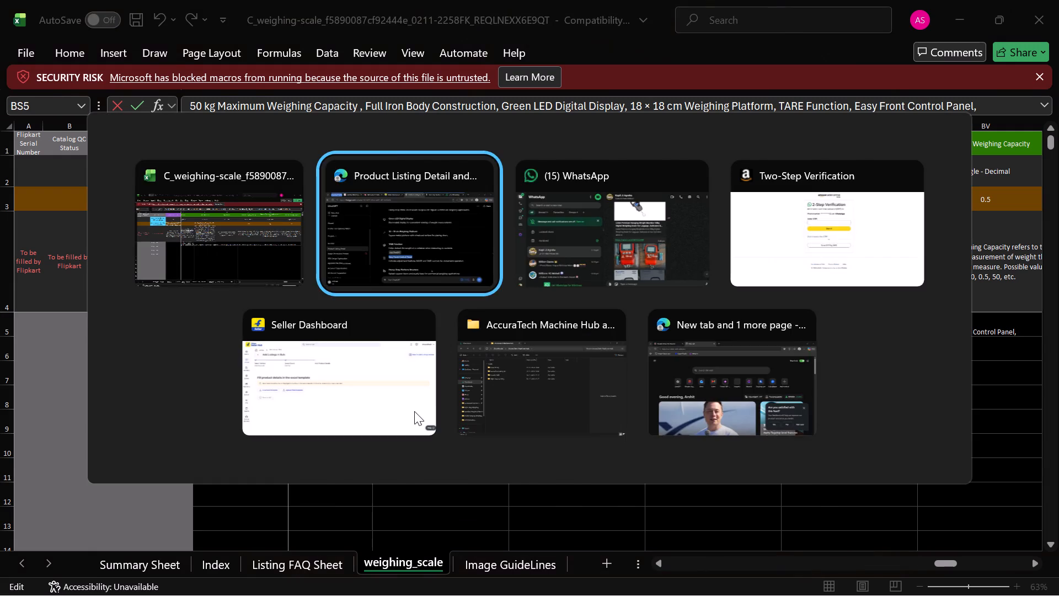
Copy the "Heavy-Duty Platform Structure" heading from ChatGPT and append it as the last entry in row 5's Key Features cell in Excel.
scroll(438, 429, down, 2)
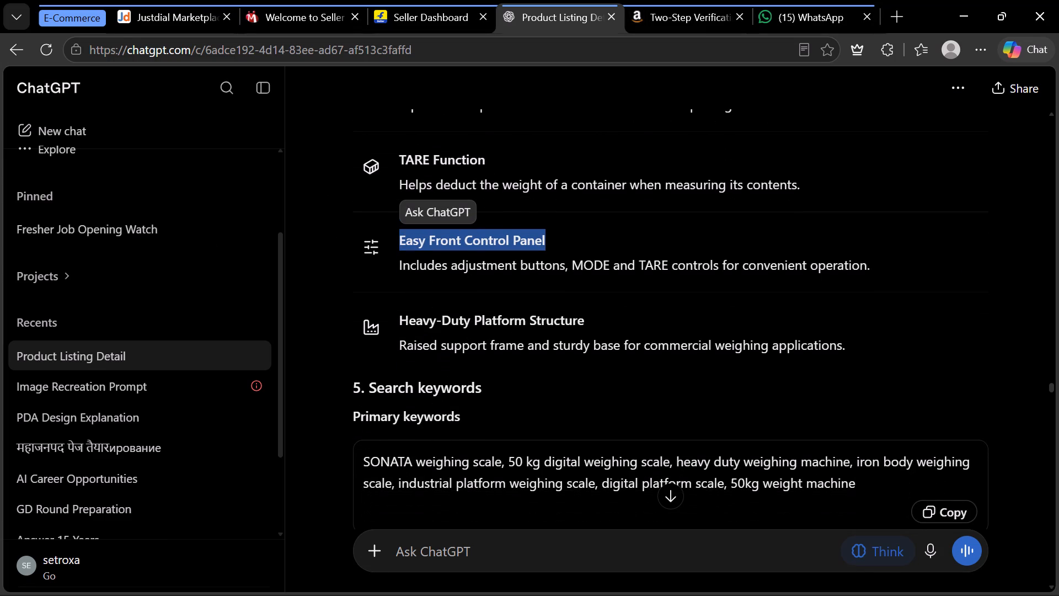
triple_click(424, 323)
key(ctrl+c)
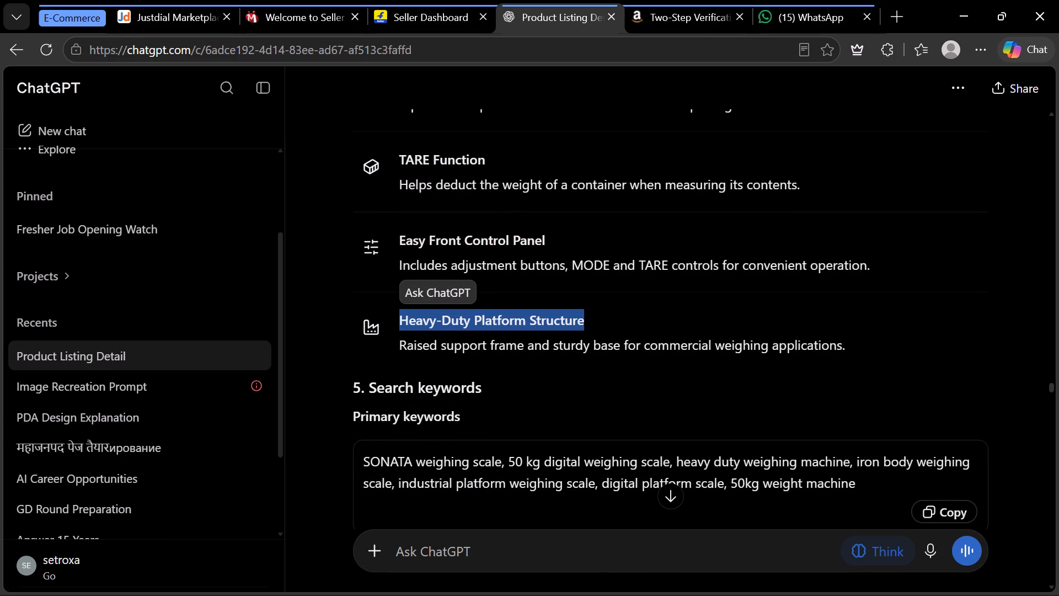
key(ctrl+v)
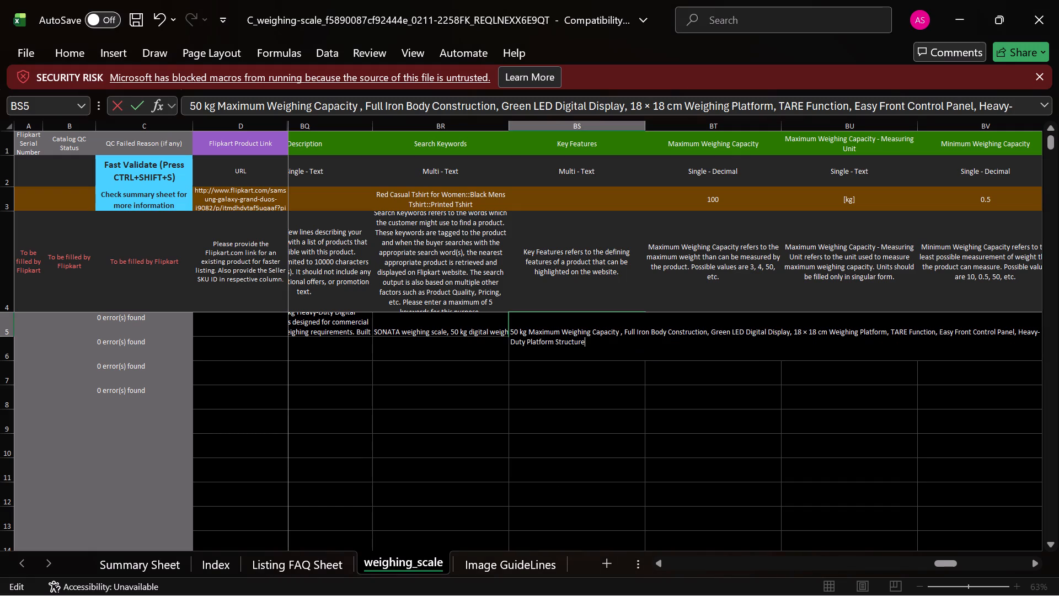
key(Return)
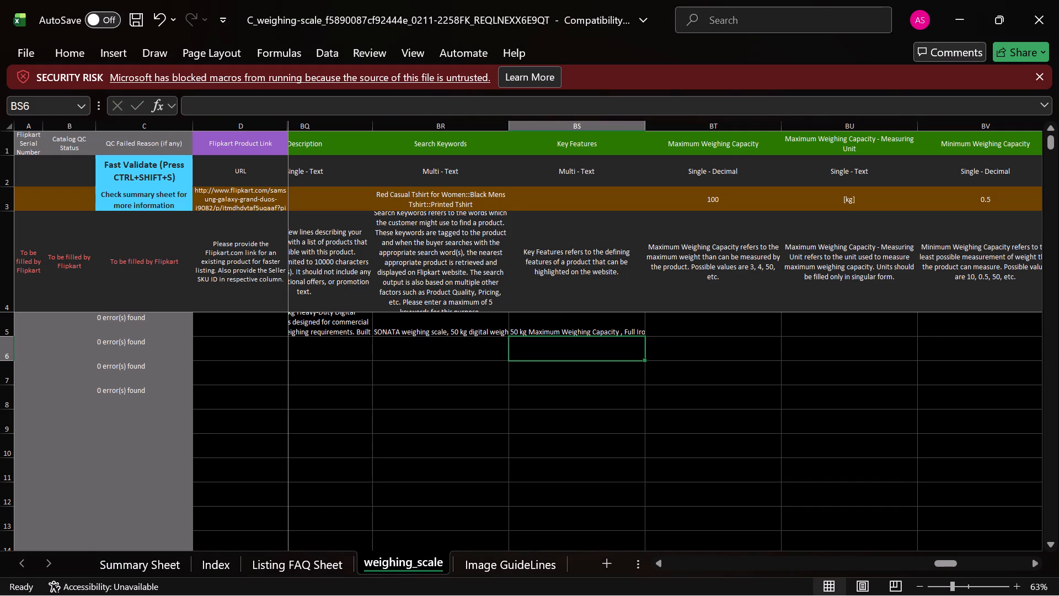
Set row 5's Maximum Weighing Capacity to 50 with kg as its measuring unit.
scroll(614, 333, left, 1)
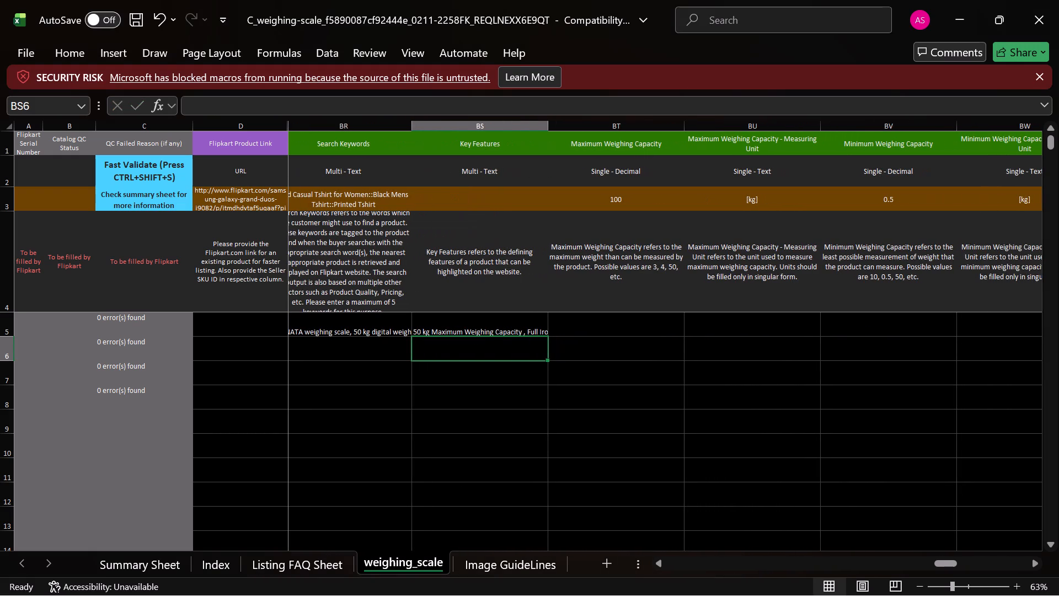
scroll(614, 333, left, 1)
click(604, 322)
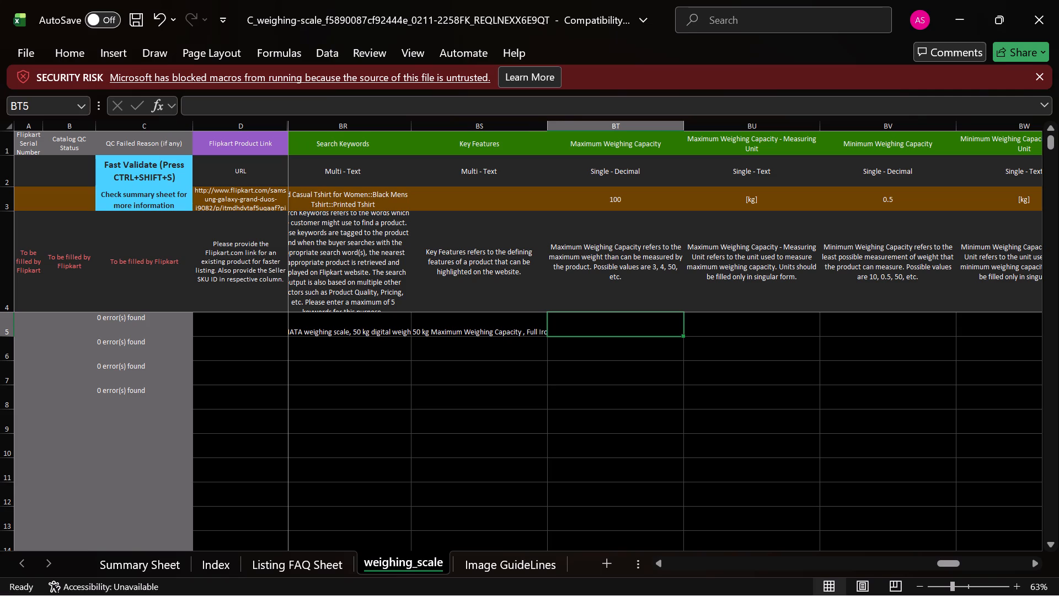
text(50)
key(Tab)
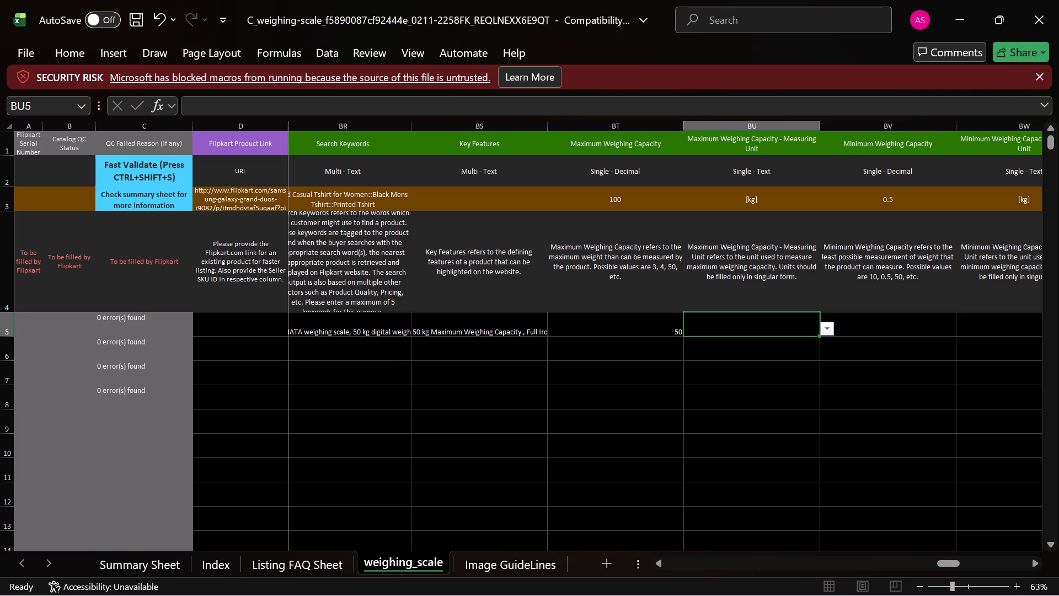
text(Kg)
key(Return)
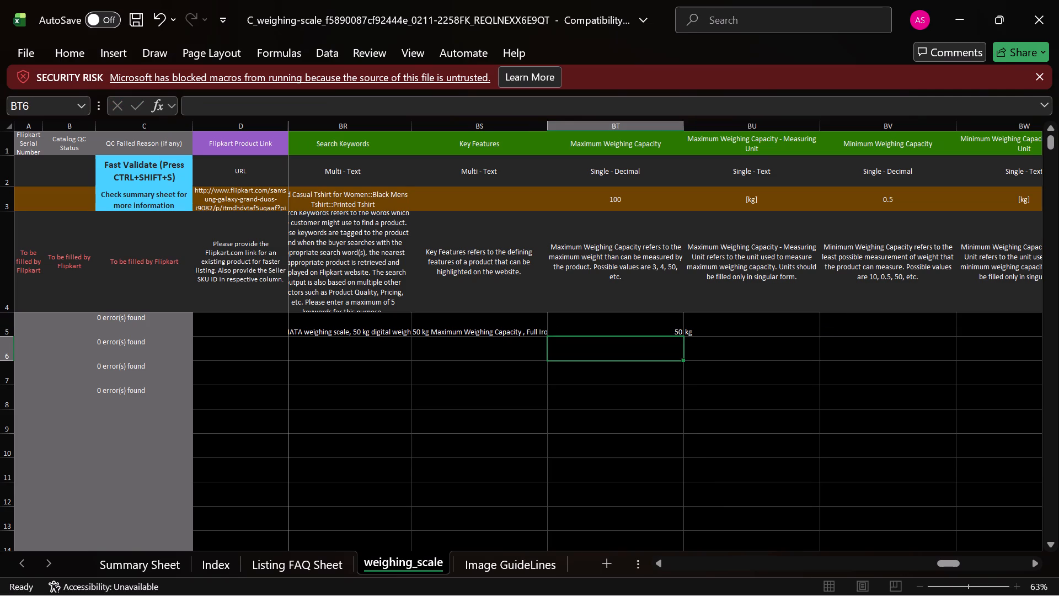
click(714, 319)
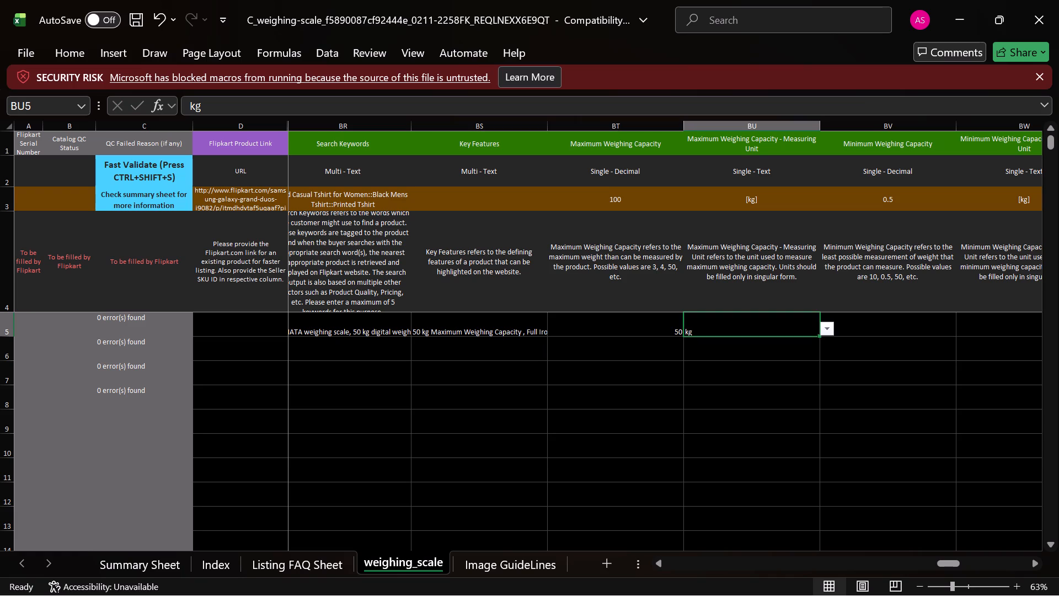
drag(828, 322, 731, 363)
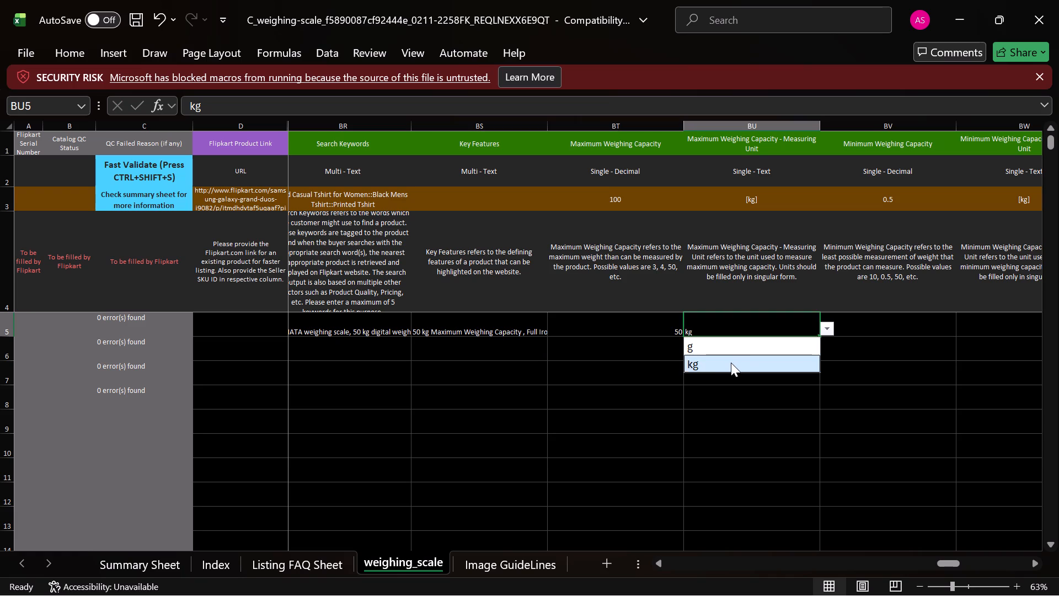
click(731, 363)
Set row 5's Minimum Weighing Capacity to 10 with g as its measuring unit.
click(852, 325)
scroll(852, 325, left, 1)
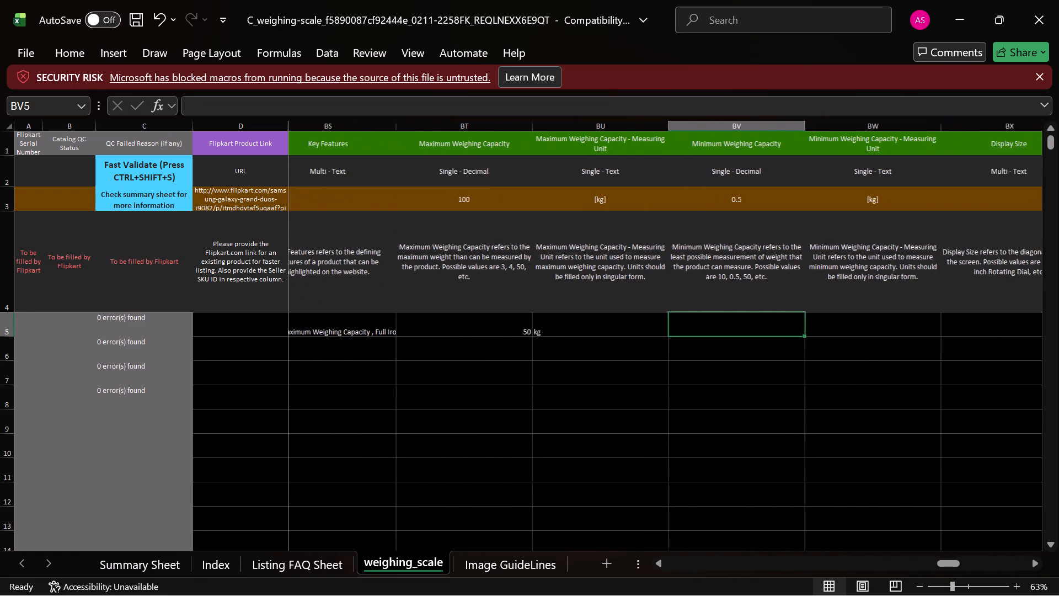
scroll(852, 325, left, 4)
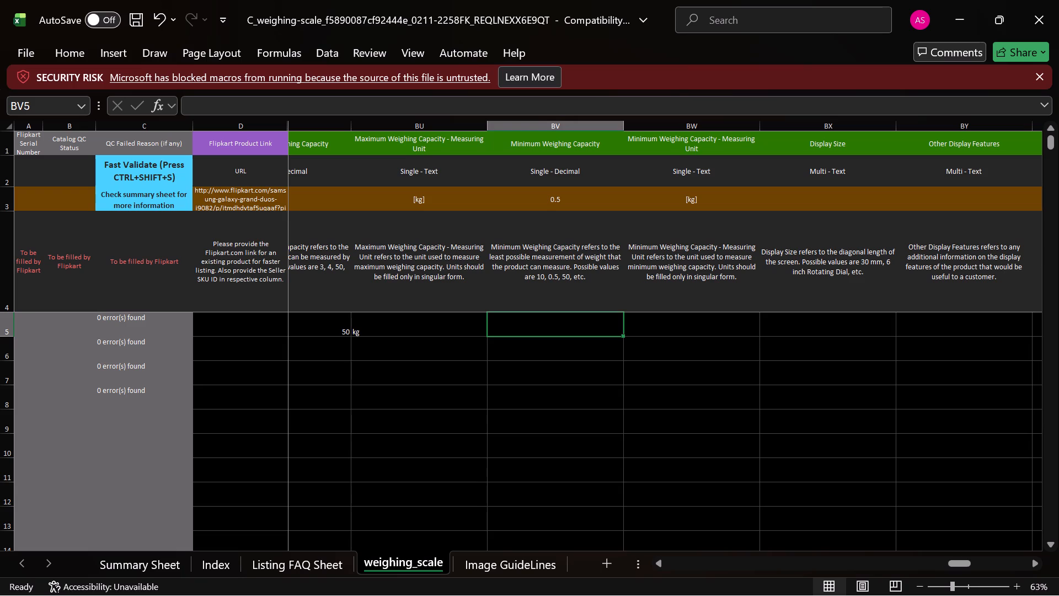
text(10)
key(Tab)
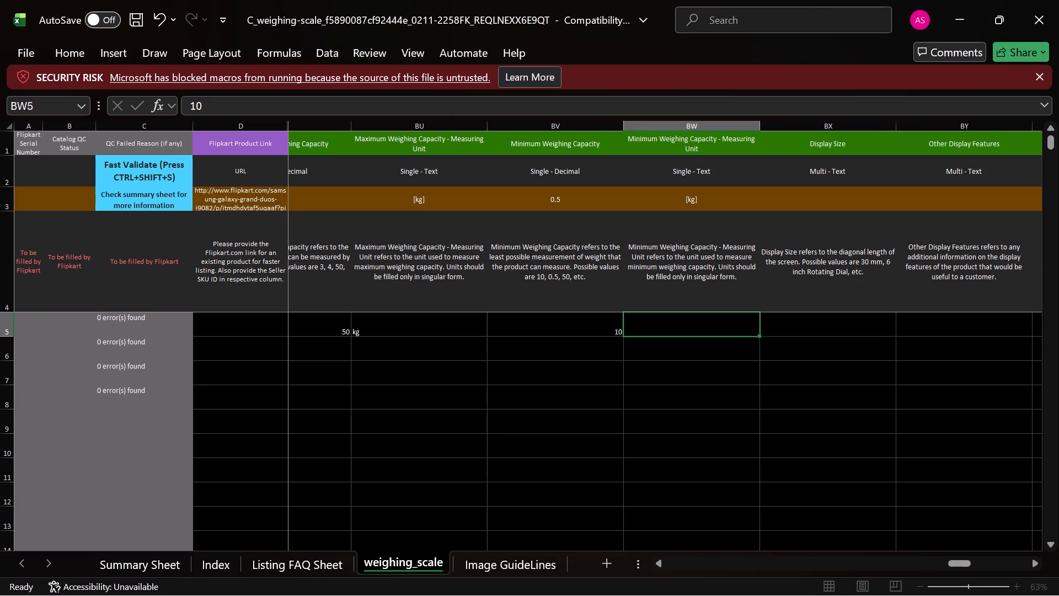
click(770, 326)
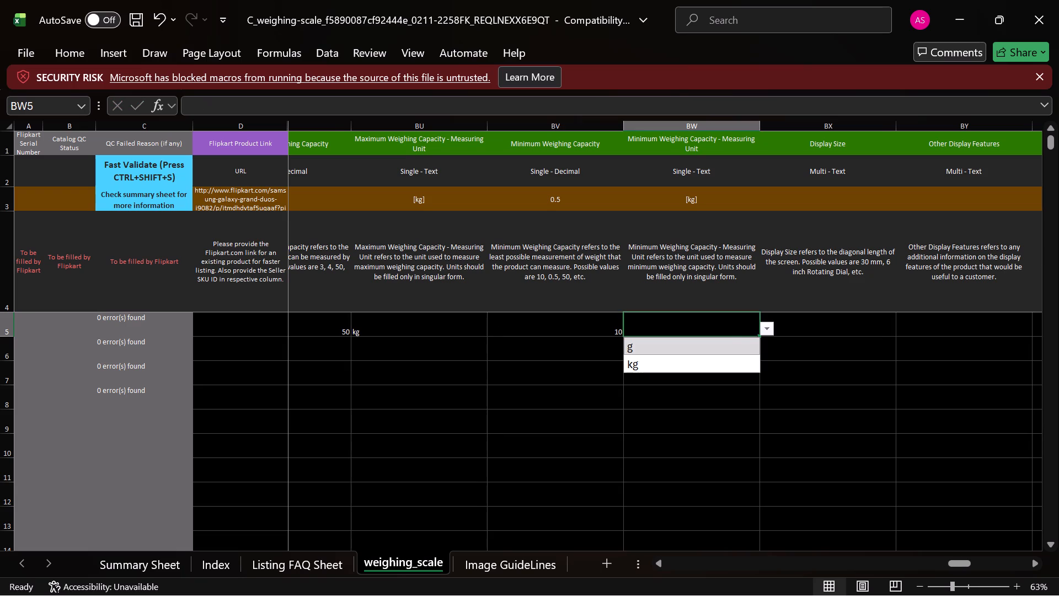
click(716, 343)
click(787, 332)
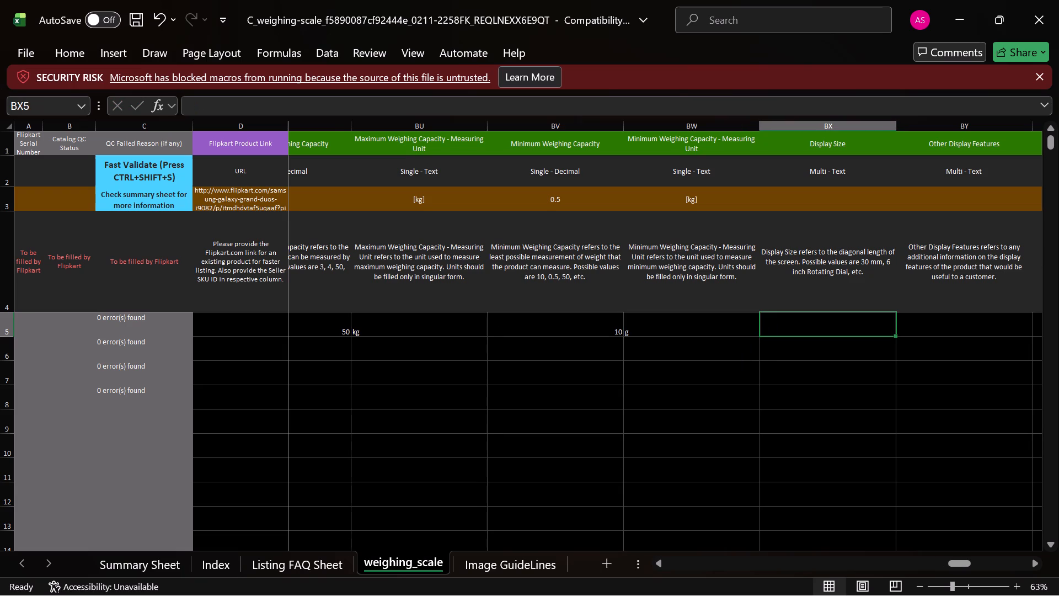
Enter "Backlit LCD Display" as row 5's Other Display Features.
scroll(787, 332, left, 5)
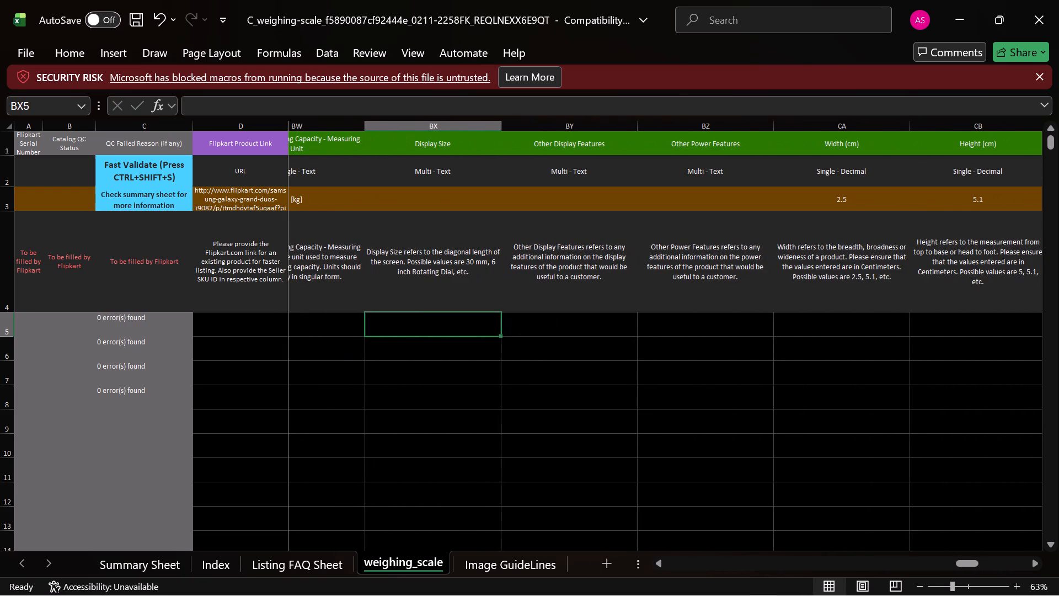
click(605, 327)
text(Baclit)
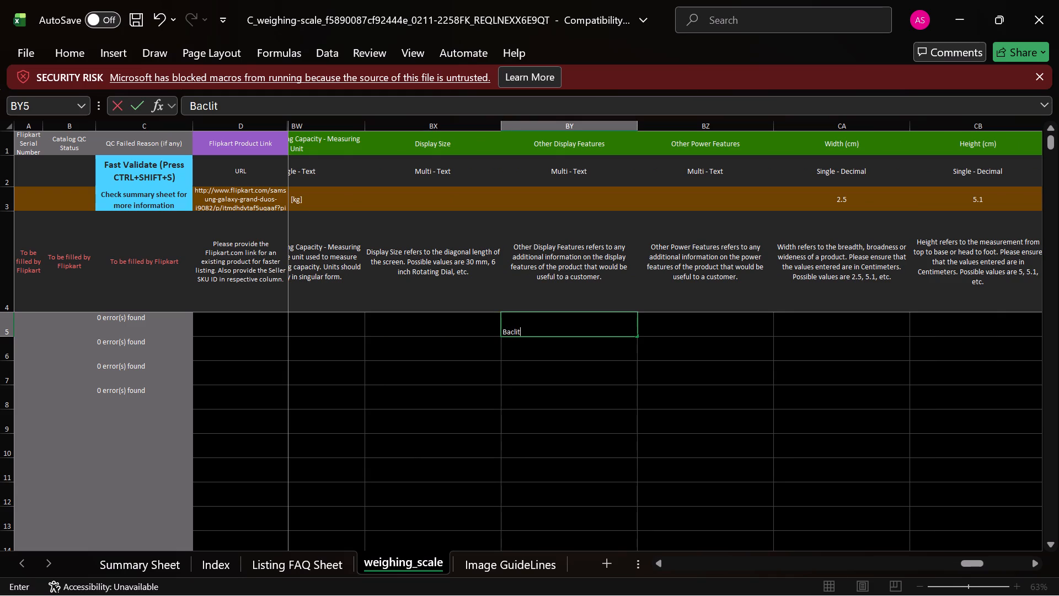
key(BackSpace)
key(BackSpace)
key(BackSpace)
text(klit L)
text(CD)
key(space)
text(Display)
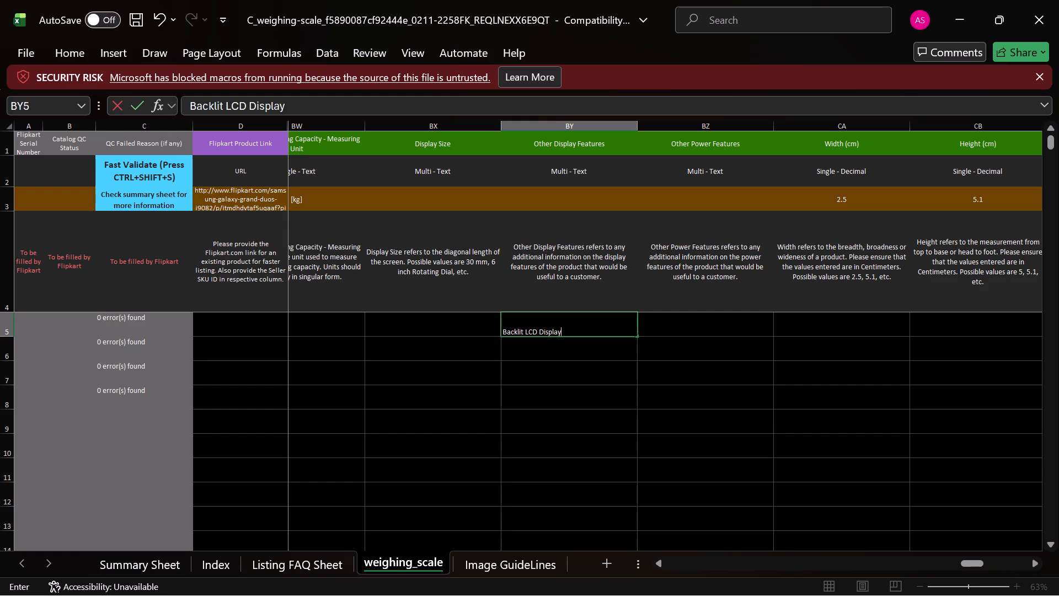
click(705, 326)
Review the columns from Other Power Features through the dimension and weight fields, and back to the battery fields.
scroll(705, 326, left, 1)
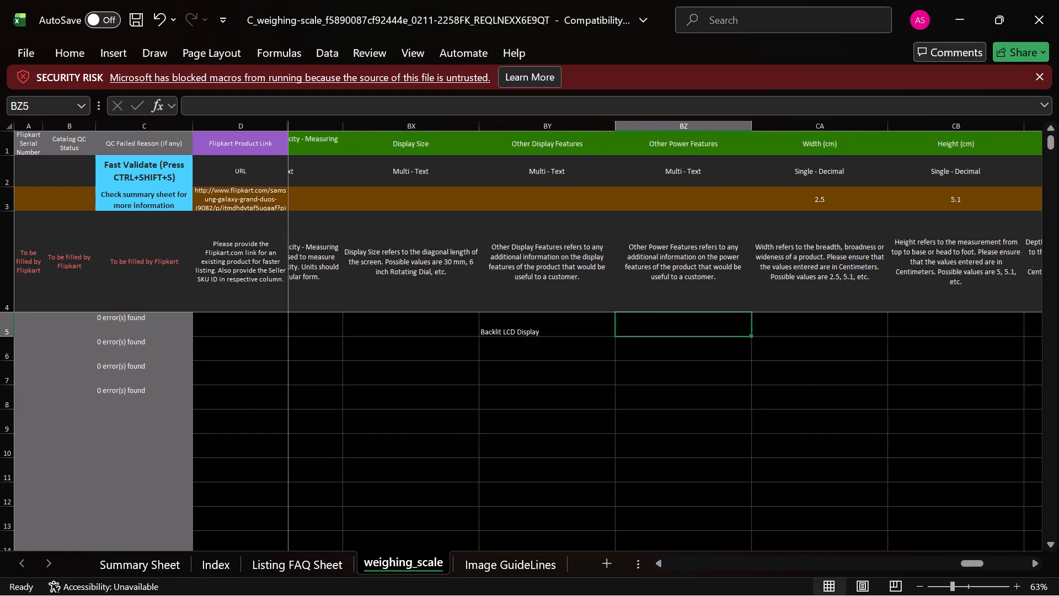
scroll(705, 326, left, 4)
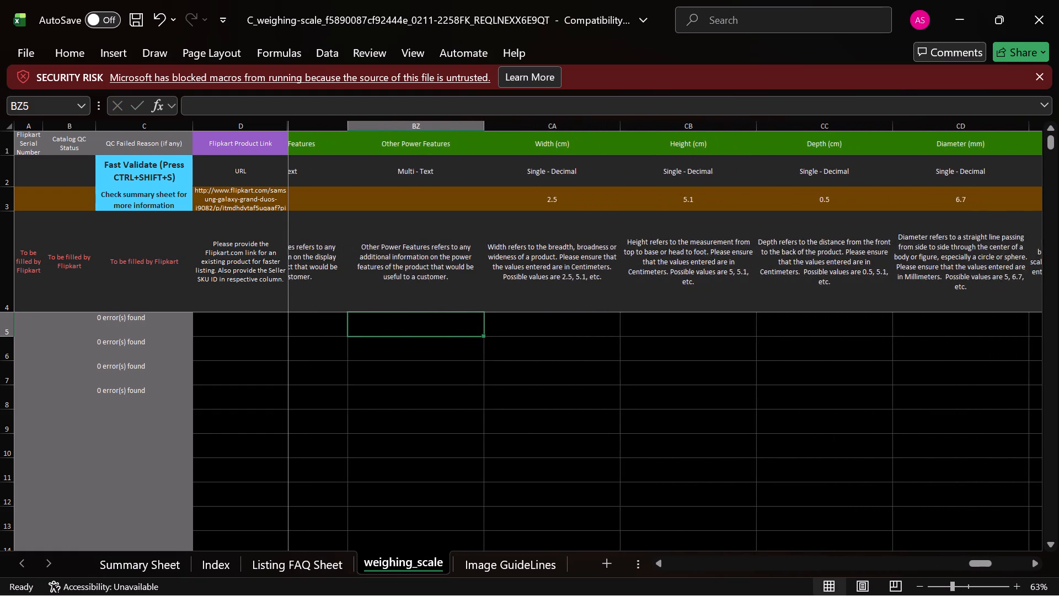
scroll(705, 326, left, 5)
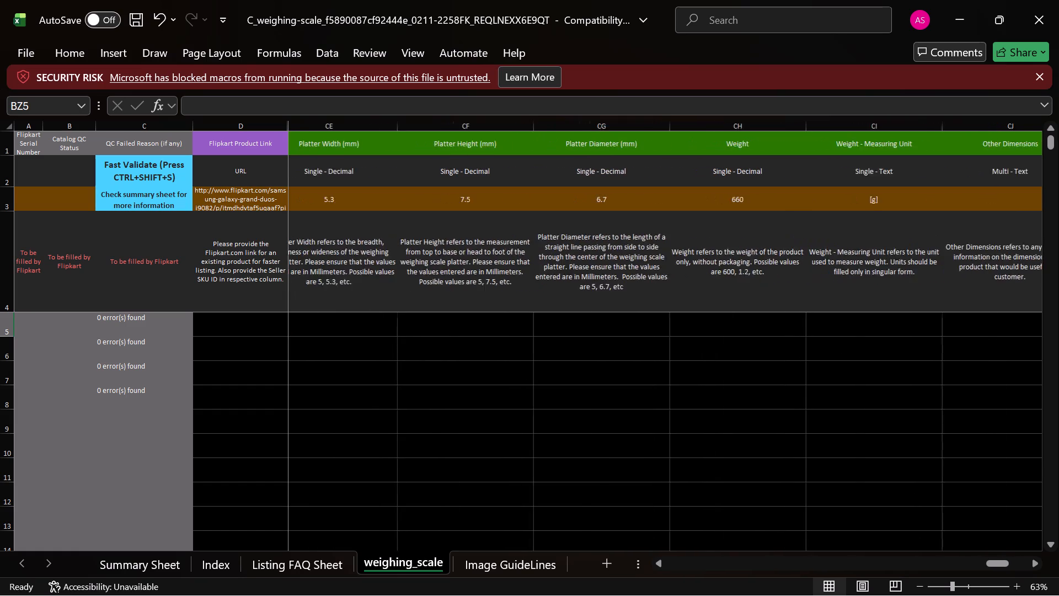
scroll(705, 326, left, 3)
scroll(705, 326, right, 6)
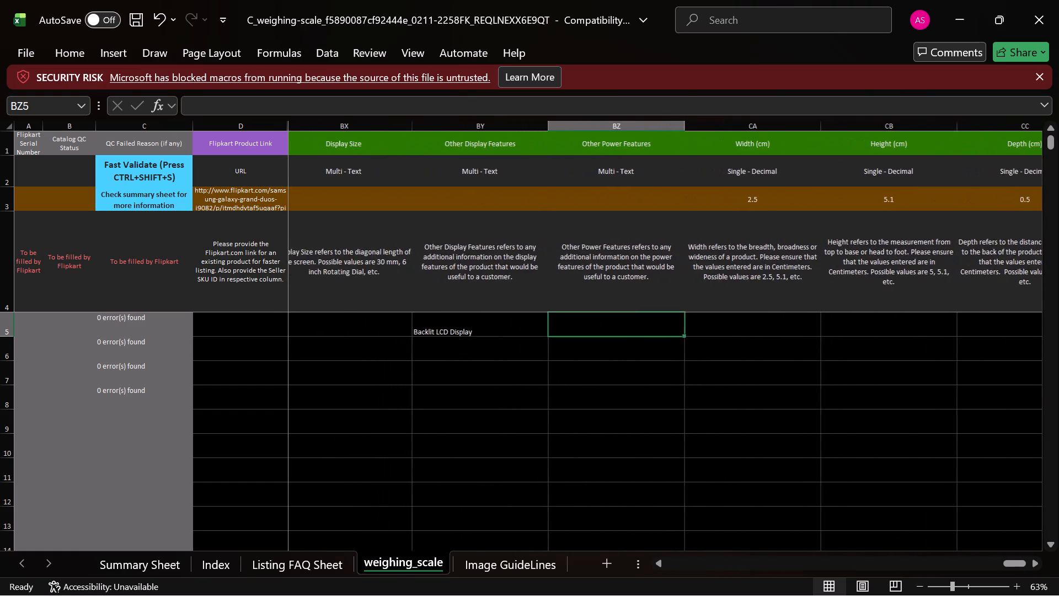
scroll(705, 326, right, 6)
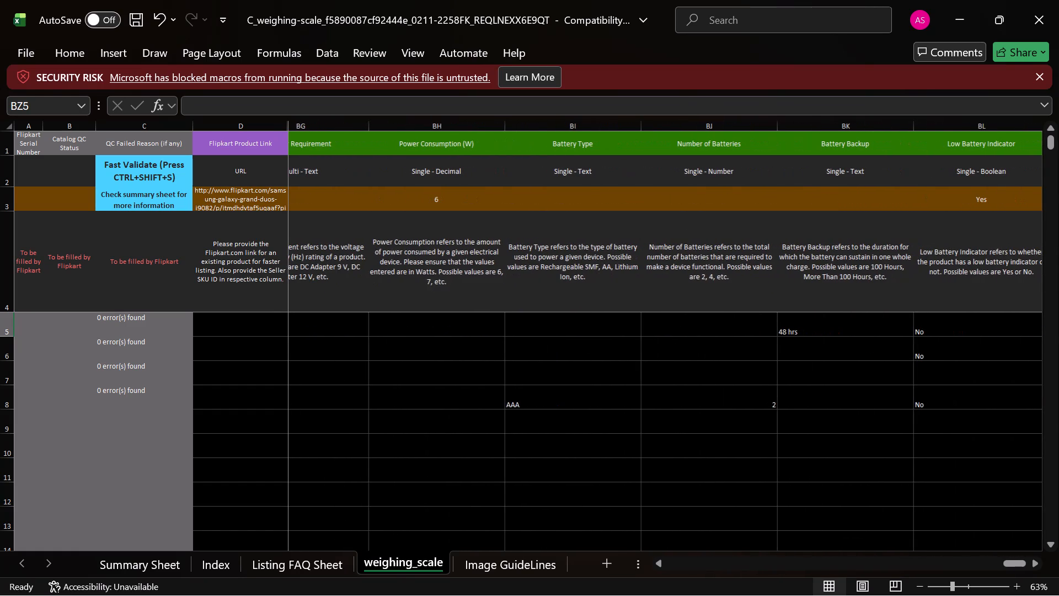
scroll(705, 326, right, 1)
scroll(705, 326, left, 7)
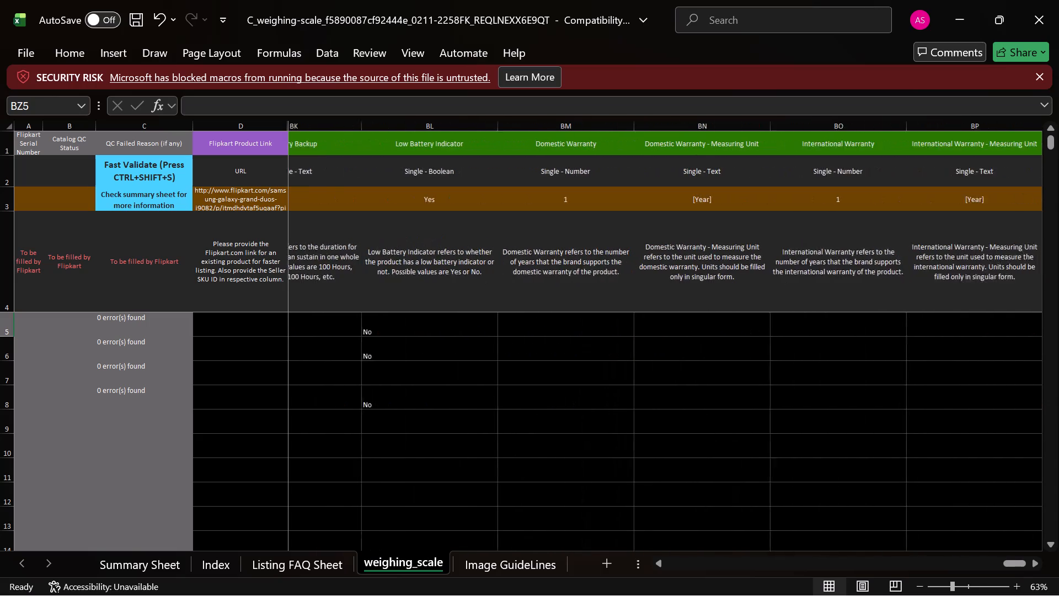
scroll(705, 326, left, 2)
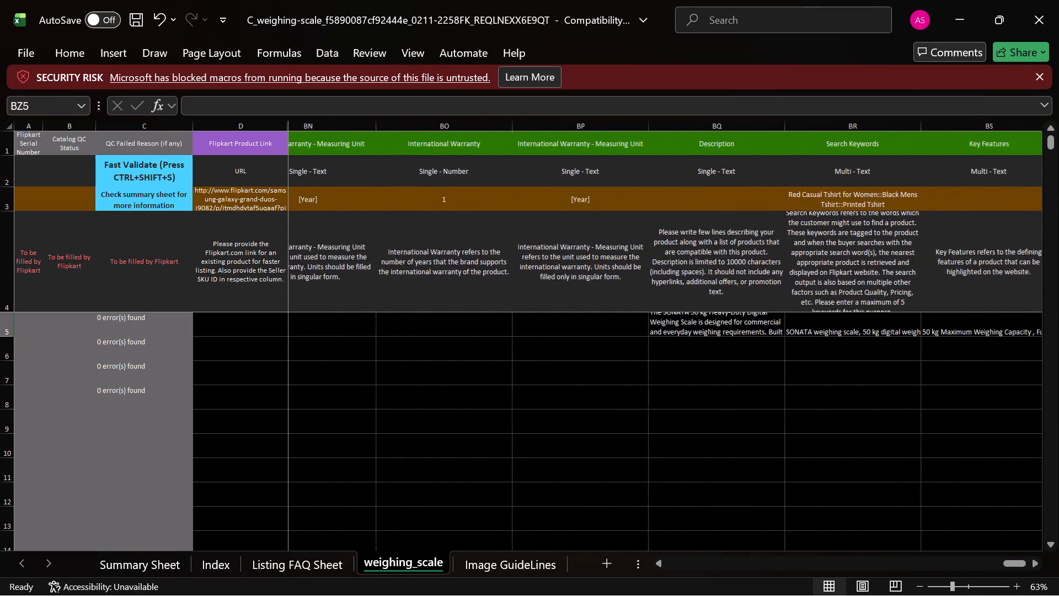
scroll(705, 326, left, 1)
click(468, 346)
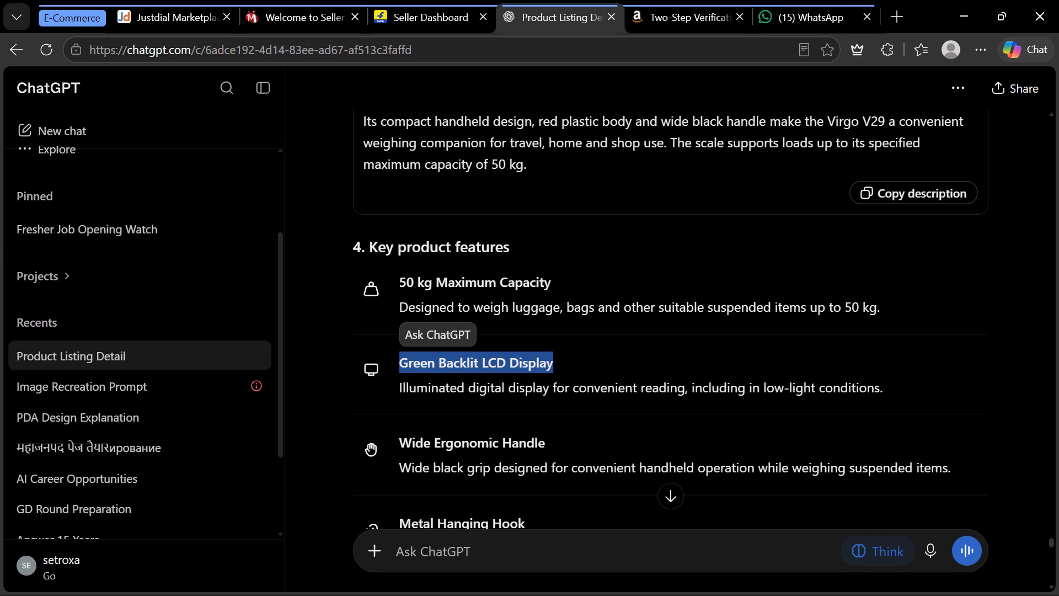
triple_click(449, 440)
click(449, 440)
key(ctrl+c)
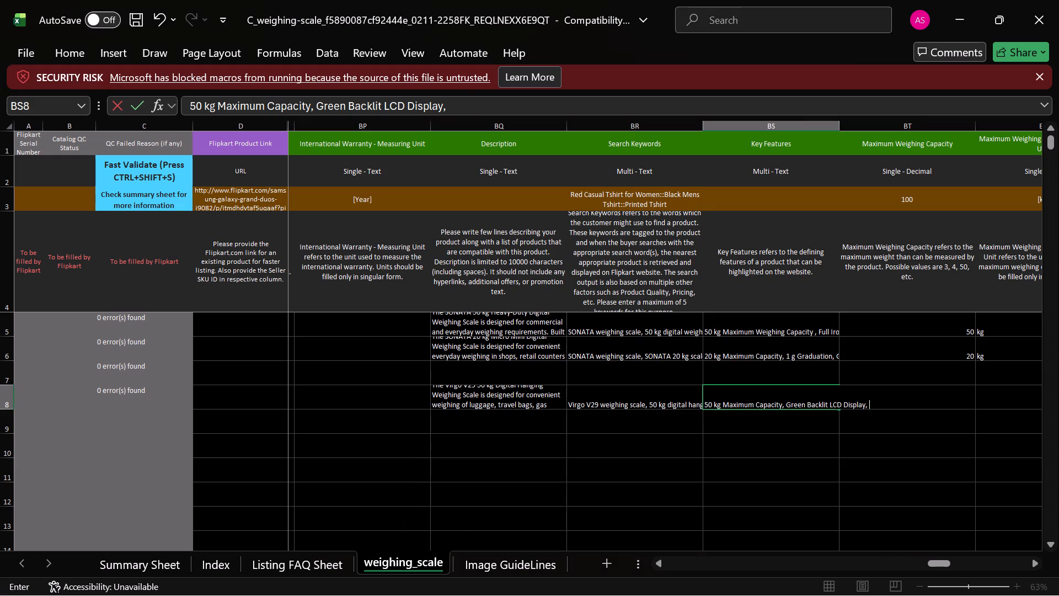
key(ctrl+v)
text(,)
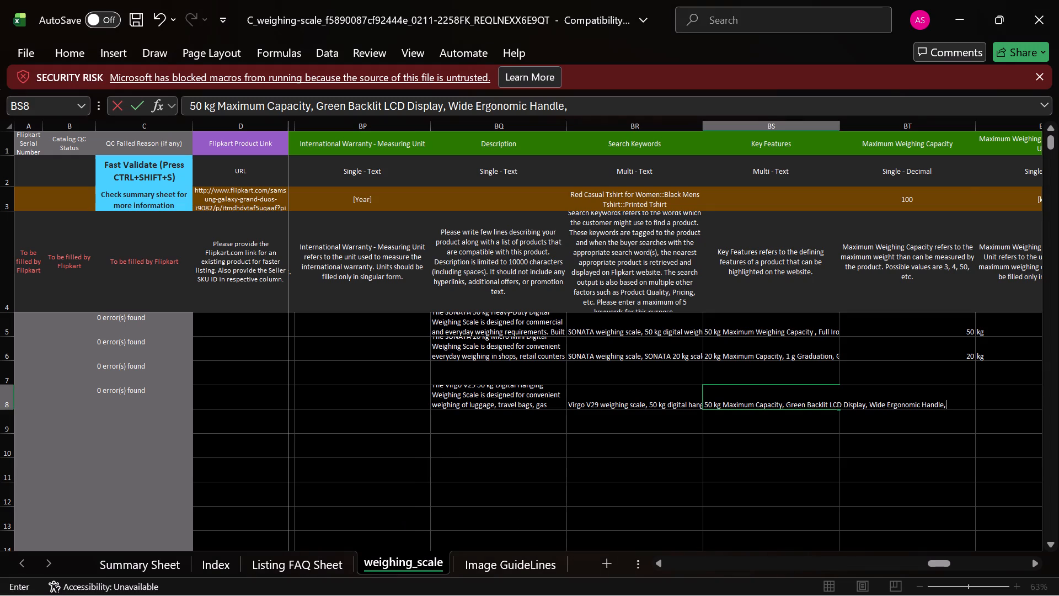
key(space)
Append the ChatGPT feature heading "Metal Hanging Hook" to row 8's Key Features in Excel, followed by a comma.
scroll(449, 440, down, 3)
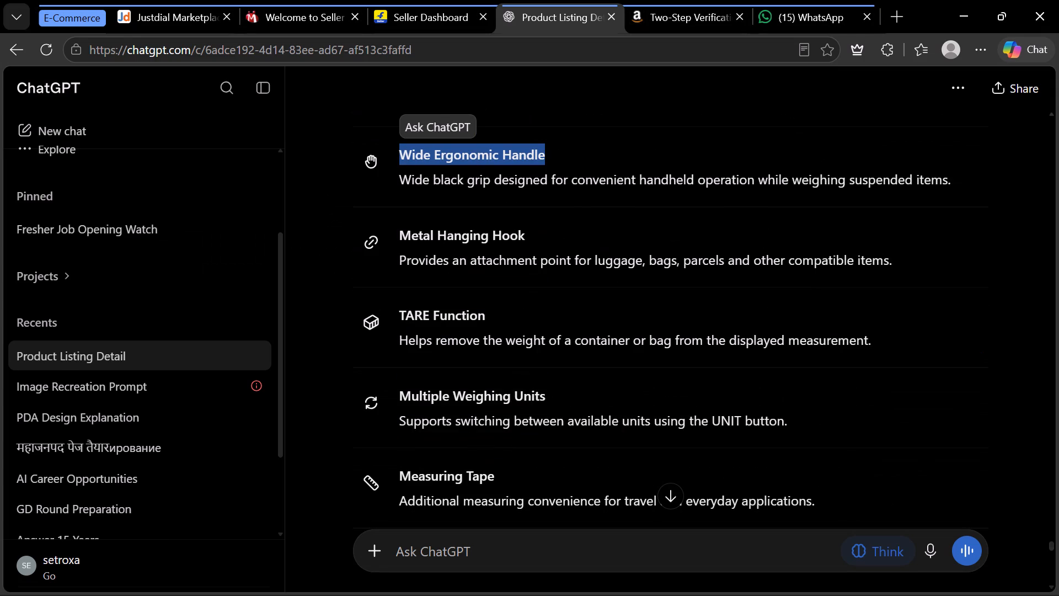
triple_click(420, 241)
key(ctrl+c)
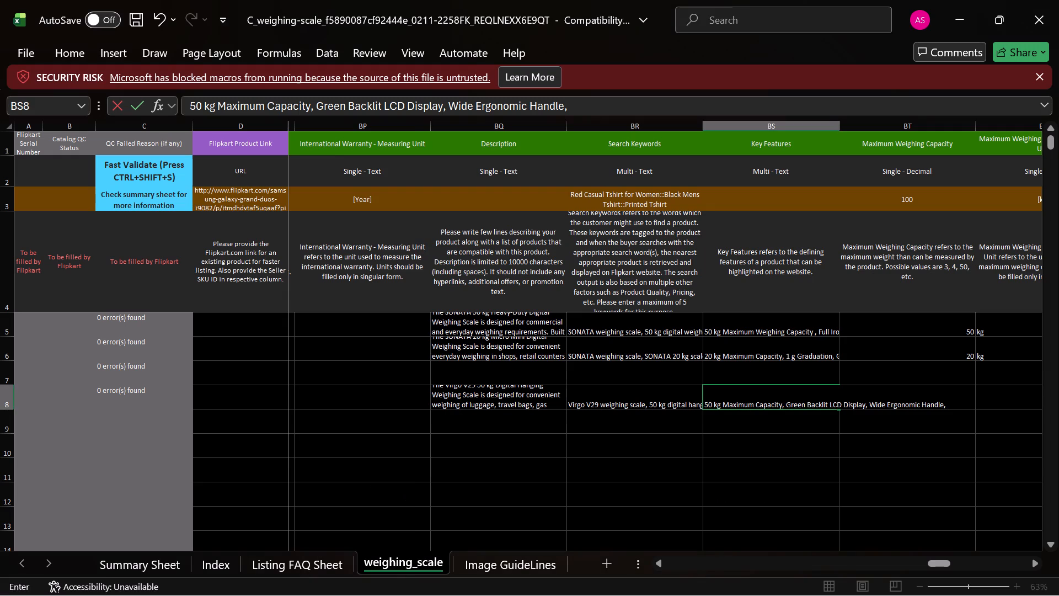
key(ctrl+v)
text(,)
key(space)
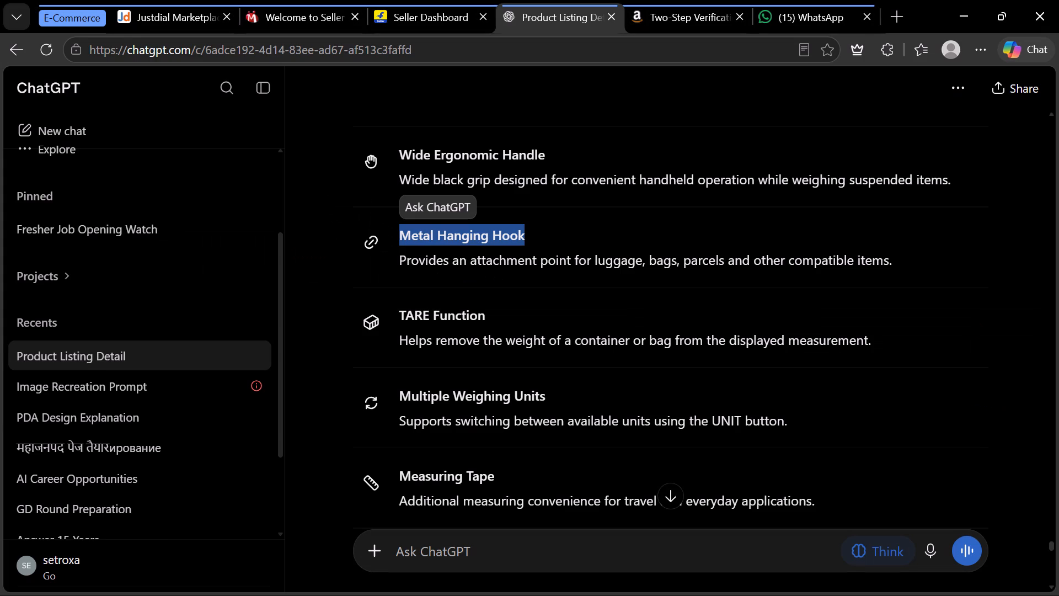
Append the ChatGPT feature headings "TARE Function" and "Multiple Weighing Units" to row 8's Key Features in Excel, each followed by a comma.
triple_click(419, 315)
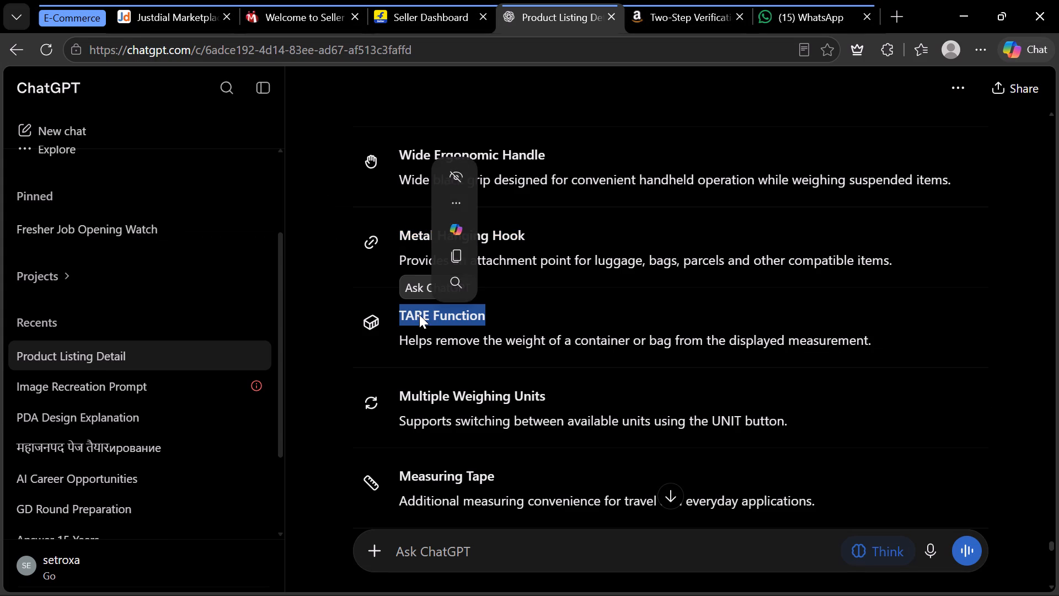
key(ctrl+c)
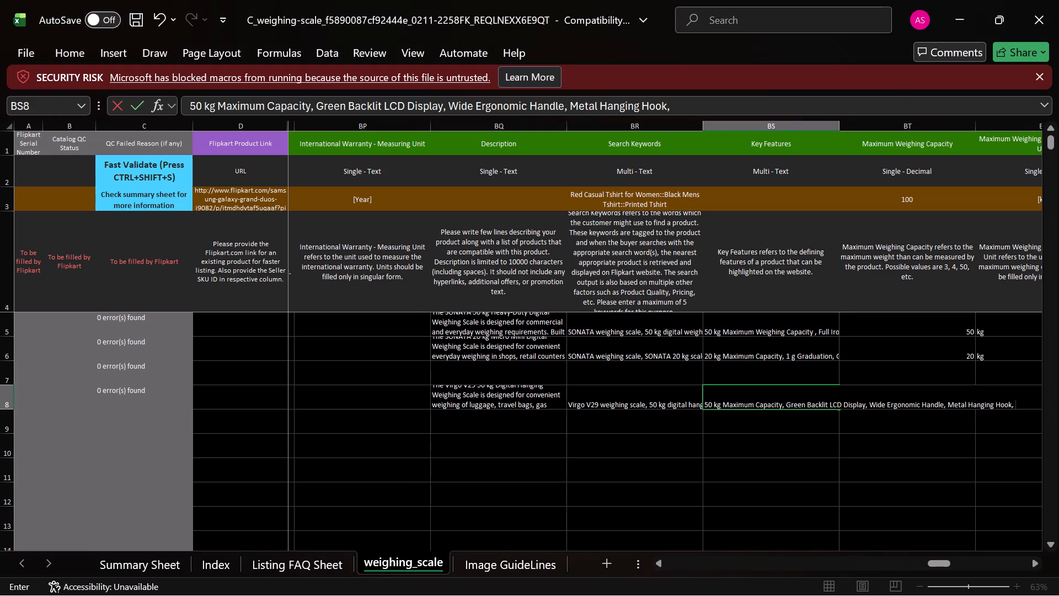
key(ctrl+v)
text(,)
key(space)
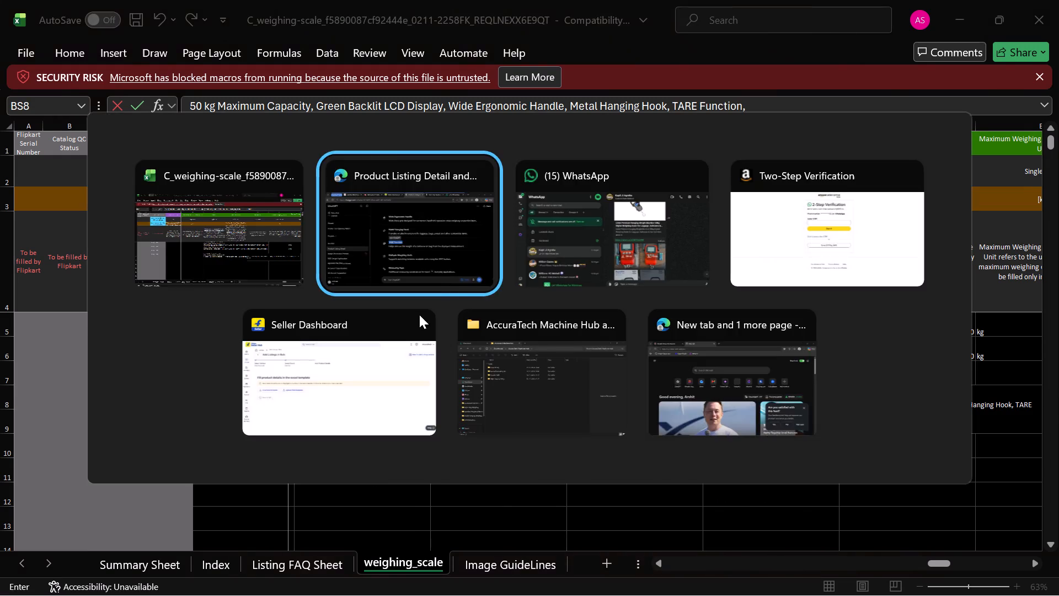
triple_click(422, 398)
click(422, 398)
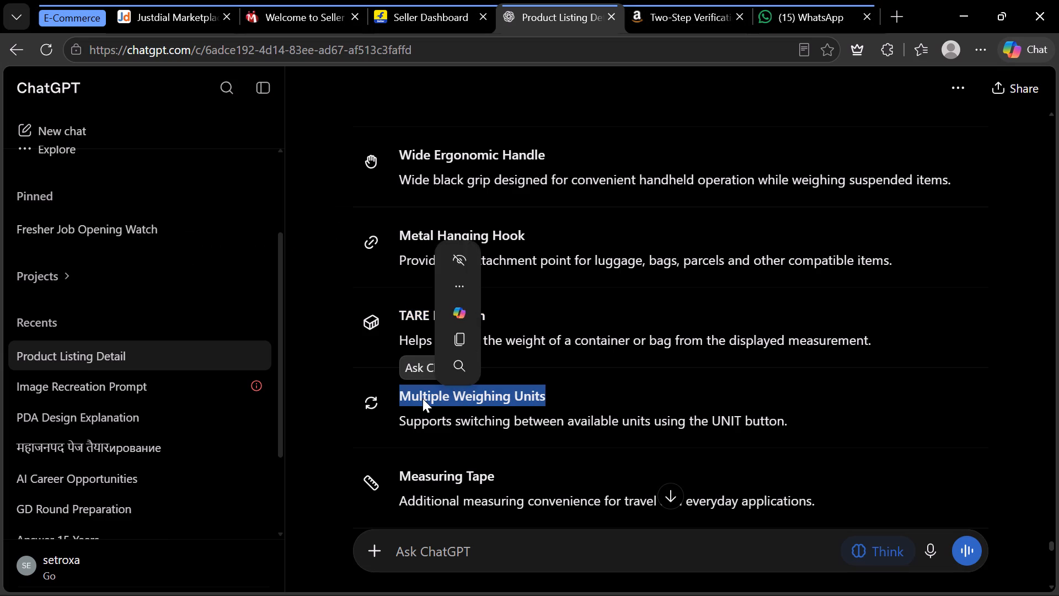
key(ctrl+c)
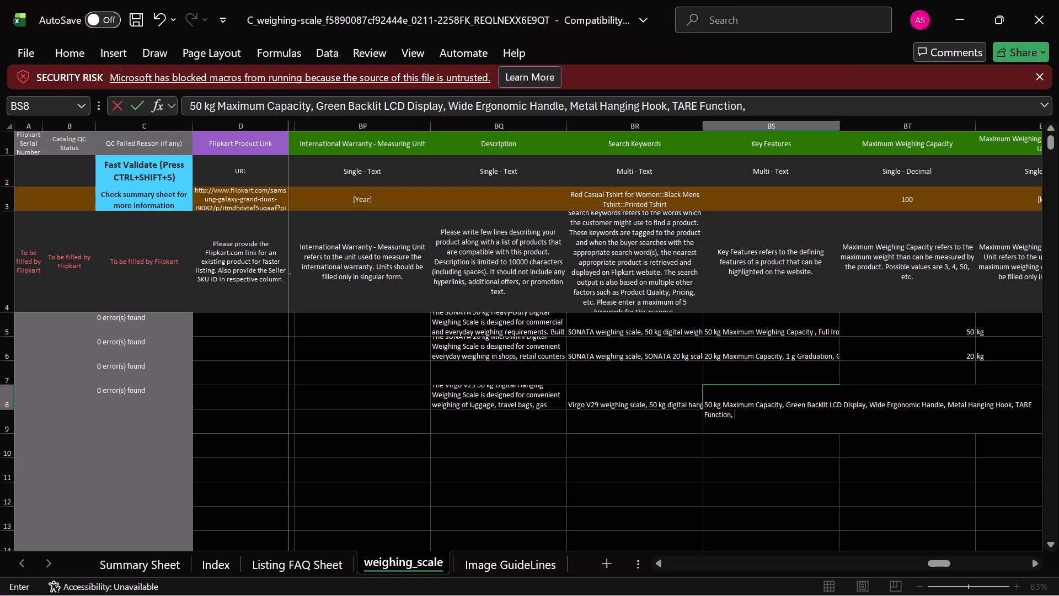
key(ctrl+v)
text(,)
key(space)
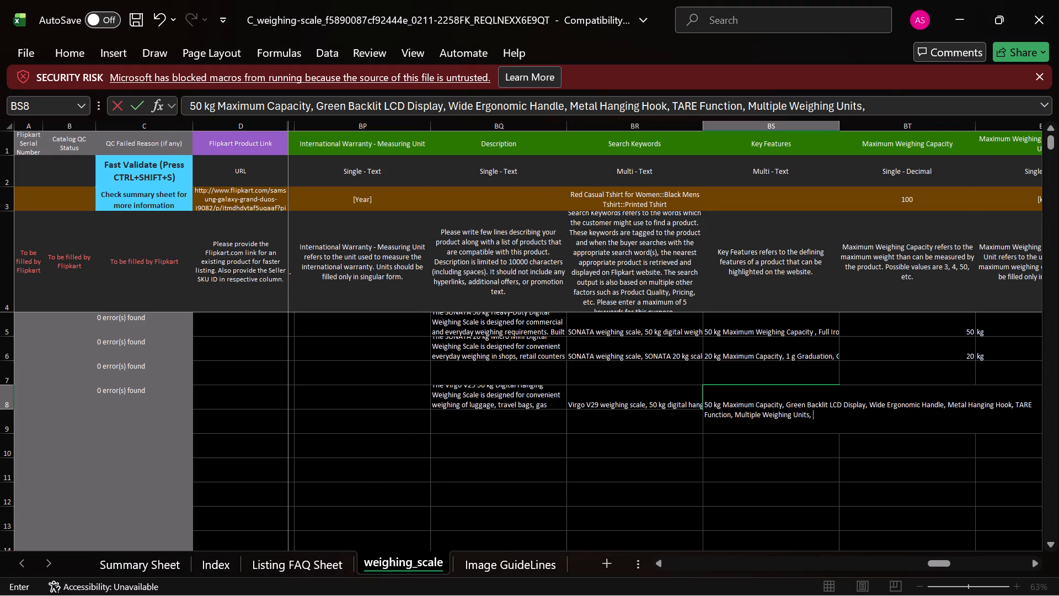
Append "Measuring Tape", followed by a comma, and "Battery and Warning Indicators" from ChatGPT to complete row 8's Key Features in Excel.
scroll(384, 454, down, 2)
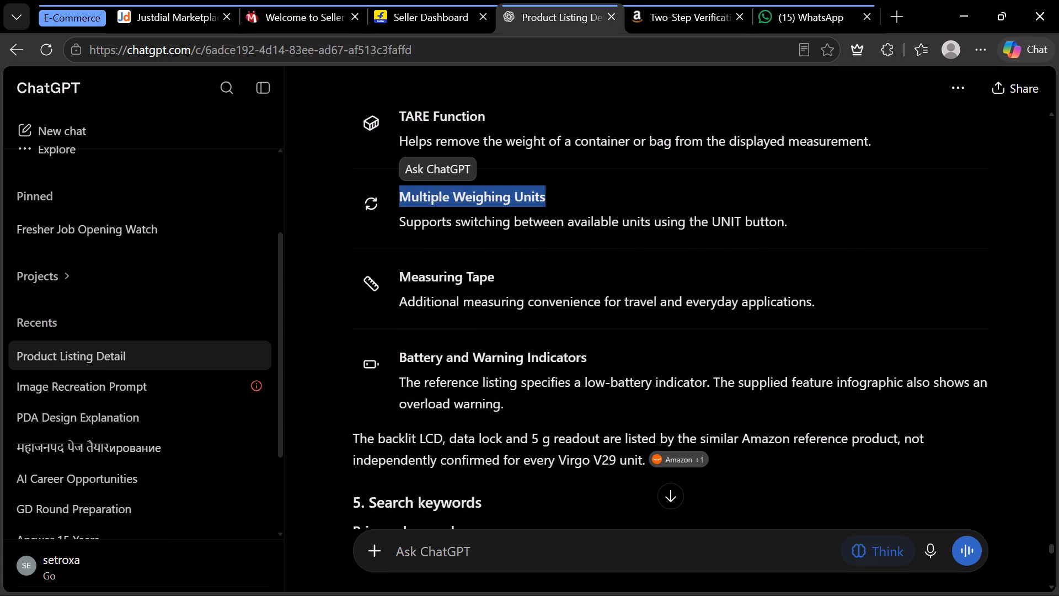
triple_click(429, 279)
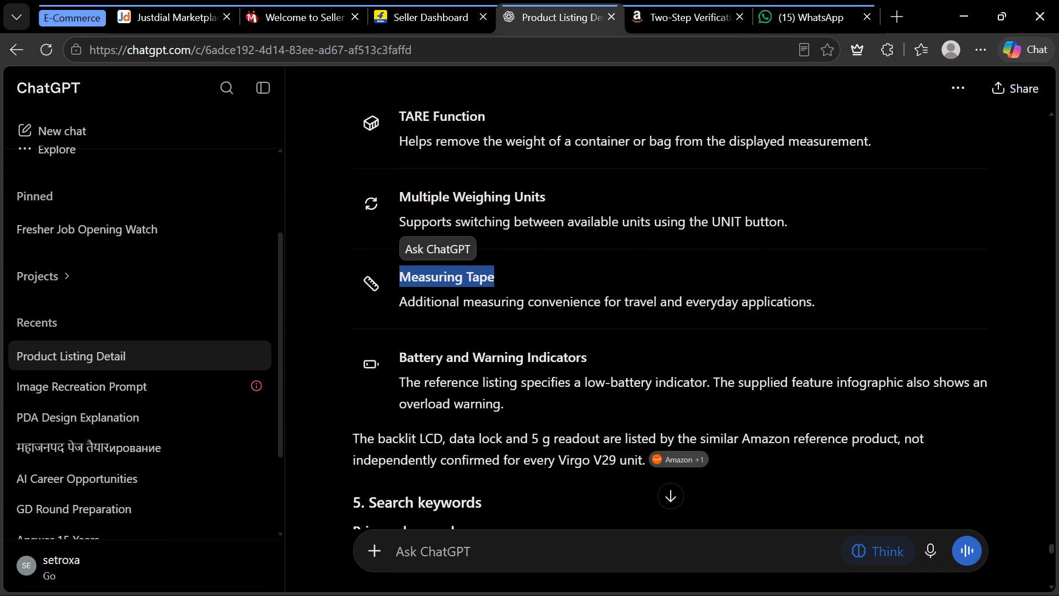
key(ctrl+c)
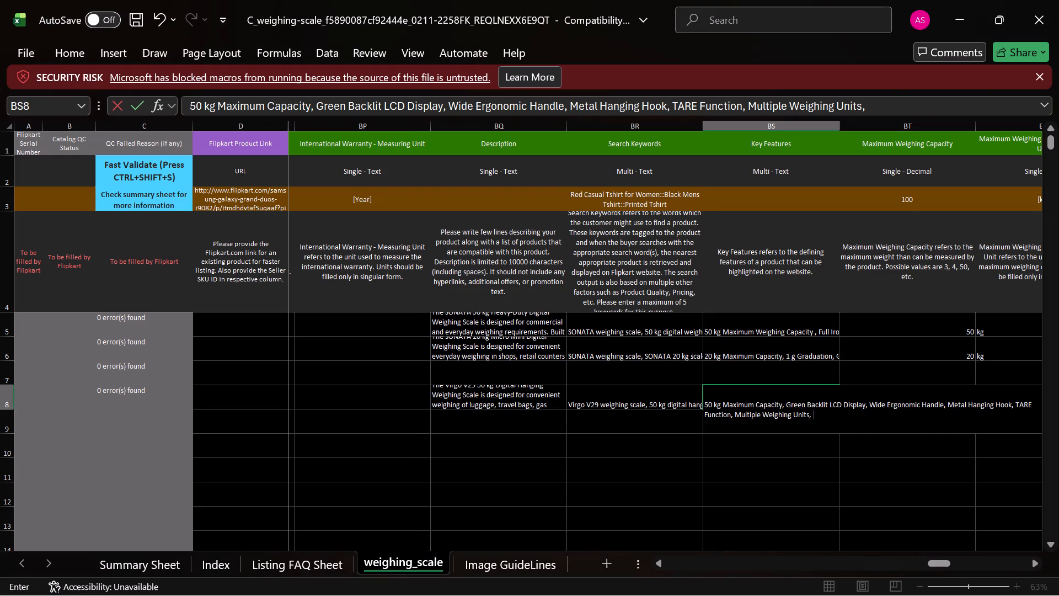
key(ctrl+v)
text(,)
key(space)
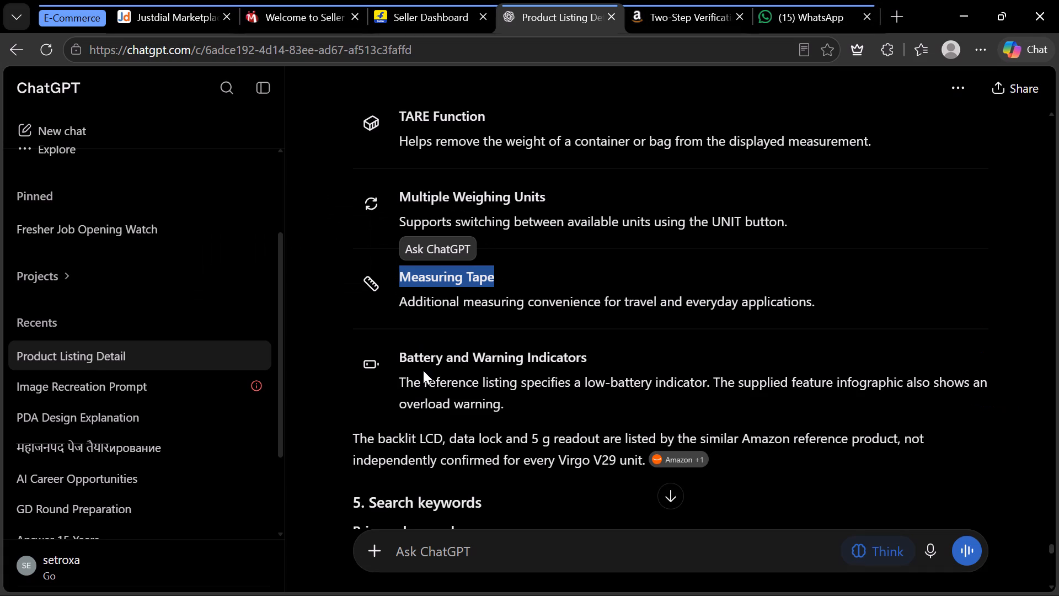
right_click(426, 359)
right_click(426, 359)
right_click(426, 359)
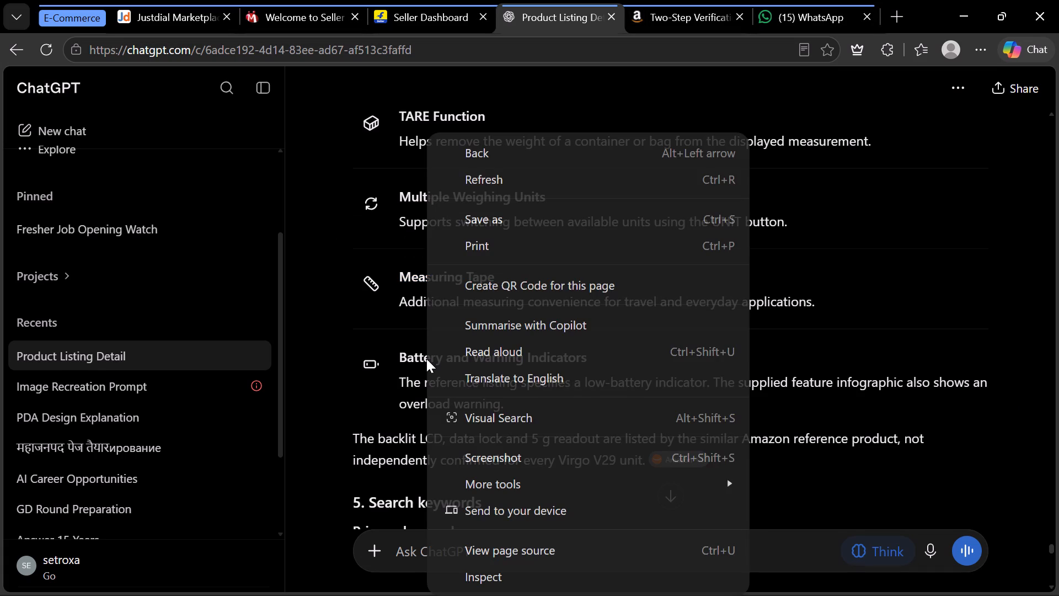
click(414, 351)
triple_click(414, 351)
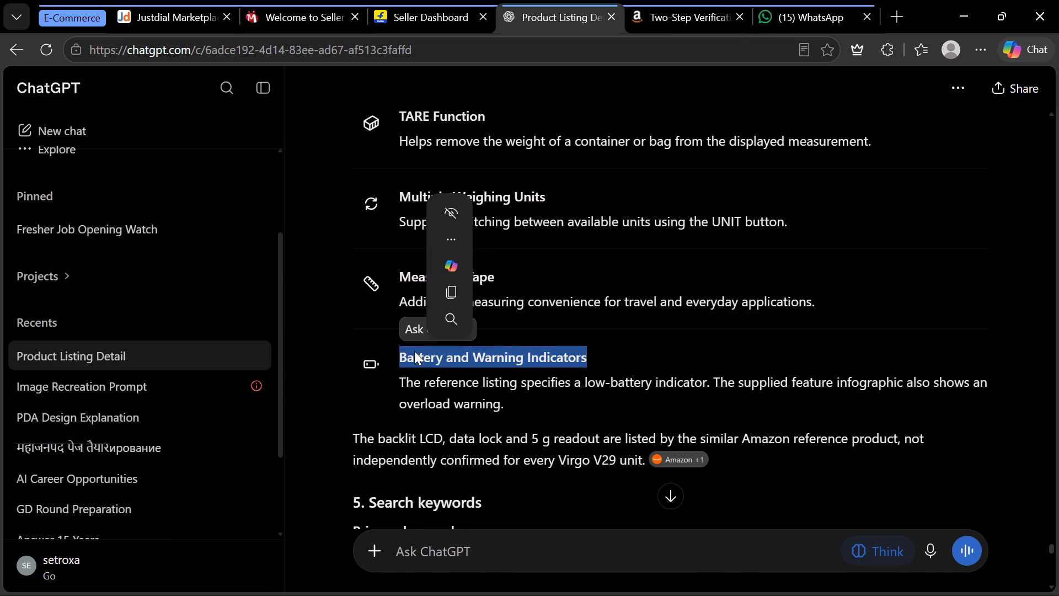
key(ctrl+c)
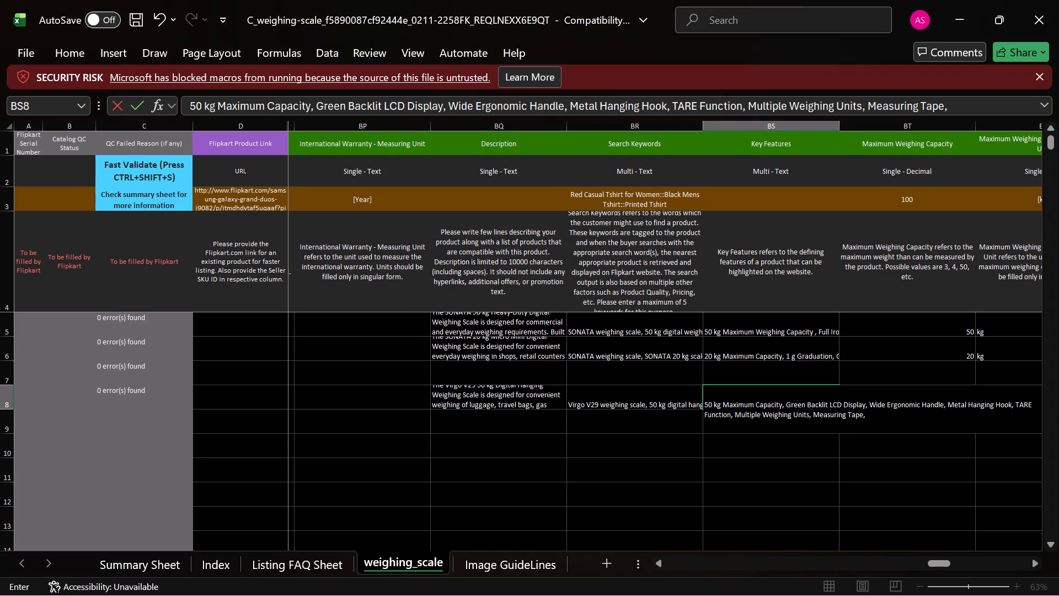
key(ctrl+v)
key(Tab)
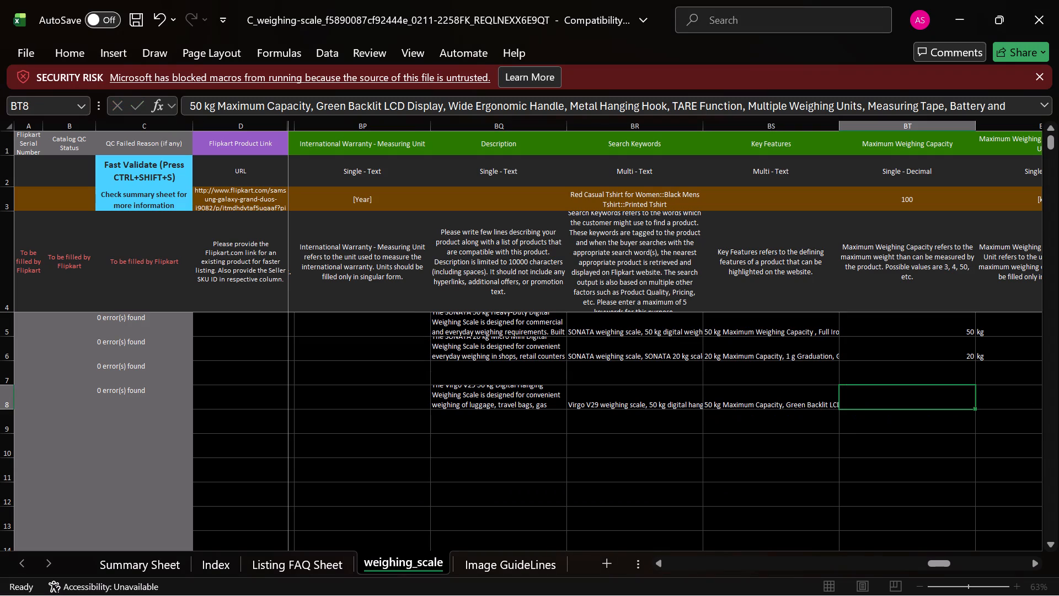
Set row 8's Maximum Weighing Capacity to 50 and its measuring unit to kg.
text(5-)
key(BackSpace)
key(0)
key(Tab)
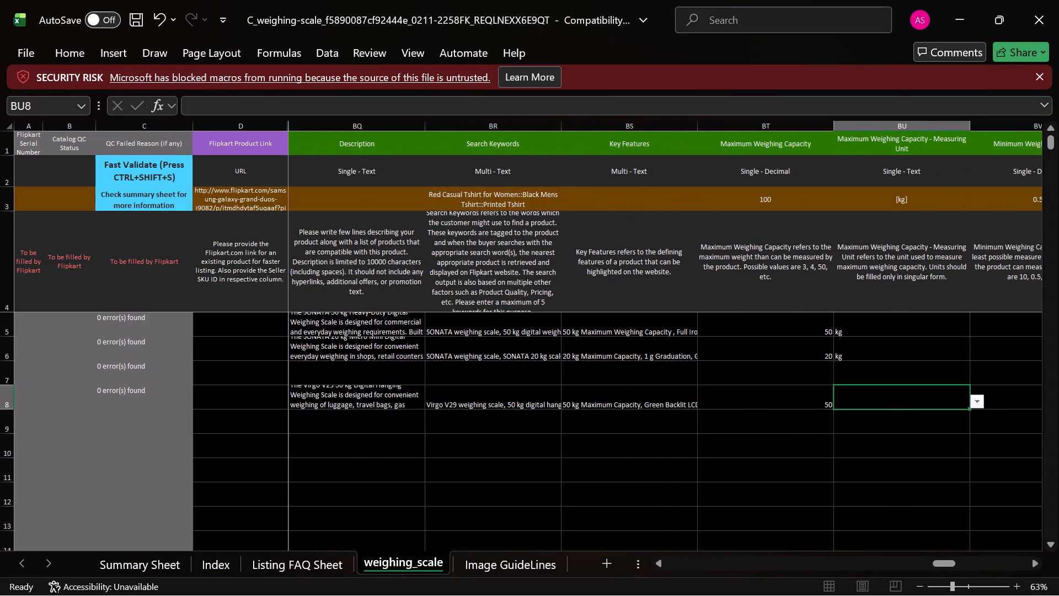
text(kg)
key(Return)
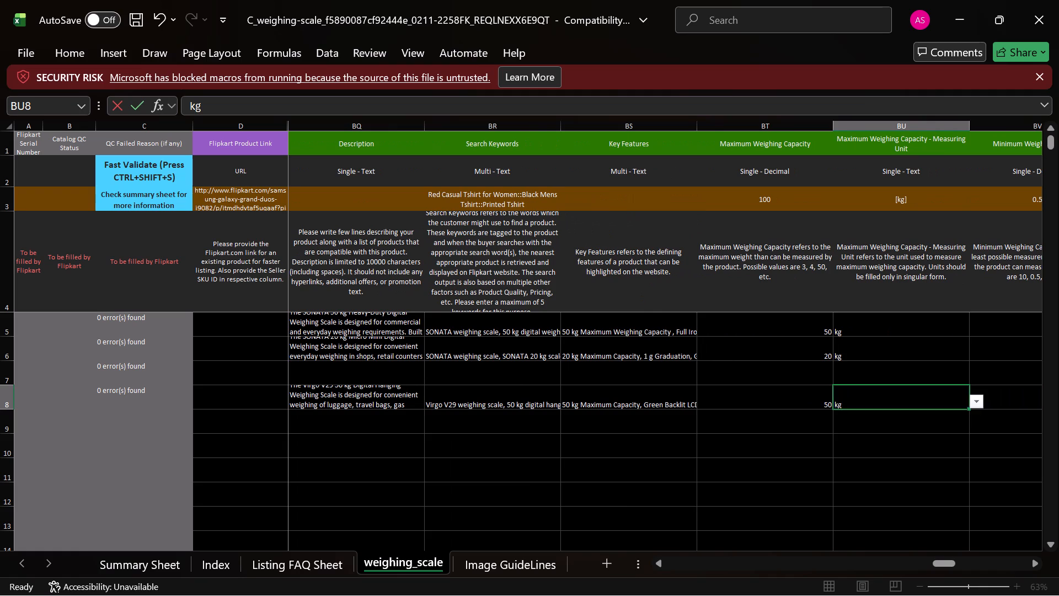
Set row 8's Minimum Weighing Capacity to 10 and its measuring unit to g.
scroll(693, 412, left, 4)
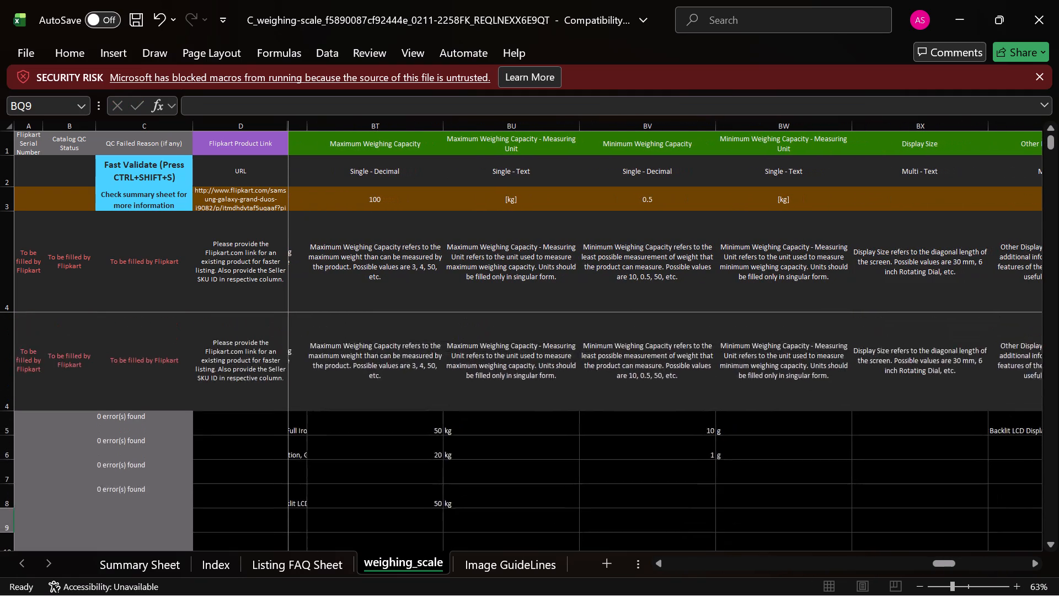
click(683, 398)
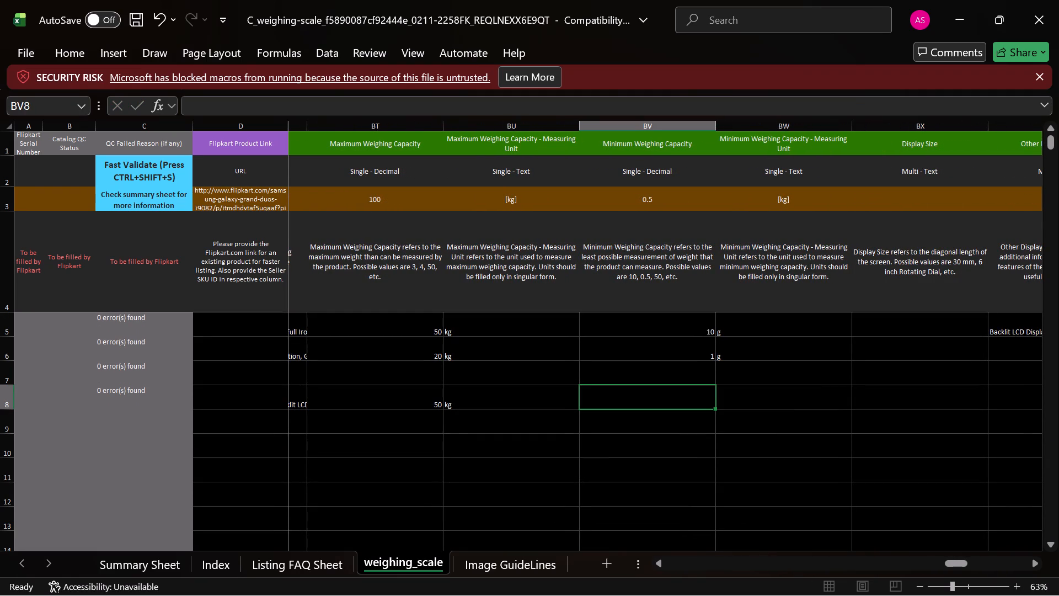
text(10)
key(Tab)
key(g)
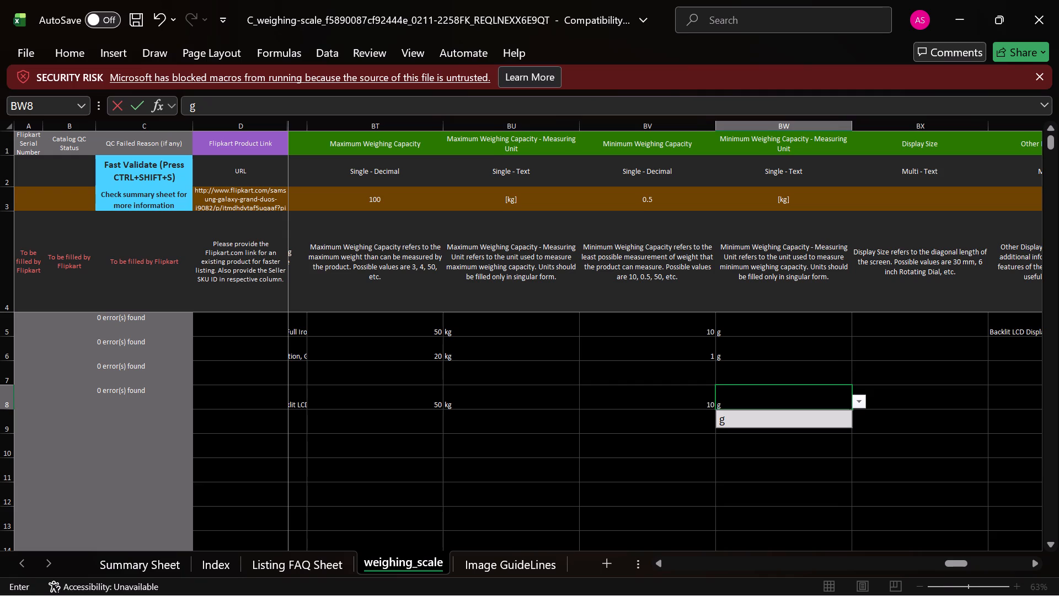
Change row 8's Minimum Weighing Capacity to 1.
scroll(683, 398, left, 3)
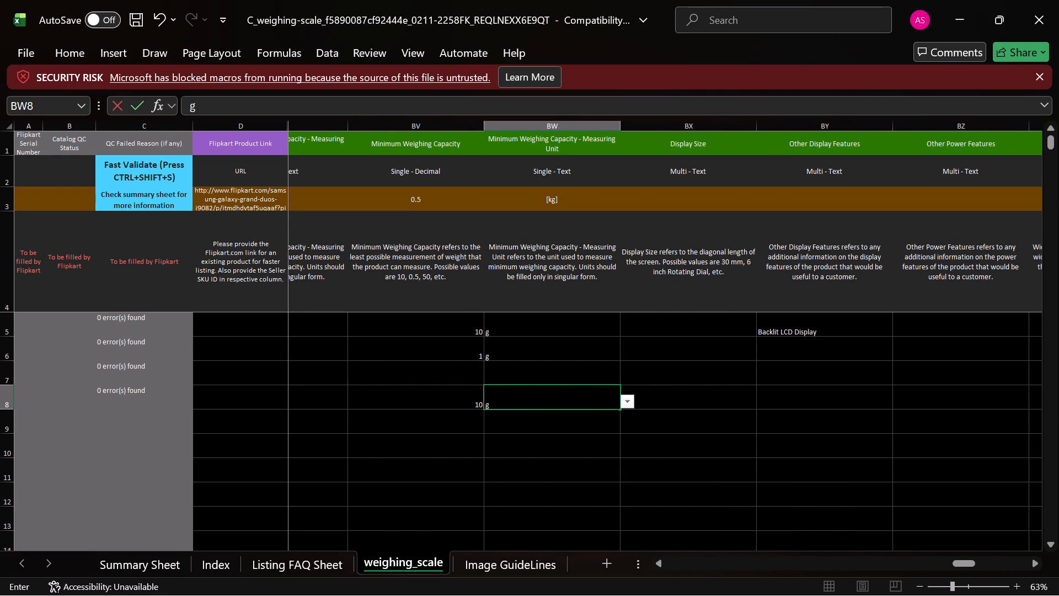
click(476, 400)
key(1)
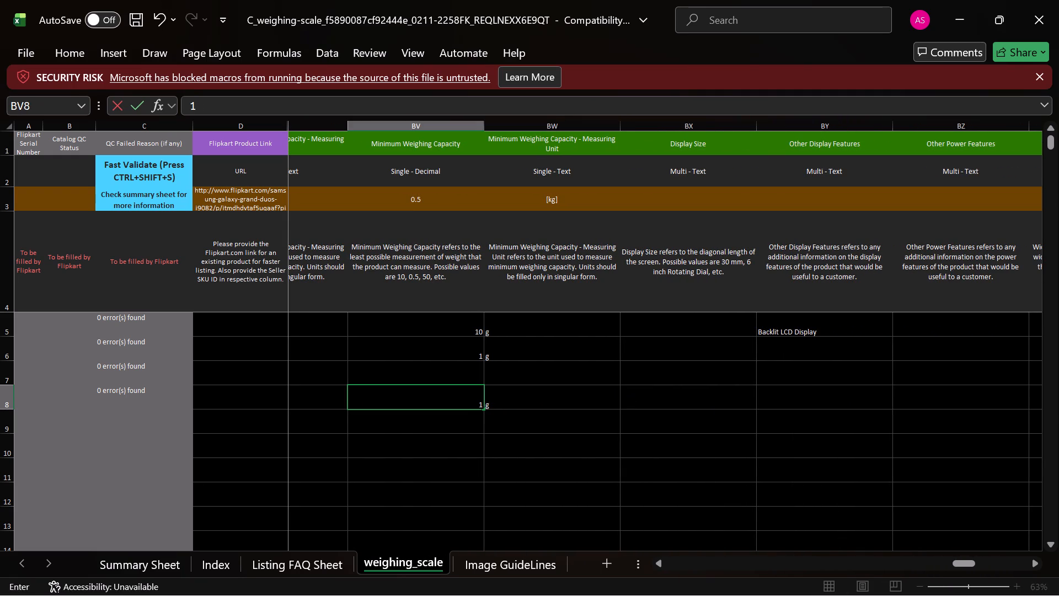
click(678, 402)
Copy "Backlit LCD Display" from row 5's Other Display Features into the same column of rows 6 and 8.
scroll(678, 402, left, 2)
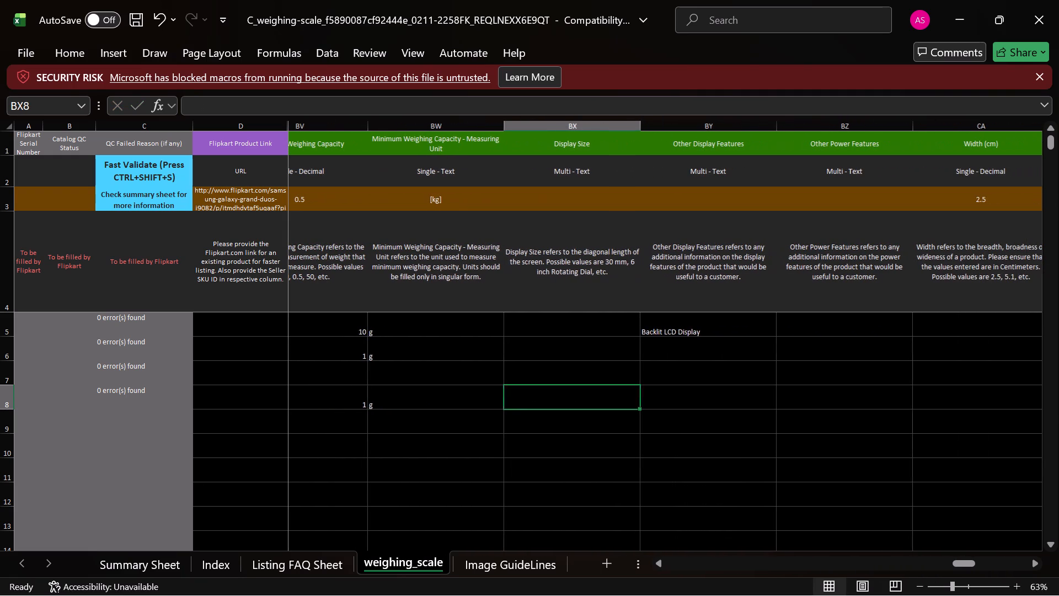
click(681, 329)
key(ctrl+c)
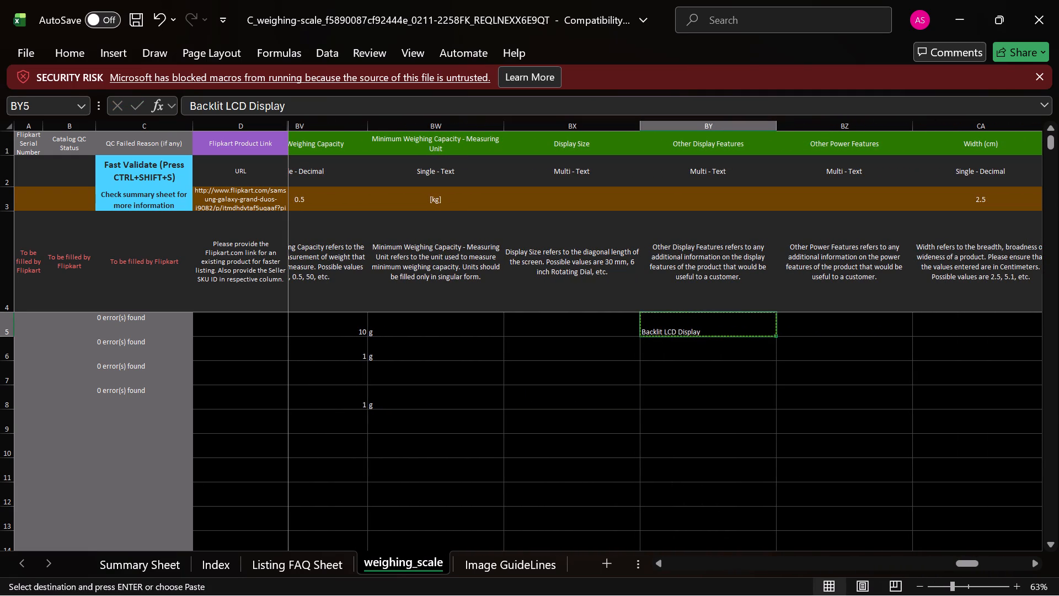
key(Down)
key(ctrl+v)
key(ctrl+Down)
key(Down)
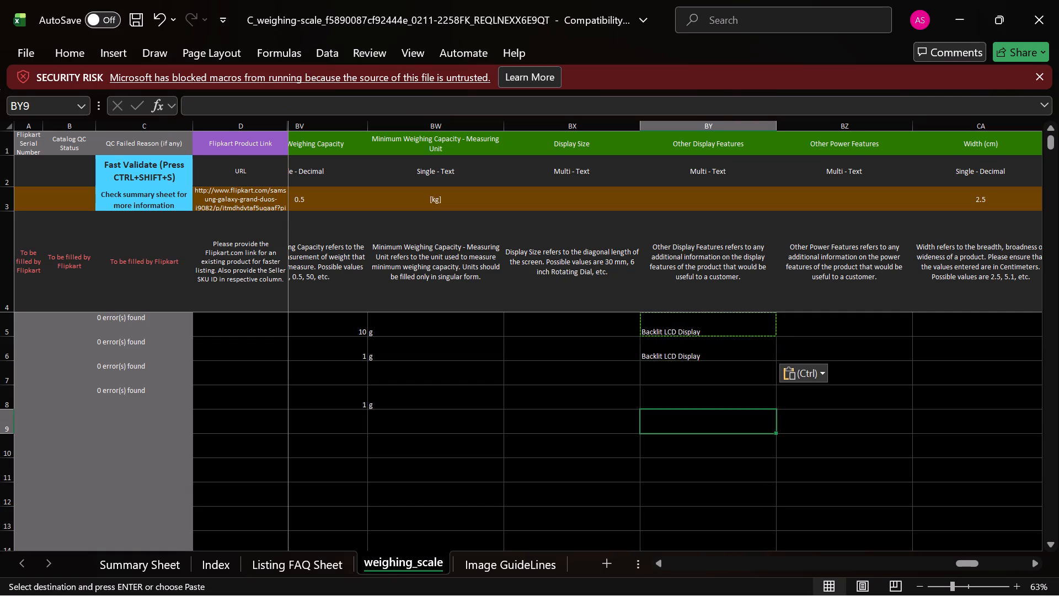
key(Up)
key(ctrl+v)
Examine the remaining dimension, platter and weight columns and the earlier battery and SKU columns of the weighing_scale sheet.
scroll(681, 329, left, 1)
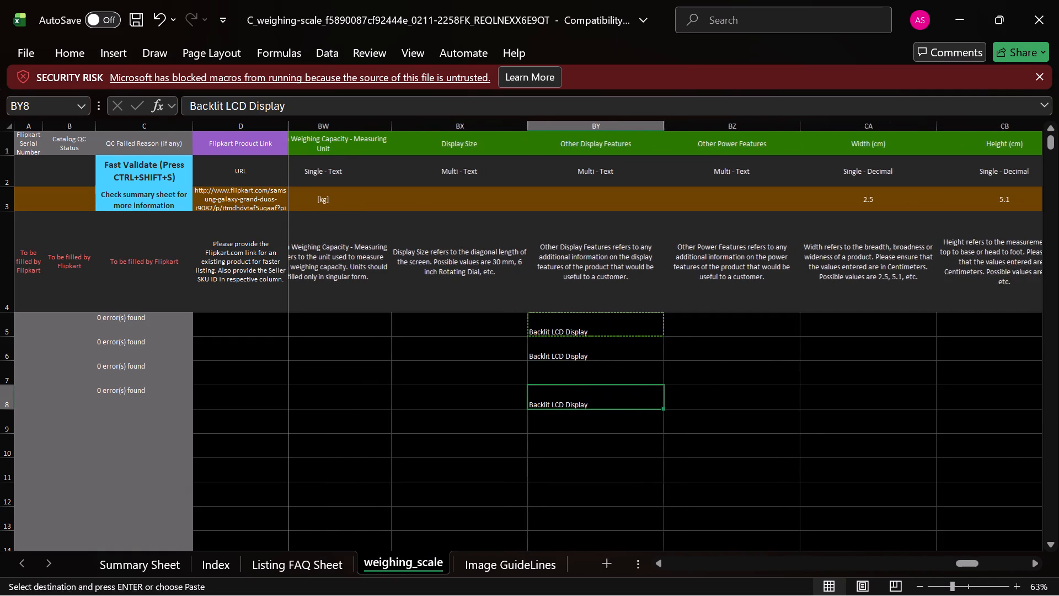
scroll(681, 329, left, 3)
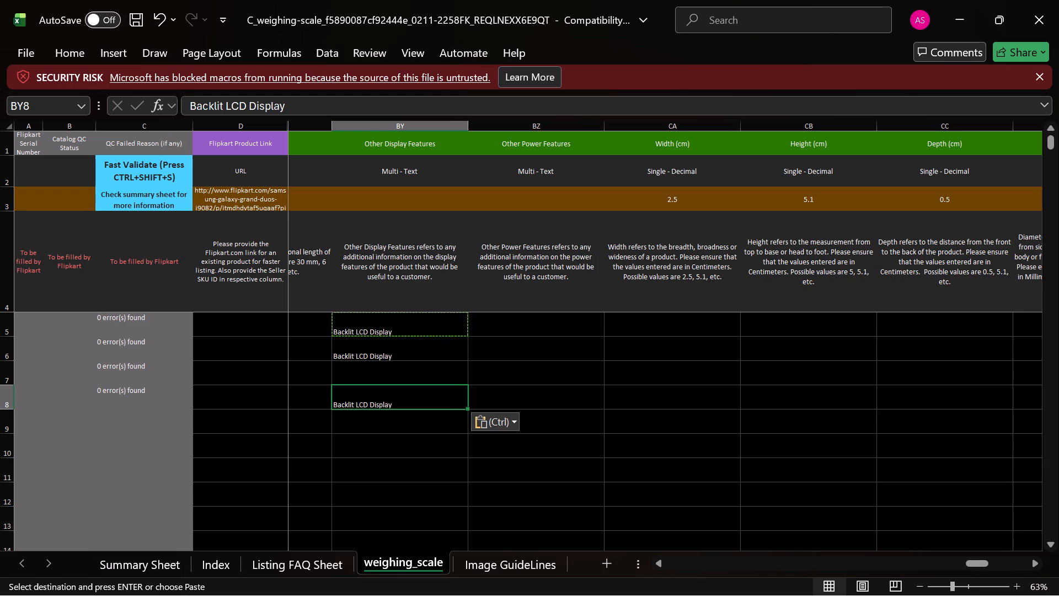
scroll(443, 401, left, 3)
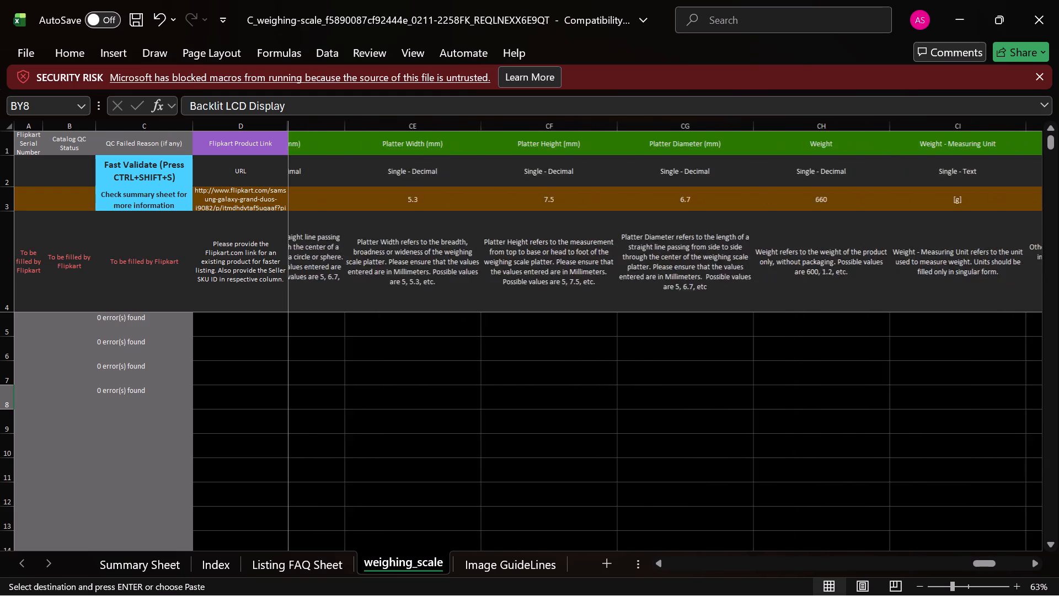
scroll(443, 401, left, 2)
scroll(443, 401, right, 17)
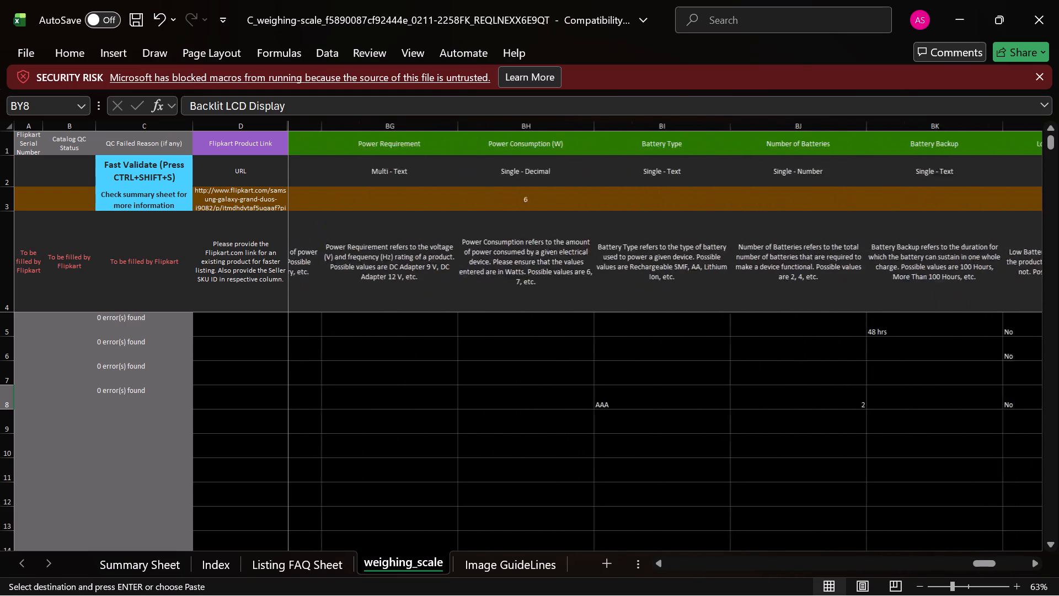
scroll(443, 401, right, 10)
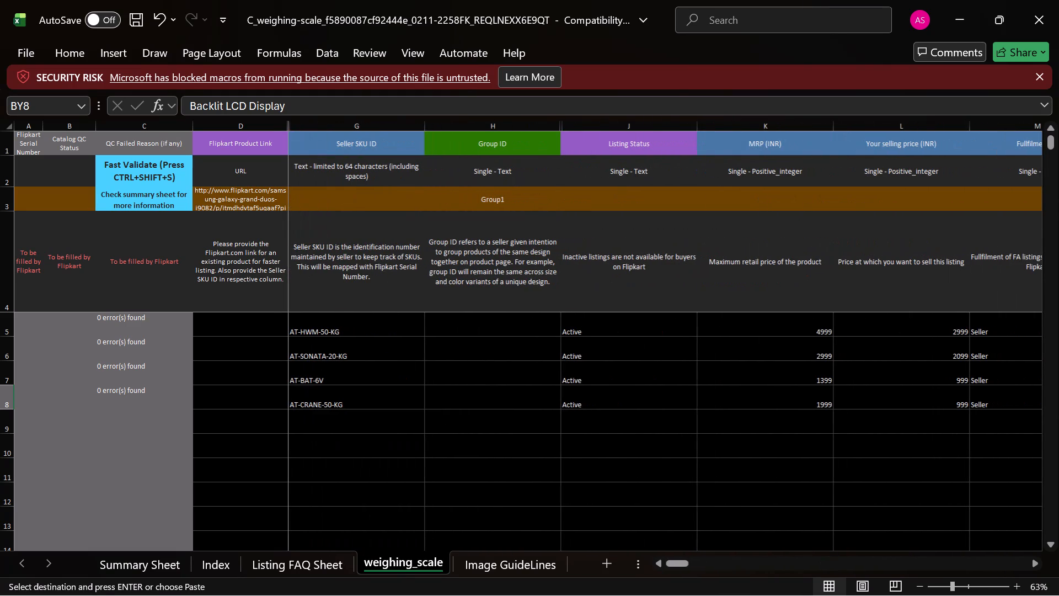
Save the weighing scale listing workbook.
key(ctrl+s)
Look over the Image GuideLines, Listing FAQ Sheet and Index sheets and review the listing columns on the weighing_scale sheet.
click(491, 567)
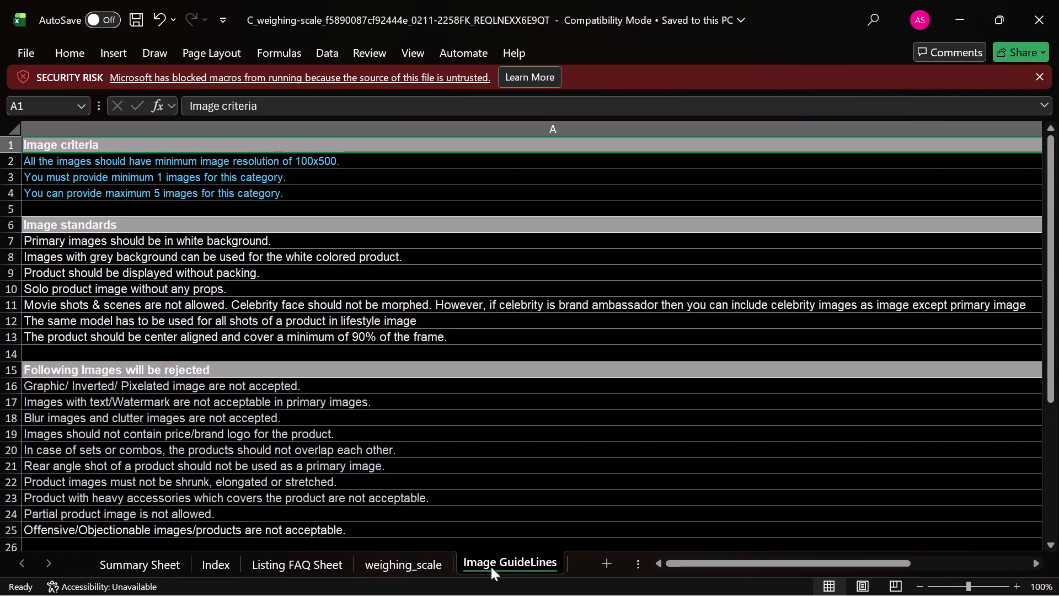
click(299, 561)
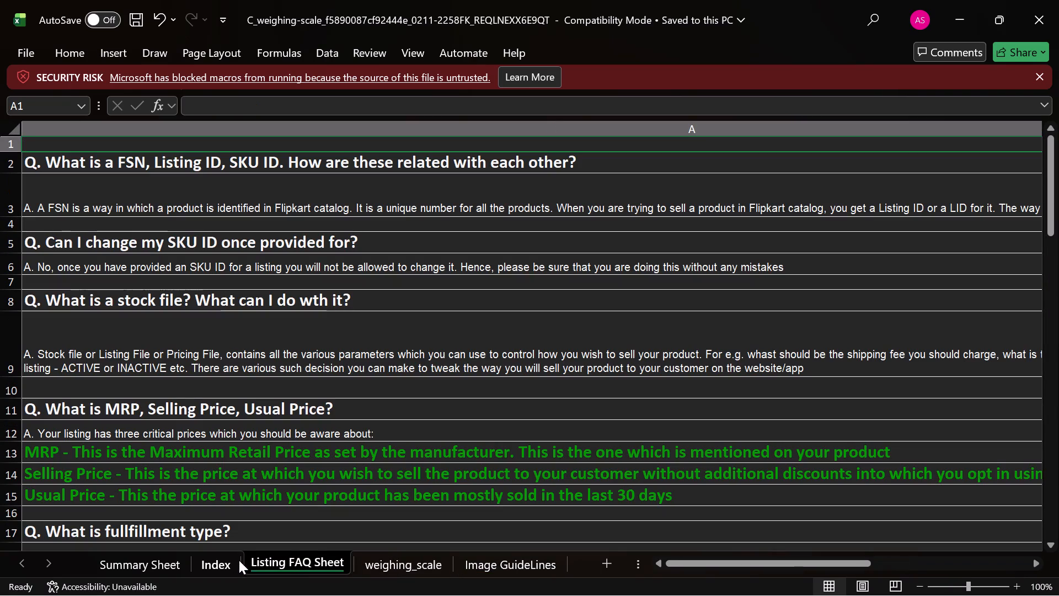
click(289, 557)
click(200, 562)
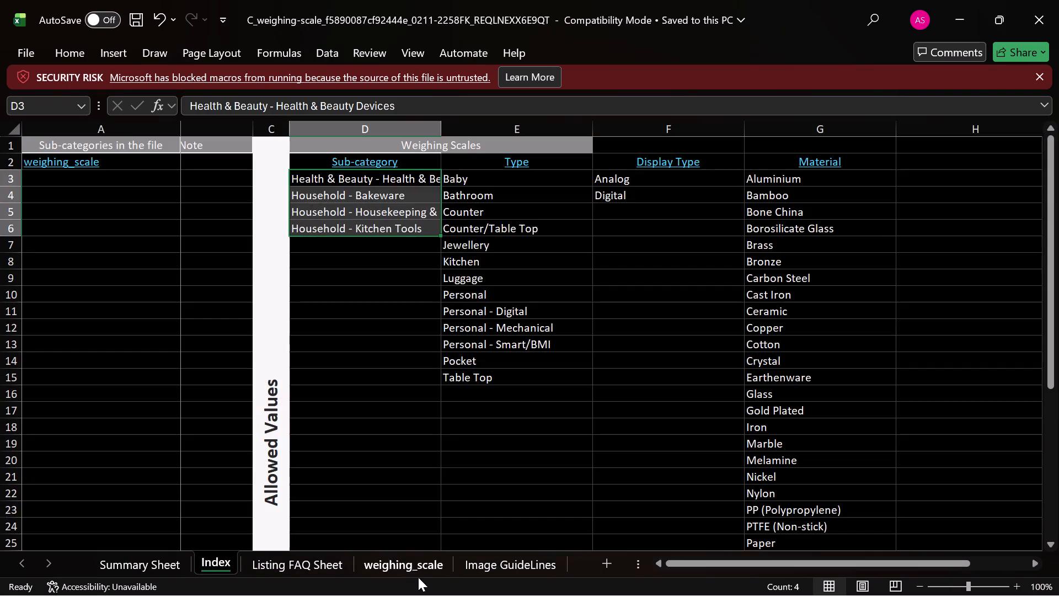
click(409, 565)
scroll(761, 391, left, 3)
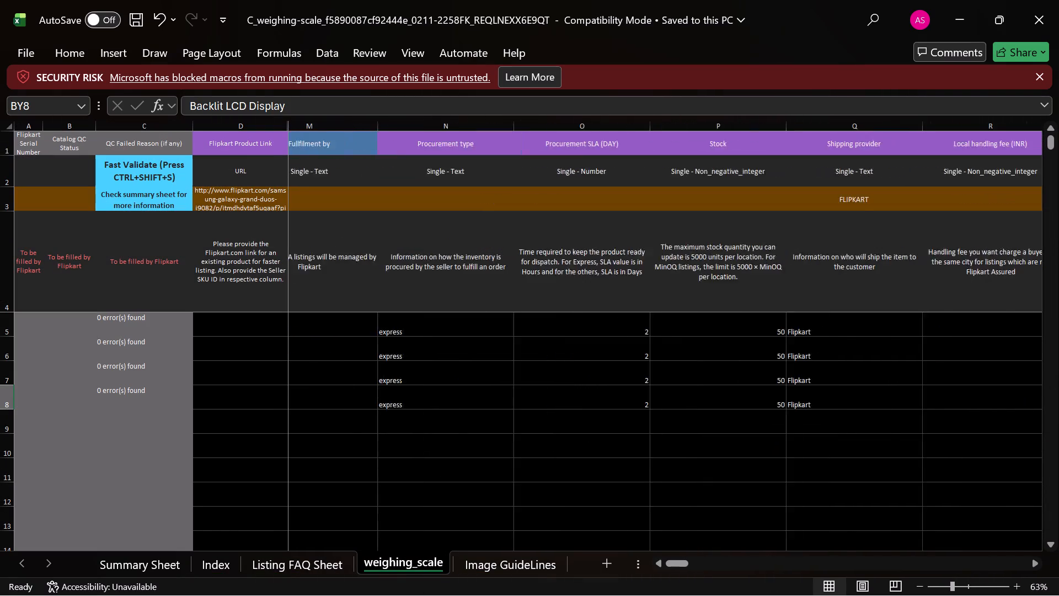
scroll(761, 391, left, 8)
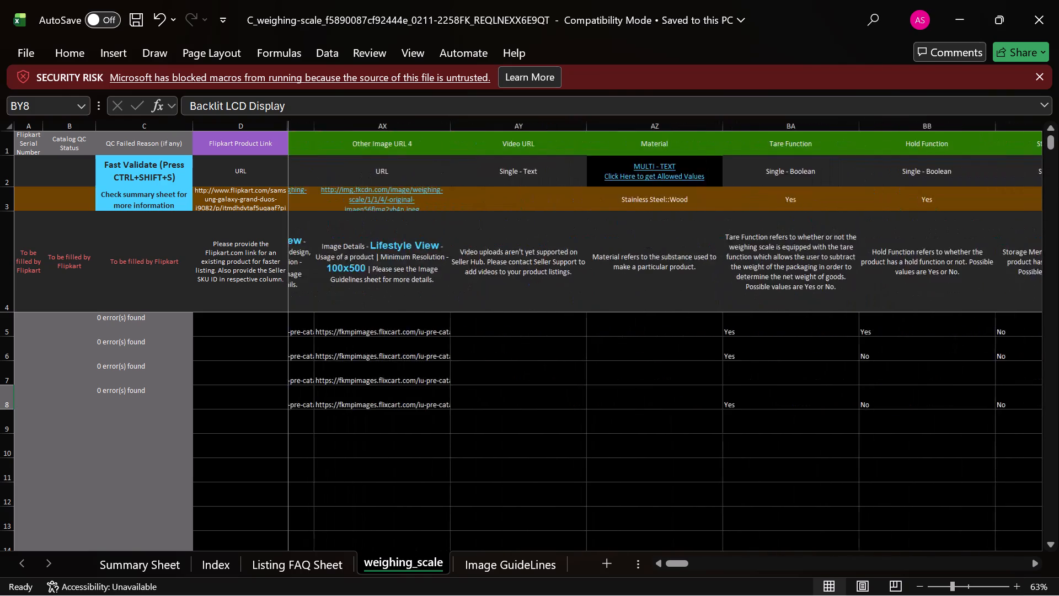
scroll(761, 391, left, 2)
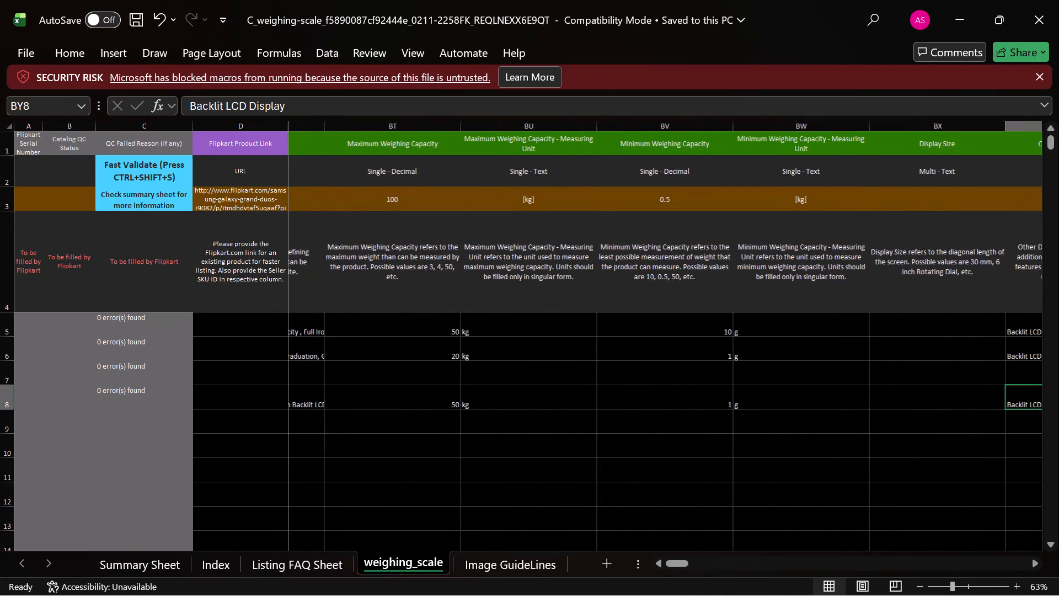
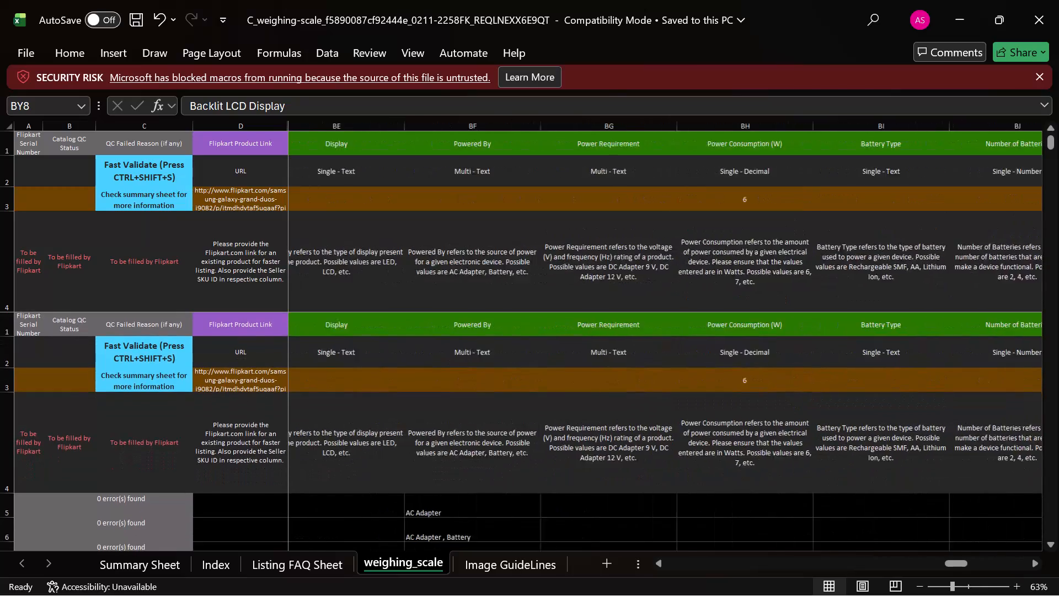
Review the four listings' SKU, price, manufacturer, packer, tax code, sub-category, brand and model name columns on the weighing_scale sheet.
scroll(761, 391, right, 10)
scroll(761, 391, down, 6)
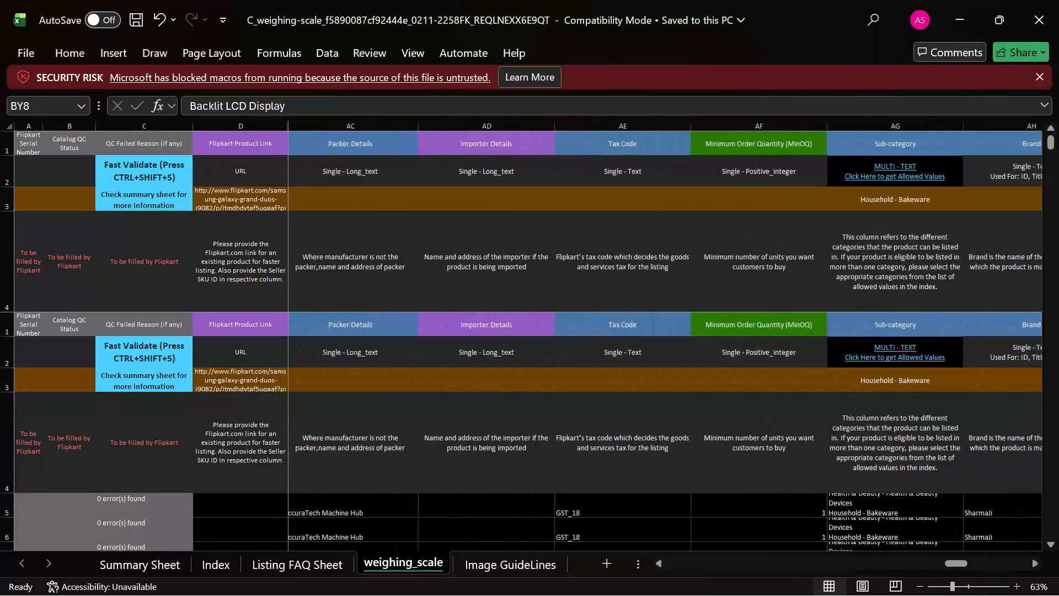
scroll(761, 391, down, 2)
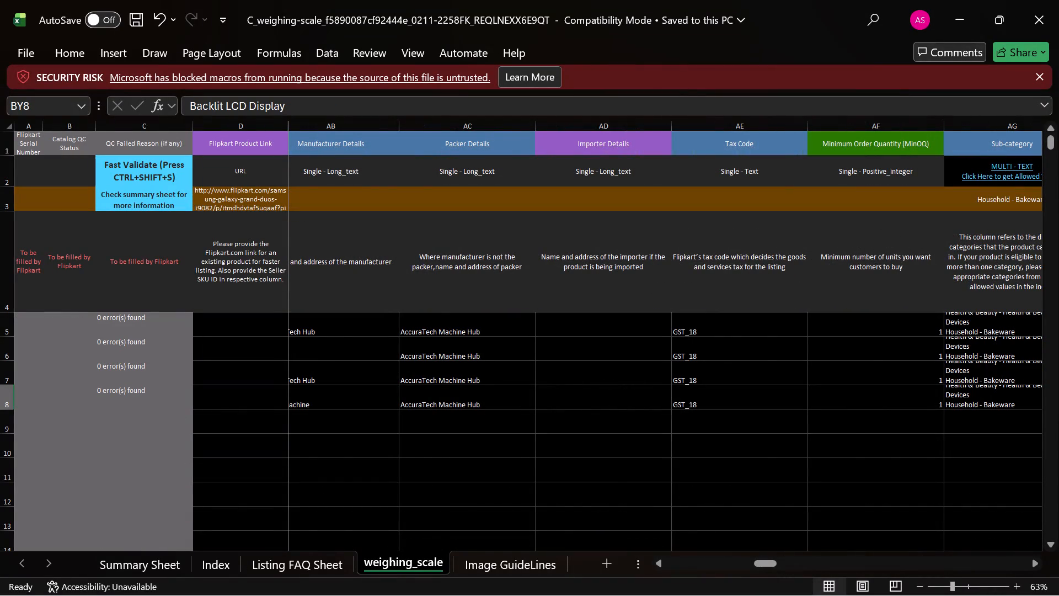
scroll(488, 382, right, 14)
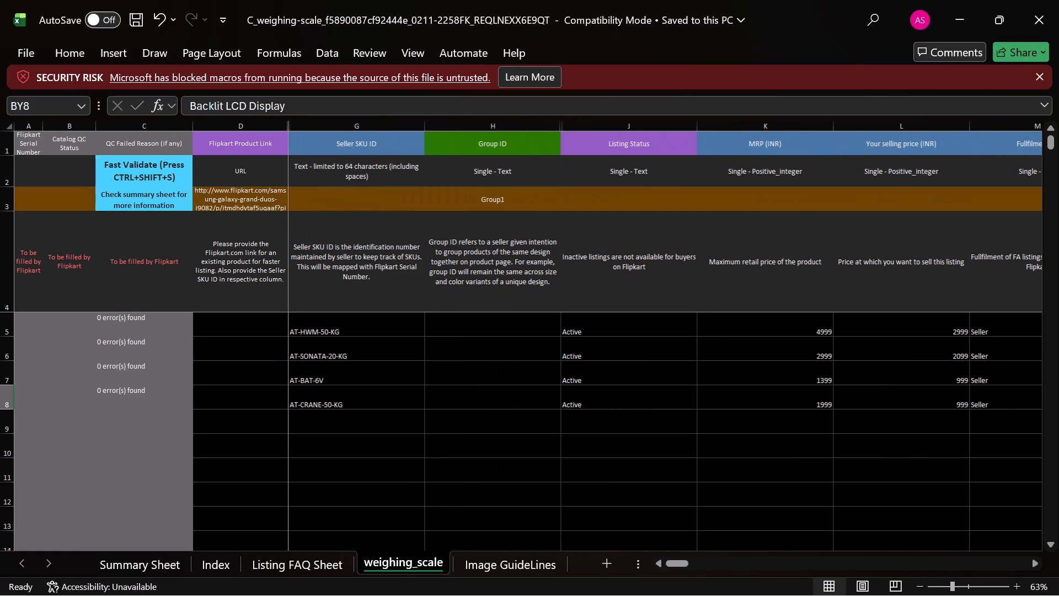
right_drag(488, 382, 471, 379)
scroll(471, 379, left, 1)
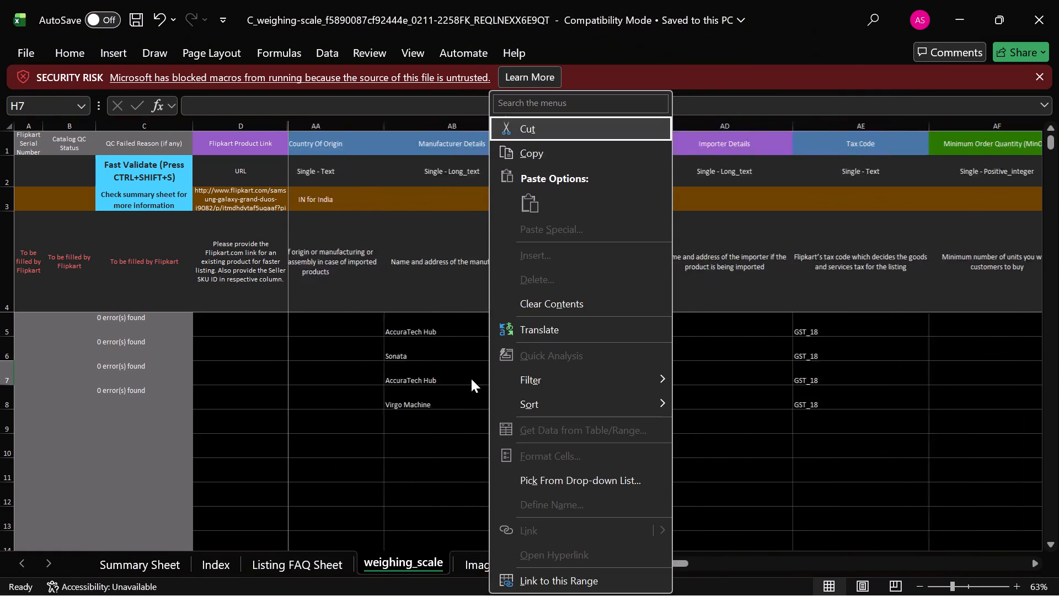
click(469, 385)
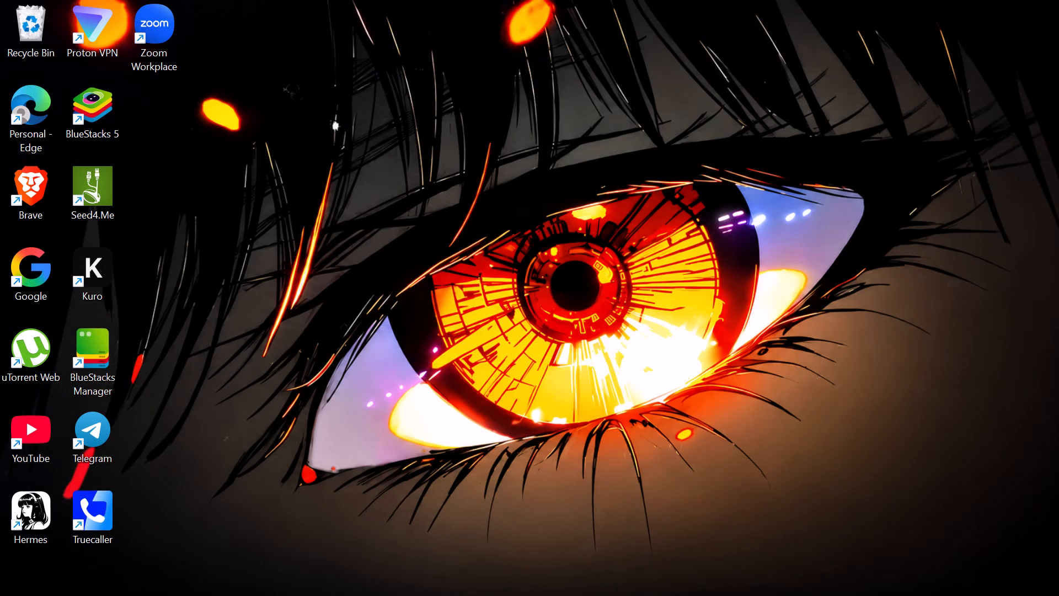
click(651, 589)
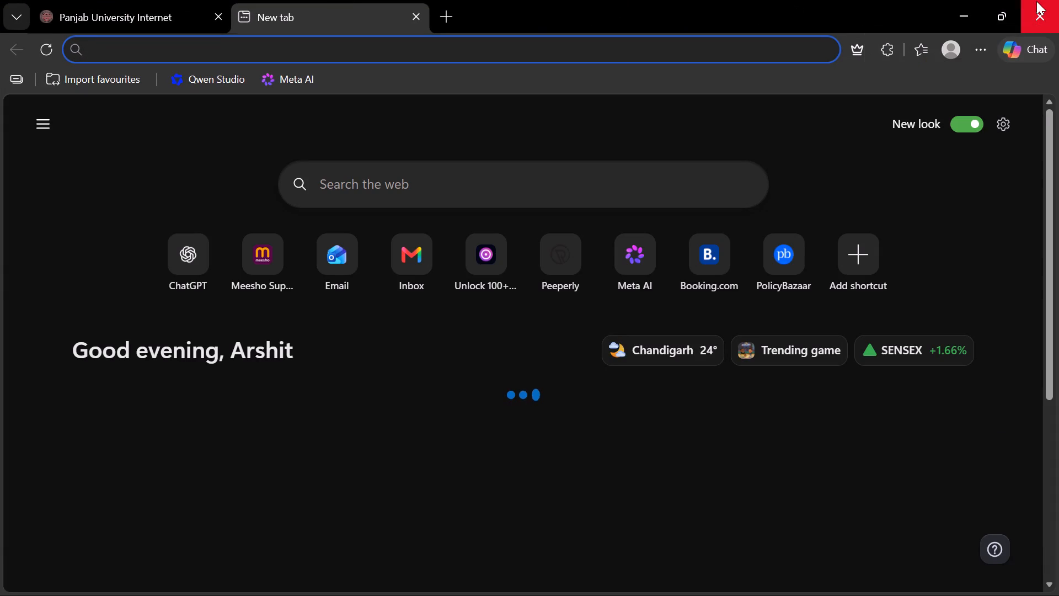
click(1036, 1)
Open the Kuro app running in the background.
click(759, 97)
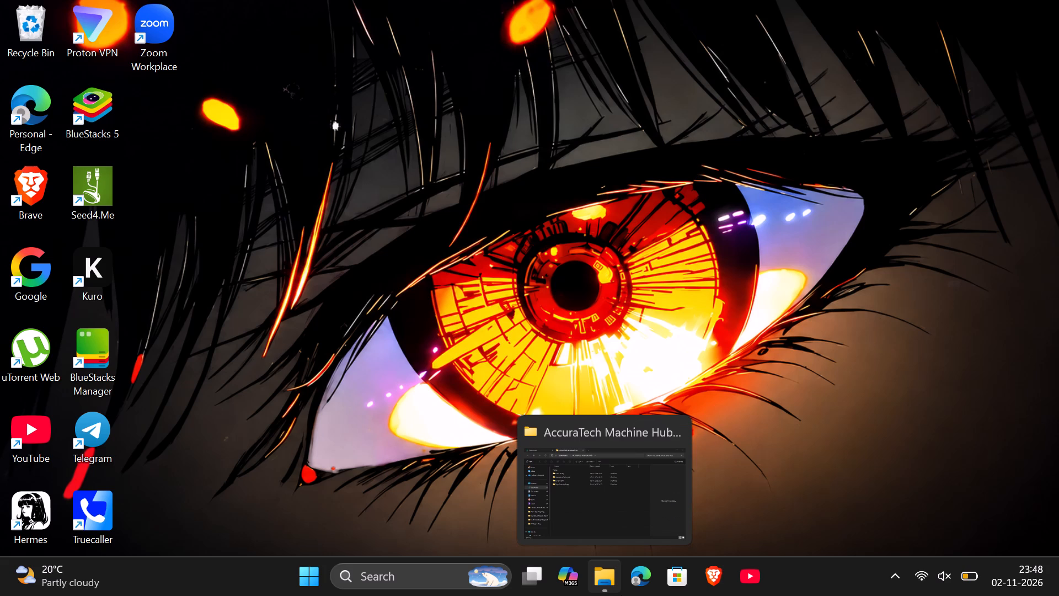
click(897, 579)
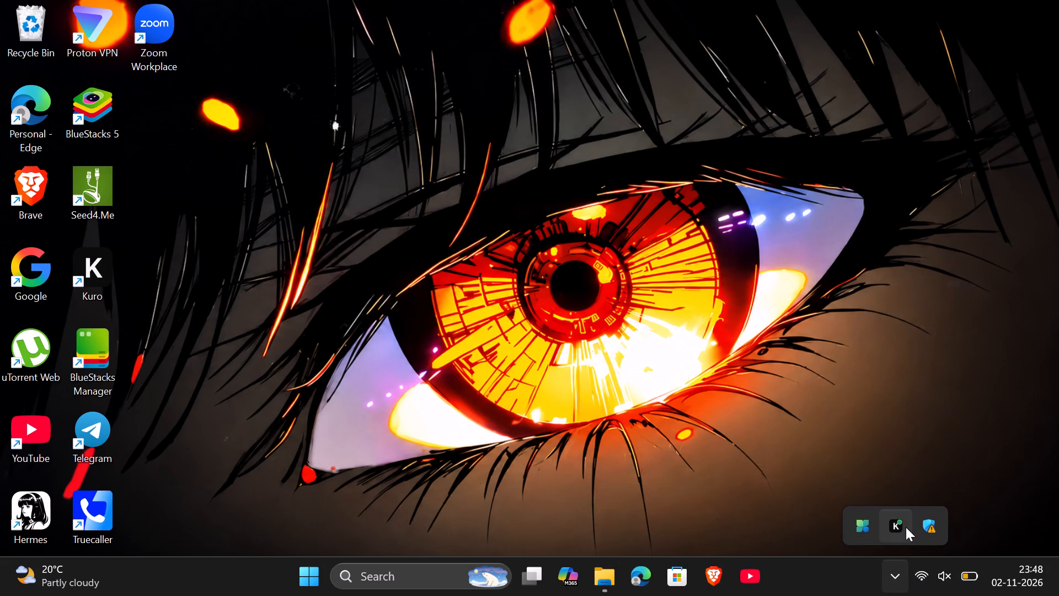
click(903, 528)
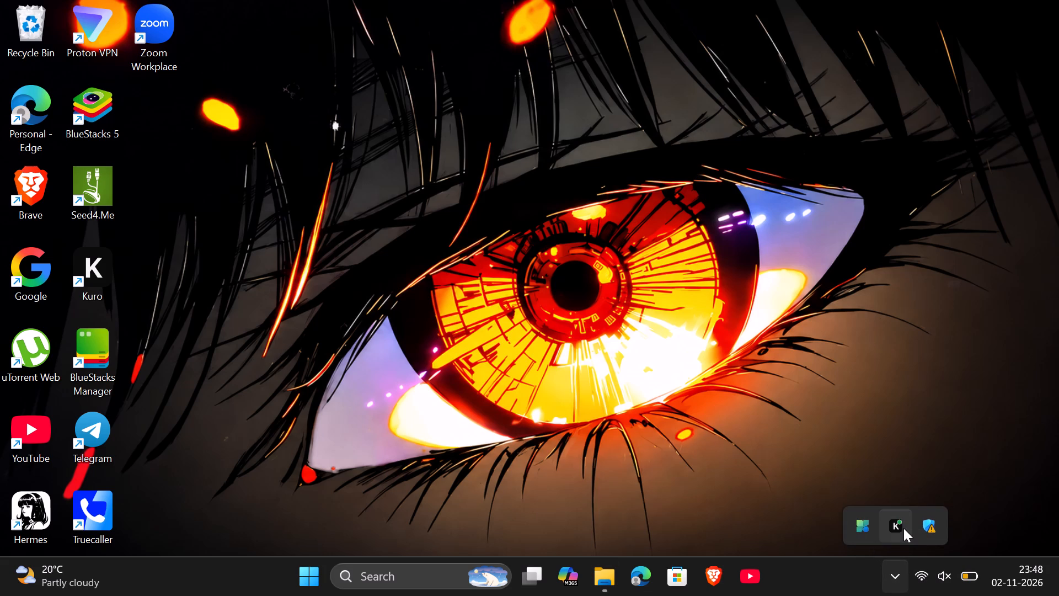